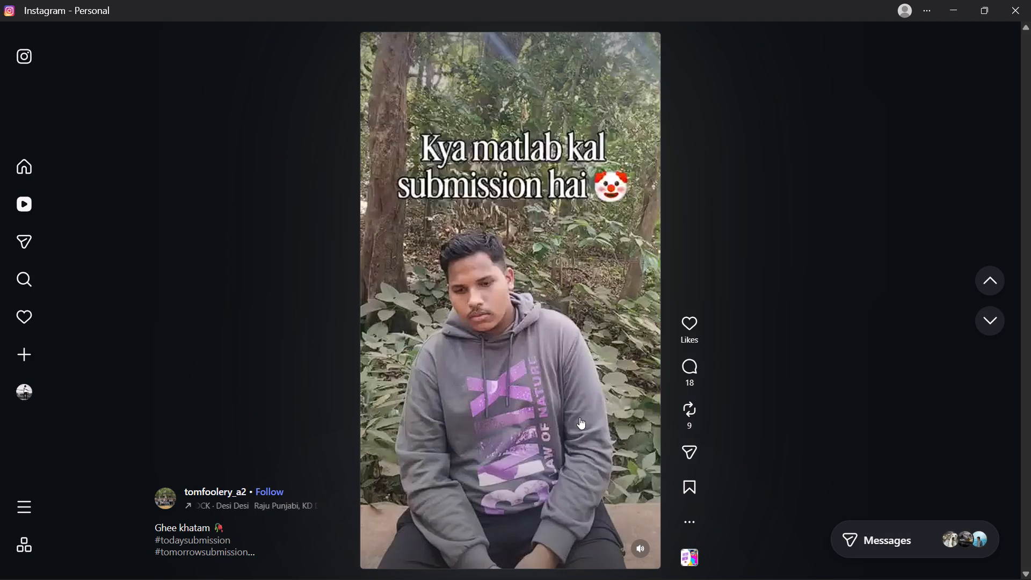
Move on to the reel with the overlay text "me core" and like it.
{"action": "scroll", "coordinate": [579, 417], "scroll_direction": "down", "scroll_amount": 1}
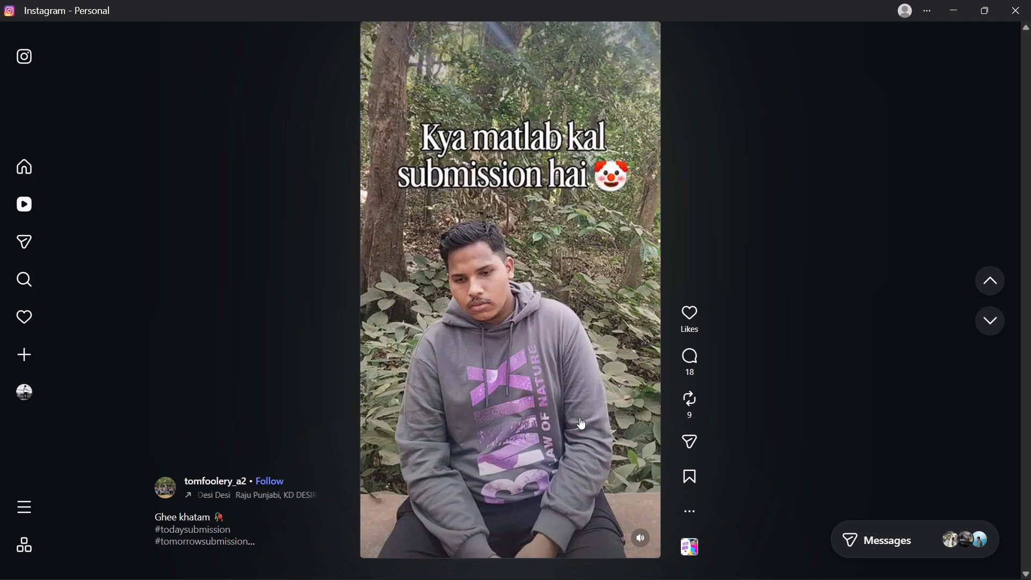
{"action": "scroll", "coordinate": [579, 417], "scroll_direction": "down", "scroll_amount": 2}
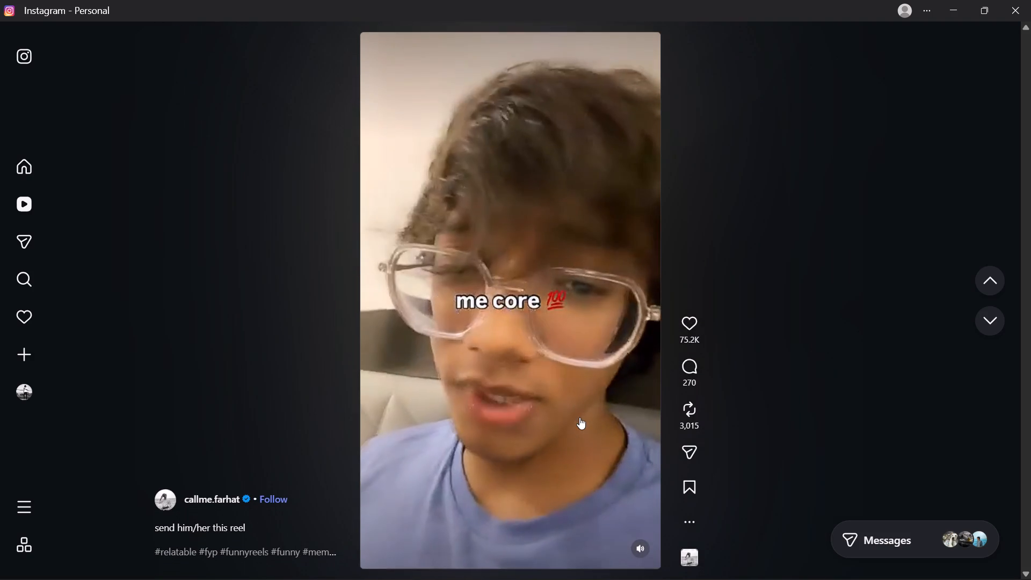
{"action": "left_click", "coordinate": [682, 315]}
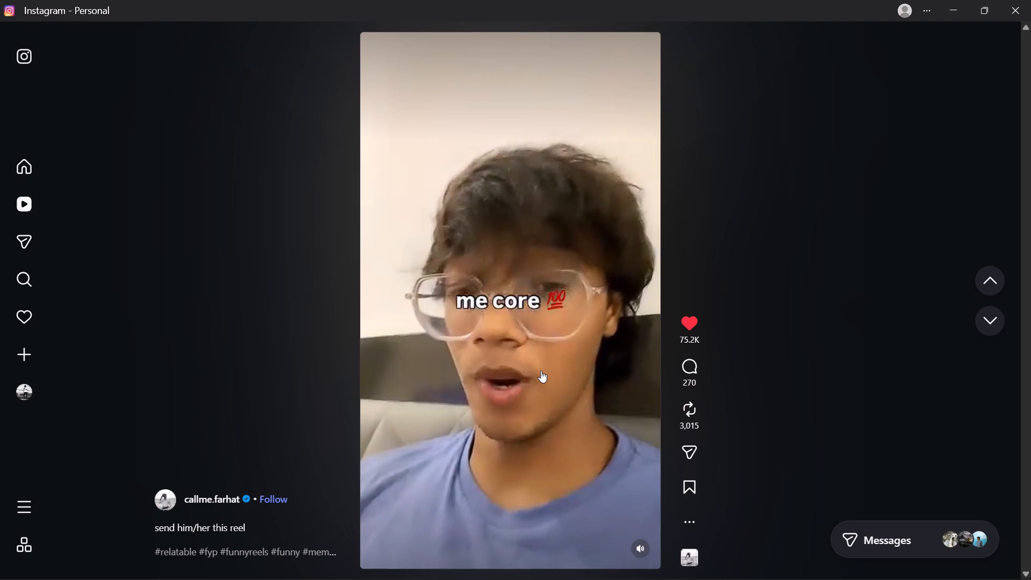
Move on to the reel with the overlay text beginning "Yaar aaj ap raat ko" and like it.
{"action": "scroll", "coordinate": [541, 371], "scroll_direction": "down", "scroll_amount": 2}
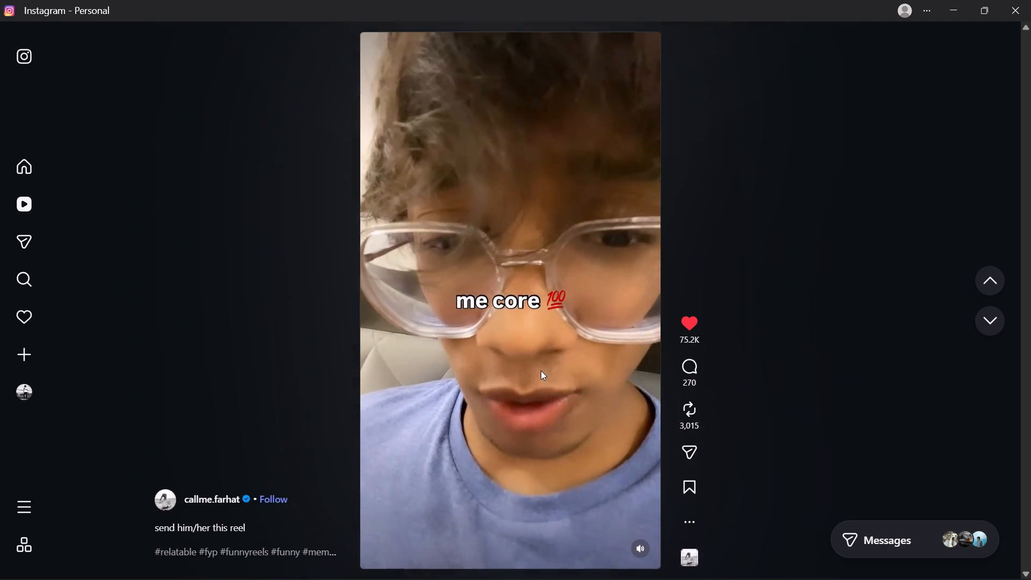
{"action": "scroll", "coordinate": [541, 371], "scroll_direction": "down", "scroll_amount": 3}
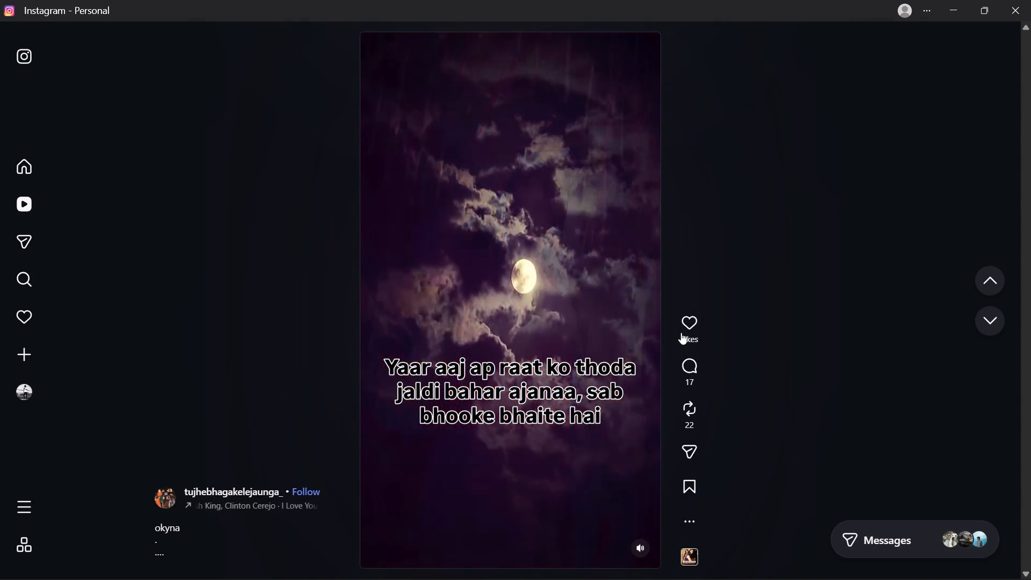
{"action": "left_click", "coordinate": [681, 332]}
{"action": "left_click", "coordinate": [354, 153]}
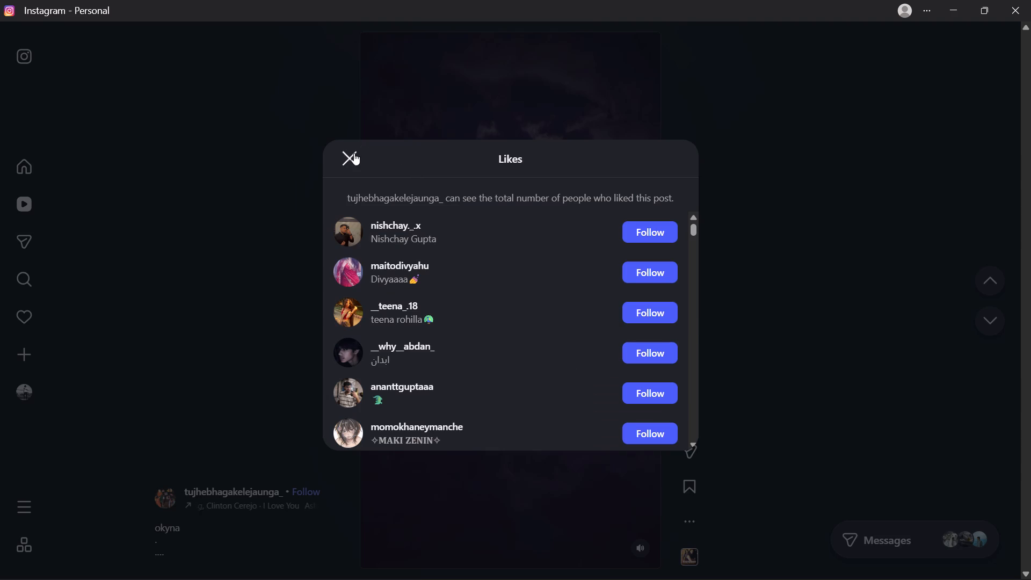
{"action": "left_click", "coordinate": [688, 320]}
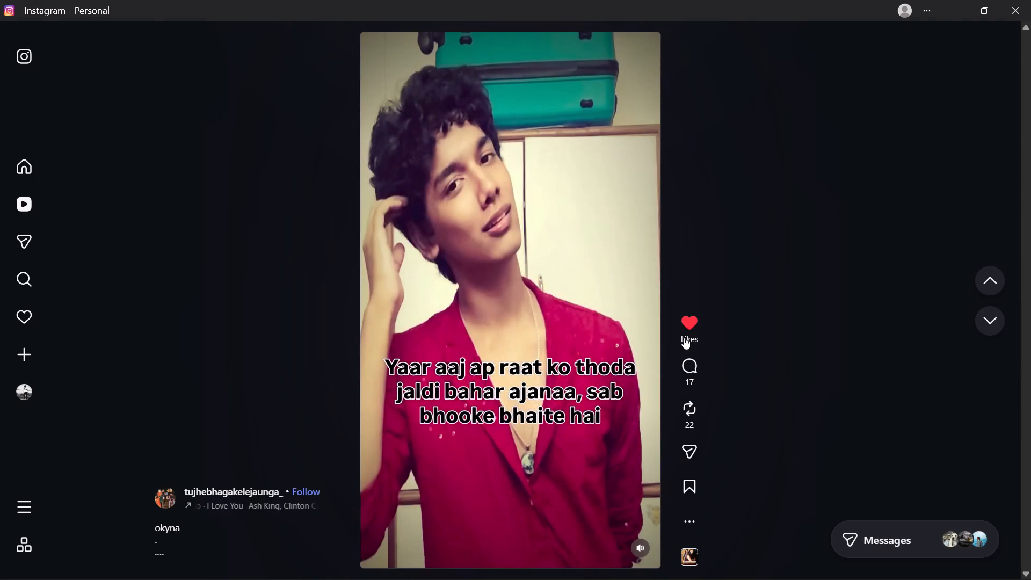
Move on to the reel about cheating and shouting while playing ludo/uno and like it.
{"action": "scroll", "coordinate": [468, 433], "scroll_direction": "down", "scroll_amount": 2}
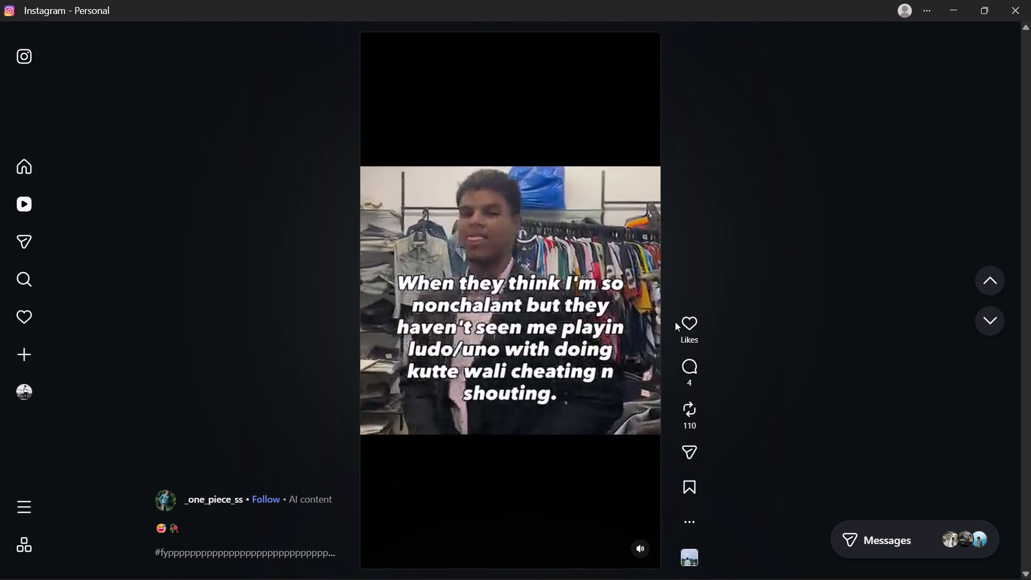
{"action": "left_click", "coordinate": [685, 322]}
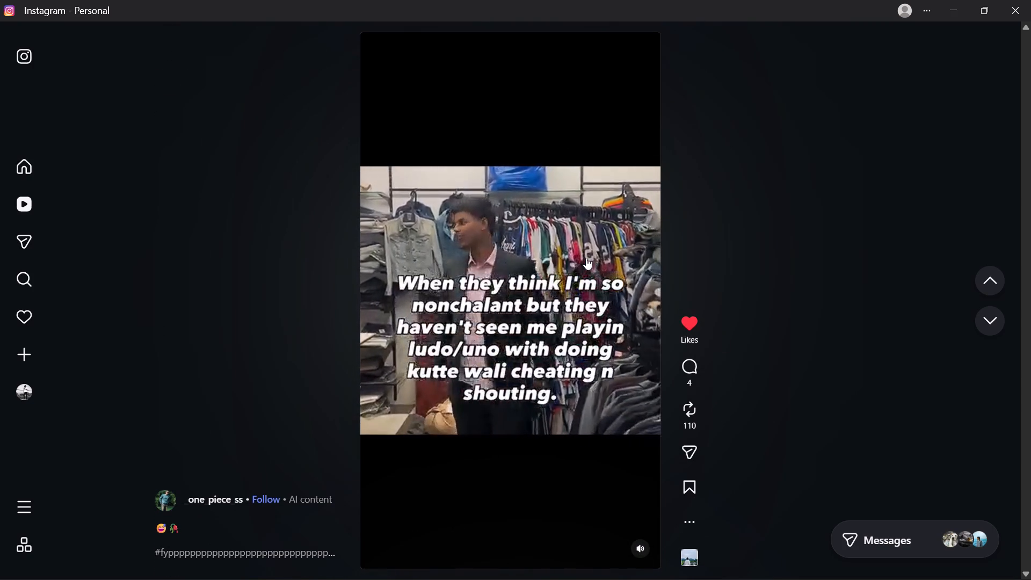
{"action": "left_click", "coordinate": [613, 192]}
{"action": "left_click", "coordinate": [613, 192]}
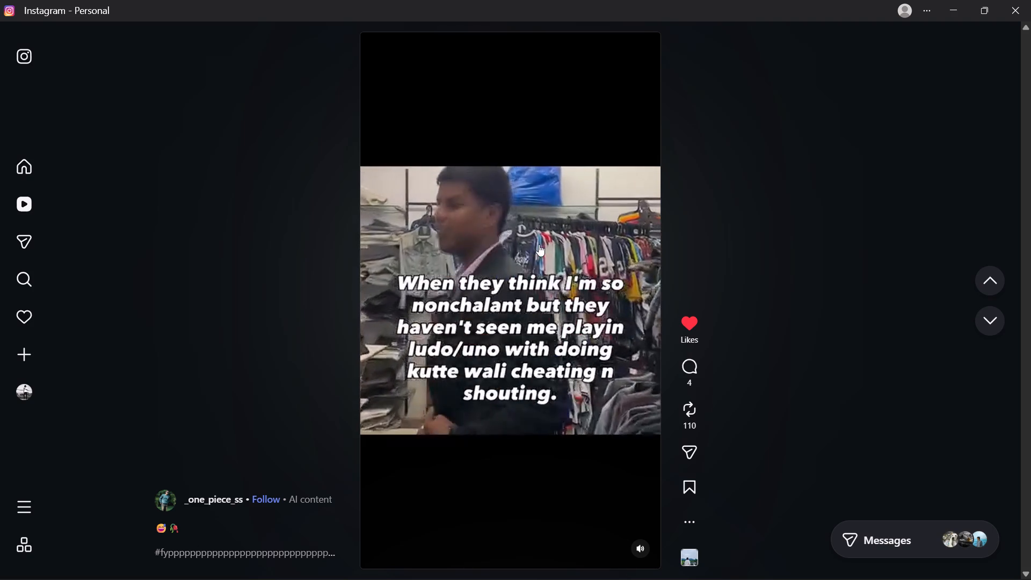
Skip ahead through the reels to the Shin-chan cartoon clip from shinchan_daily_vibez and like it.
{"action": "scroll", "coordinate": [539, 244], "scroll_direction": "down", "scroll_amount": 1}
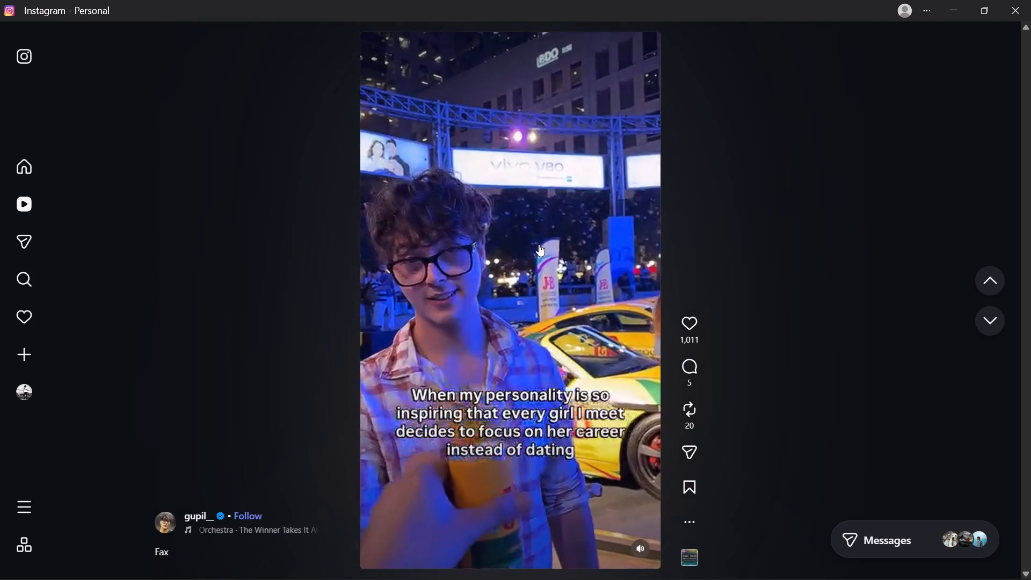
{"action": "scroll", "coordinate": [539, 244], "scroll_direction": "down", "scroll_amount": 1}
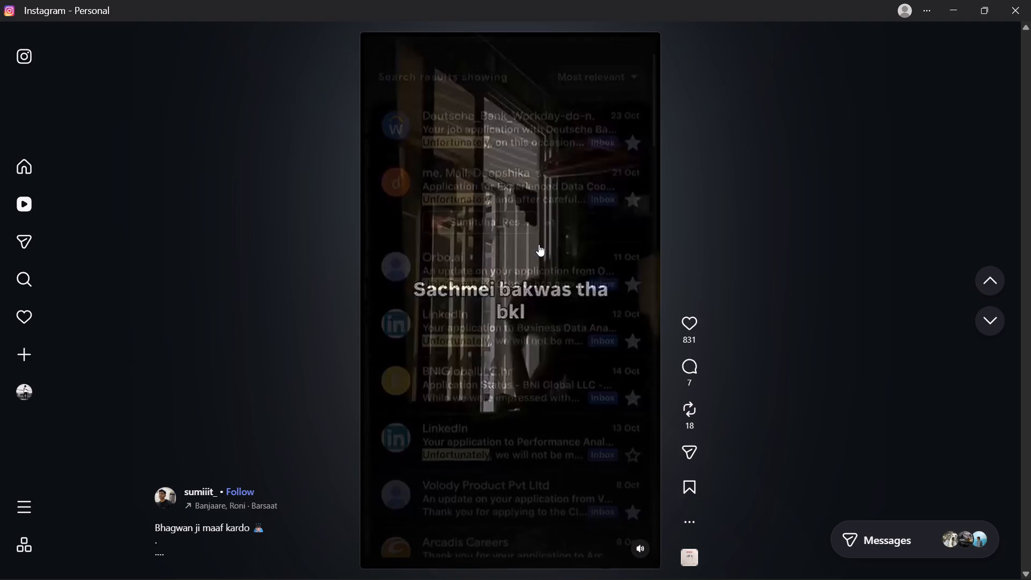
{"action": "scroll", "coordinate": [539, 244], "scroll_direction": "down", "scroll_amount": 1}
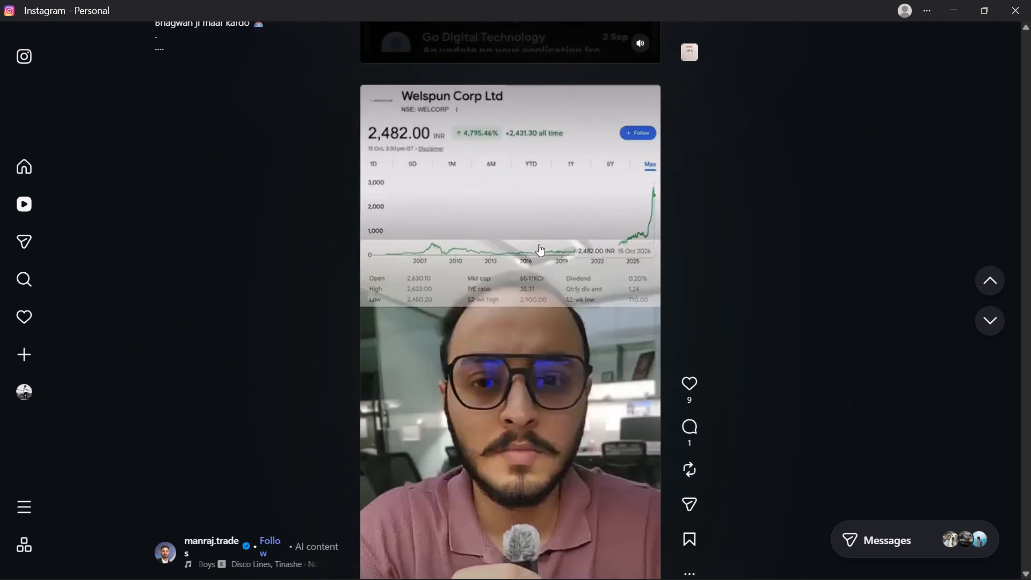
{"action": "scroll", "coordinate": [584, 349], "scroll_direction": "down", "scroll_amount": 1}
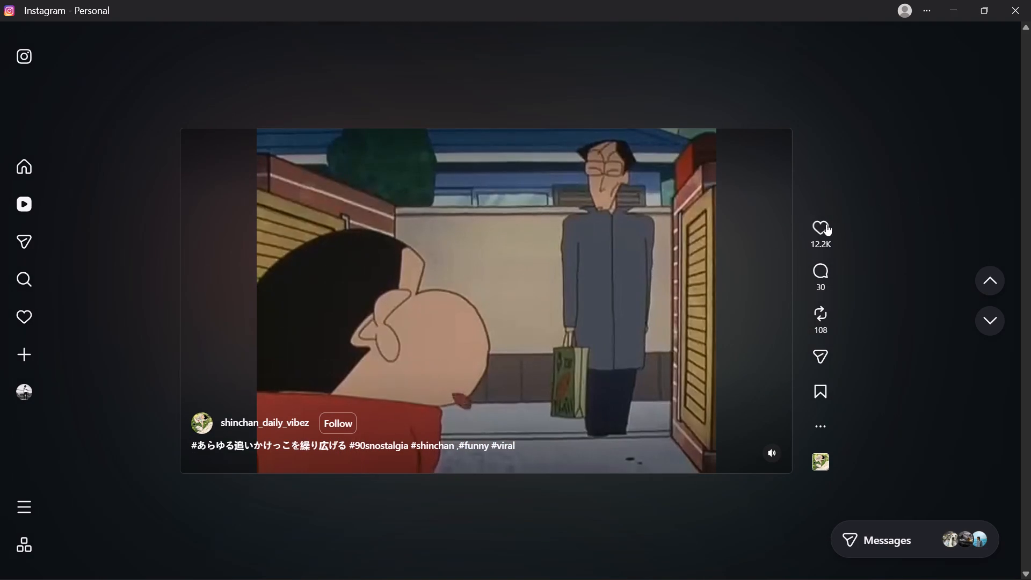
{"action": "left_click", "coordinate": [826, 224]}
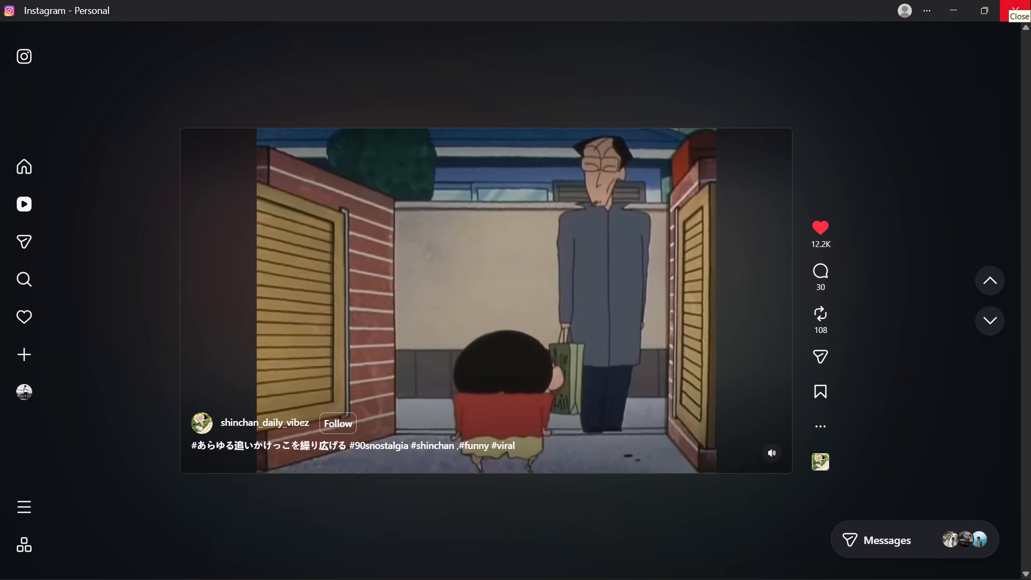
Close Instagram and open the recent Word document "CareerPilot-main report" from File Explorer.
{"action": "left_click", "coordinate": [1030, 0]}
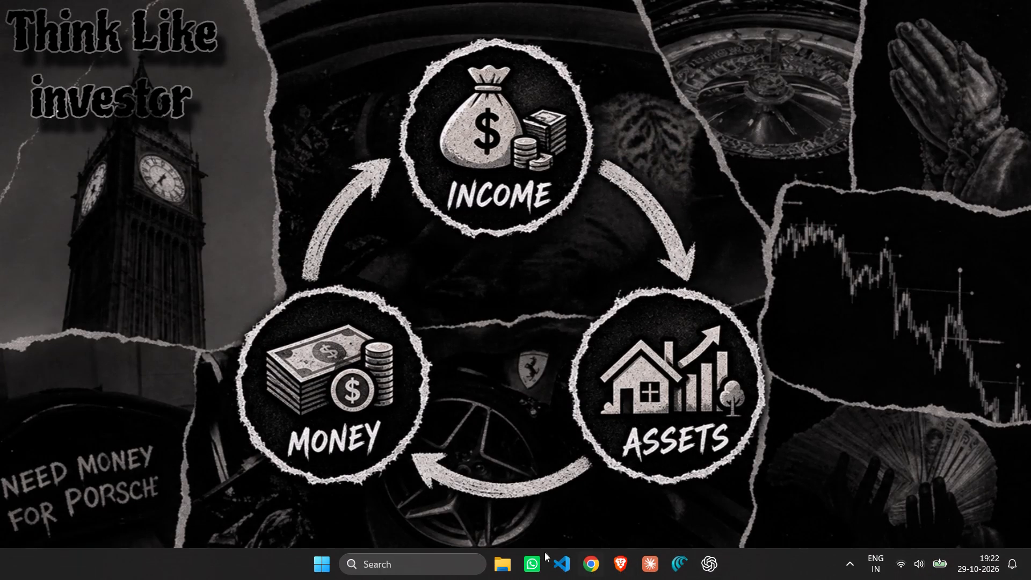
{"action": "left_click", "coordinate": [491, 570]}
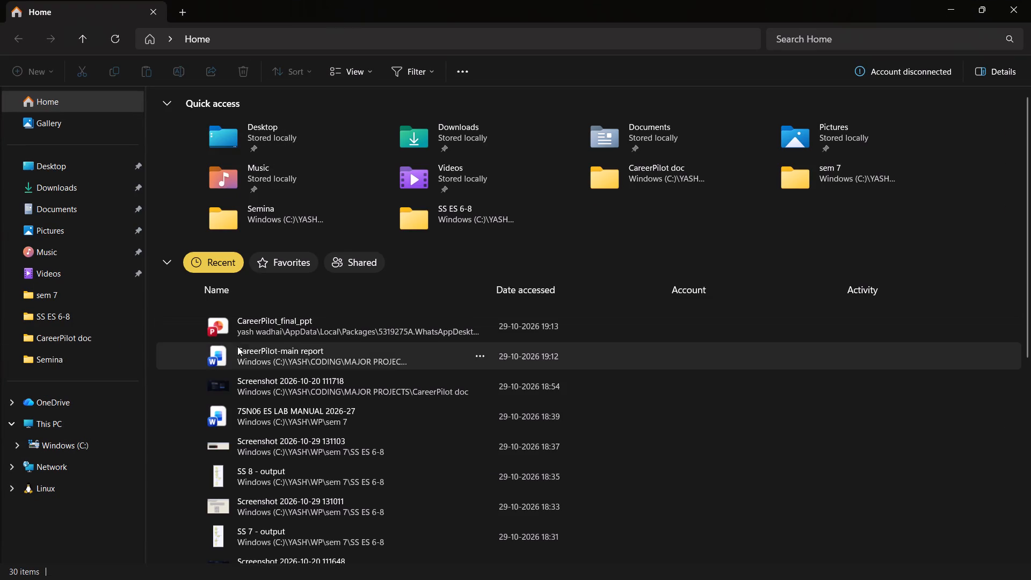
{"action": "double_click", "coordinate": [241, 344]}
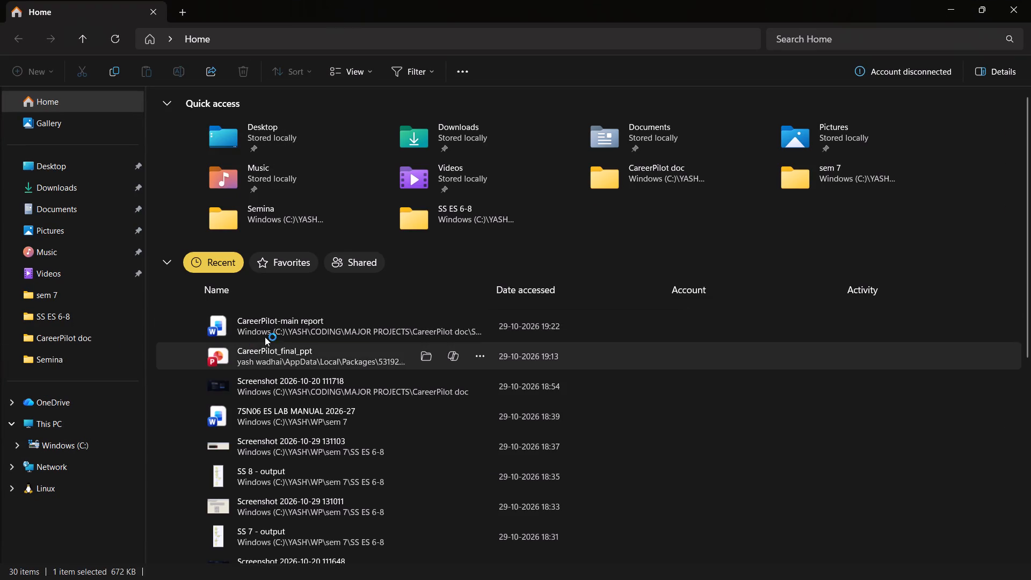
Look through the opening pages of the CareerPilot report, from the title page to the certificate.
{"action": "scroll", "coordinate": [447, 358], "scroll_direction": "down", "scroll_amount": 11}
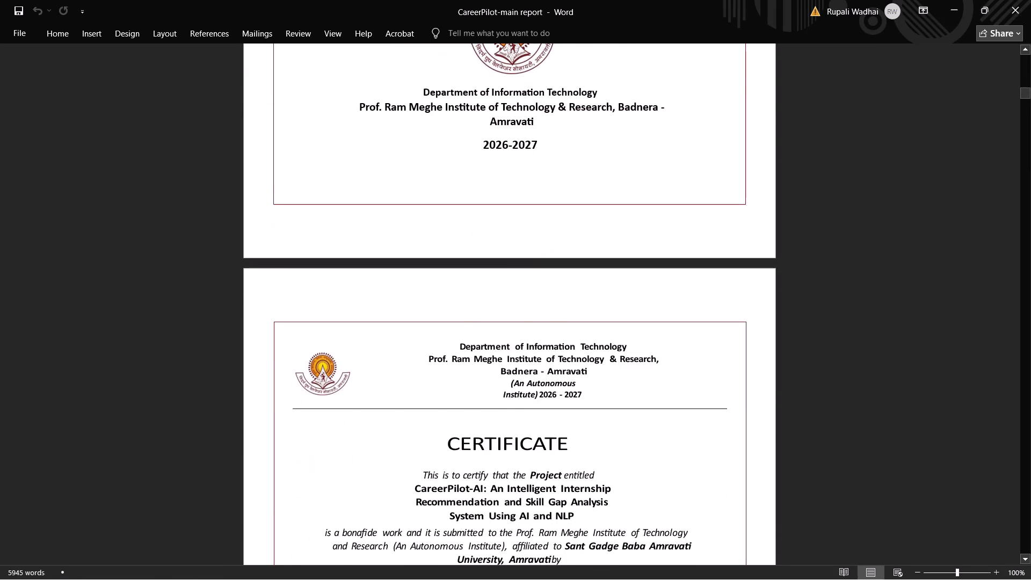
Look through the CareerPilot-main report's certificate, acknowledgement, abstract, table of contents and start of Chapter 1, and leave the document.
{"action": "scroll", "coordinate": [447, 358], "scroll_direction": "down", "scroll_amount": 5}
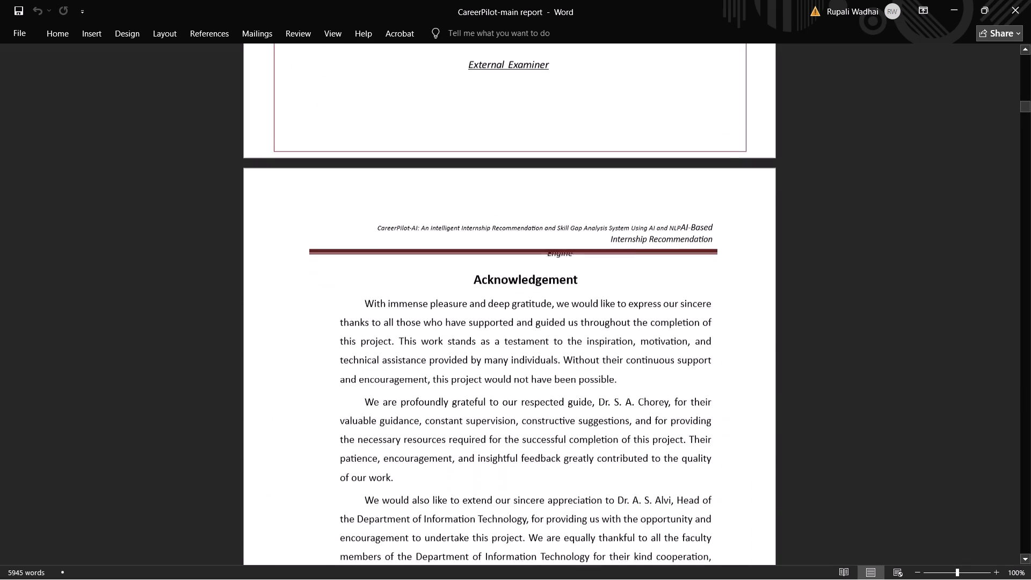
{"action": "scroll", "coordinate": [447, 358], "scroll_direction": "down", "scroll_amount": 8}
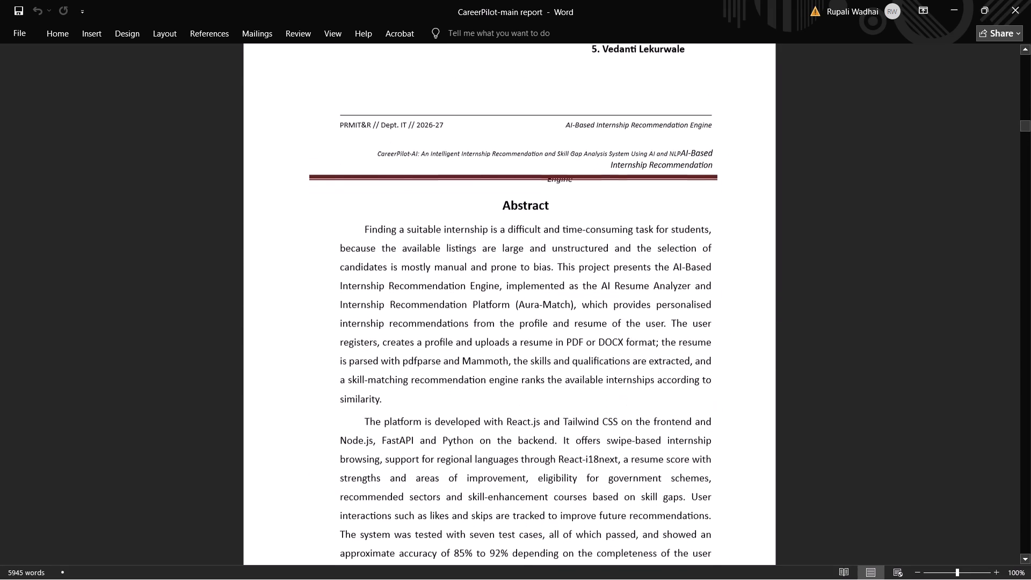
{"action": "scroll", "coordinate": [447, 358], "scroll_direction": "down", "scroll_amount": 7}
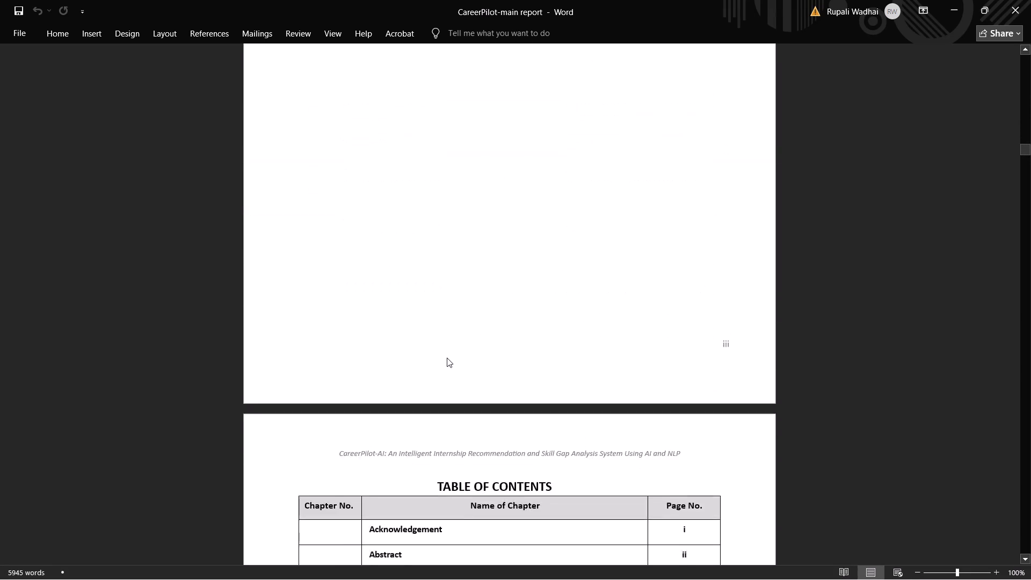
{"action": "scroll", "coordinate": [447, 358], "scroll_direction": "down", "scroll_amount": 4}
{"action": "scroll", "coordinate": [447, 358], "scroll_direction": "up", "scroll_amount": 2}
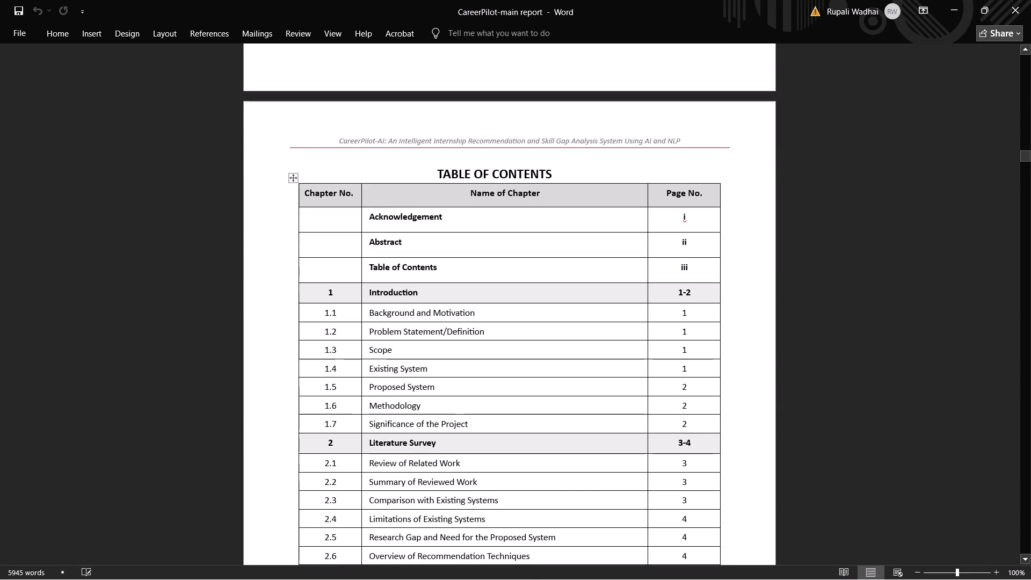
{"action": "scroll", "coordinate": [447, 358], "scroll_direction": "down", "scroll_amount": 4}
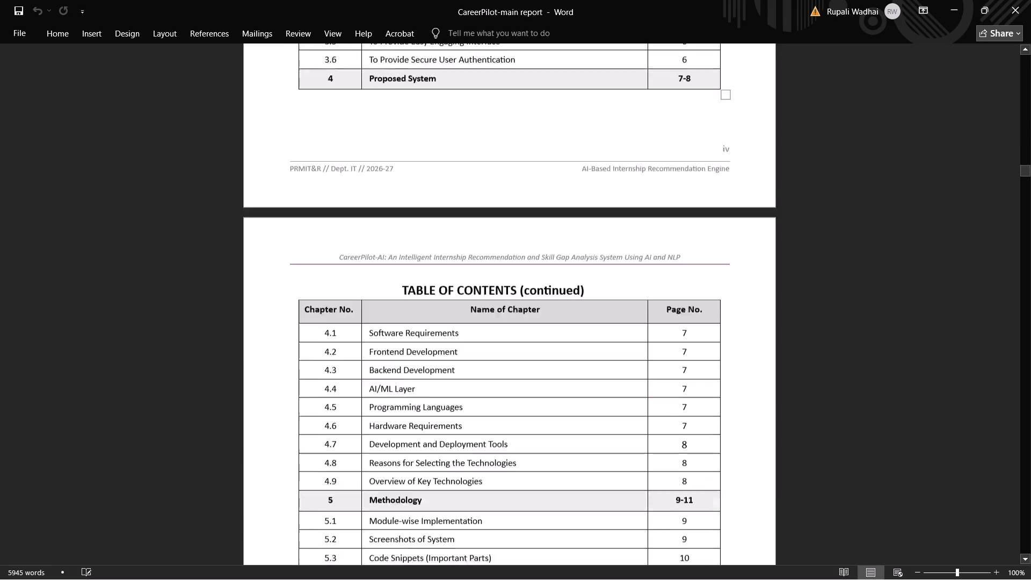
{"action": "scroll", "coordinate": [447, 358], "scroll_direction": "down", "scroll_amount": 7}
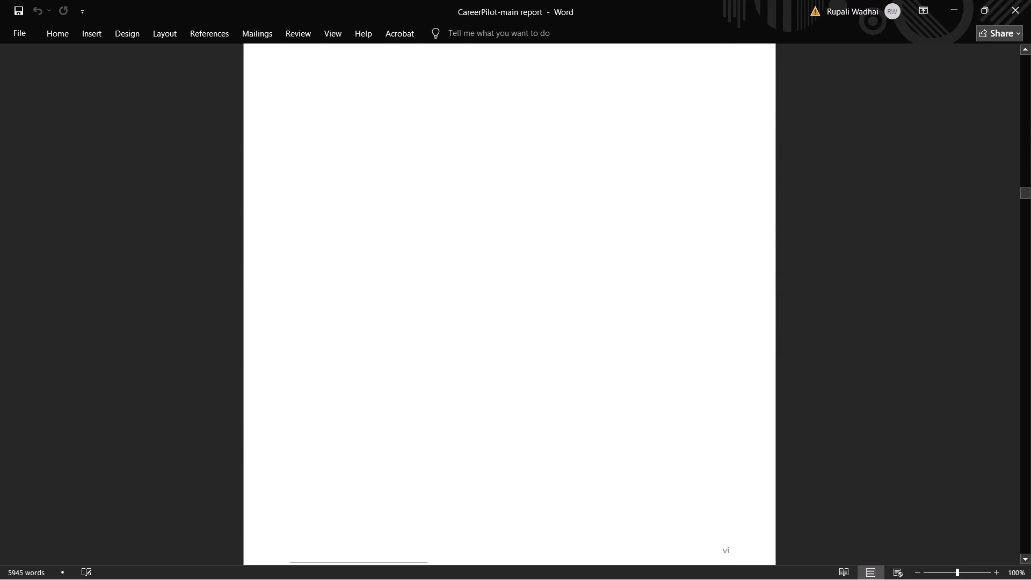
{"action": "scroll", "coordinate": [447, 358], "scroll_direction": "down", "scroll_amount": 2}
{"action": "scroll", "coordinate": [447, 358], "scroll_direction": "up", "scroll_amount": 3}
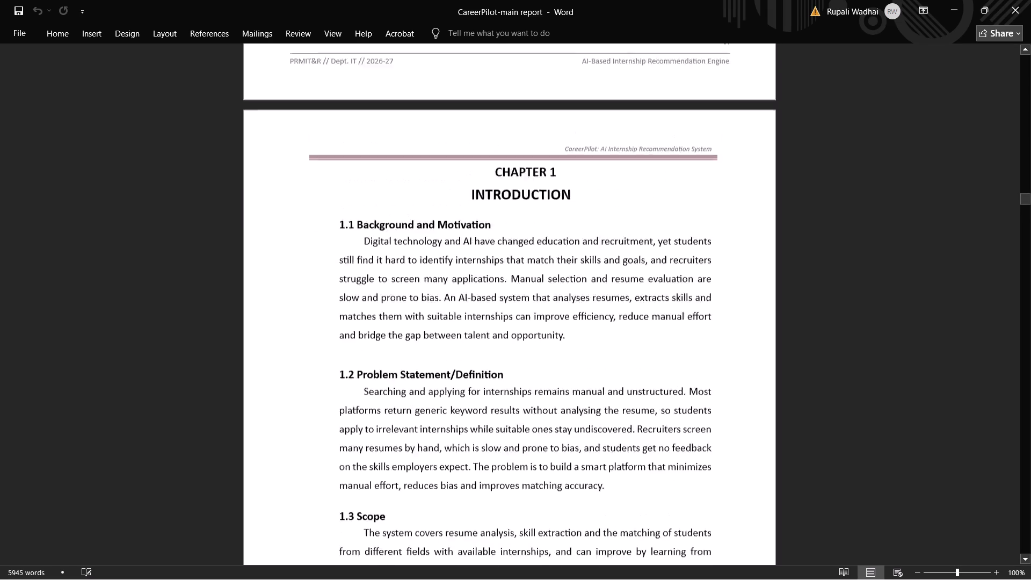
{"action": "scroll", "coordinate": [447, 358], "scroll_direction": "up", "scroll_amount": 19}
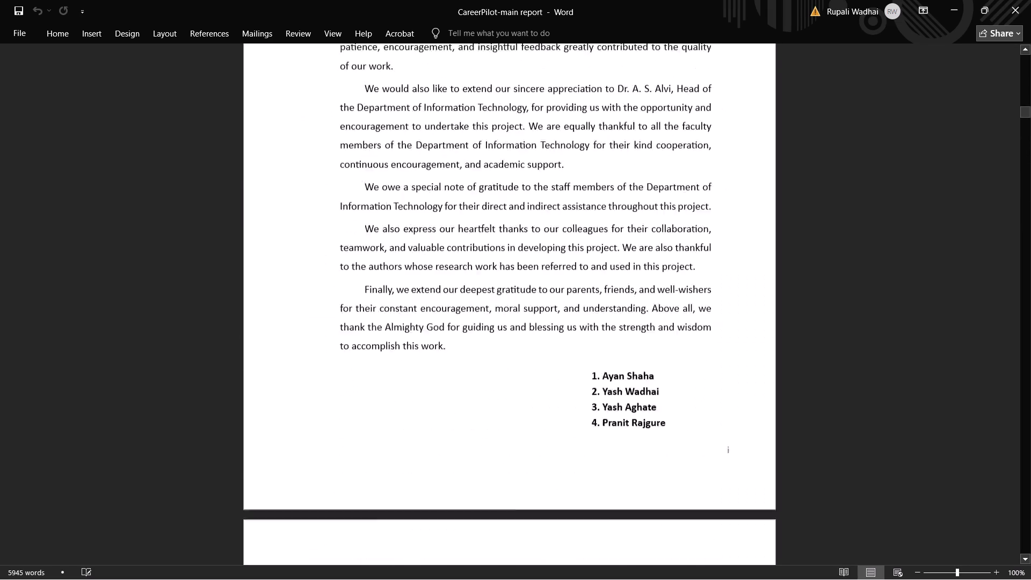
{"action": "scroll", "coordinate": [447, 358], "scroll_direction": "up", "scroll_amount": 4}
{"action": "scroll", "coordinate": [447, 358], "scroll_direction": "down", "scroll_amount": 3}
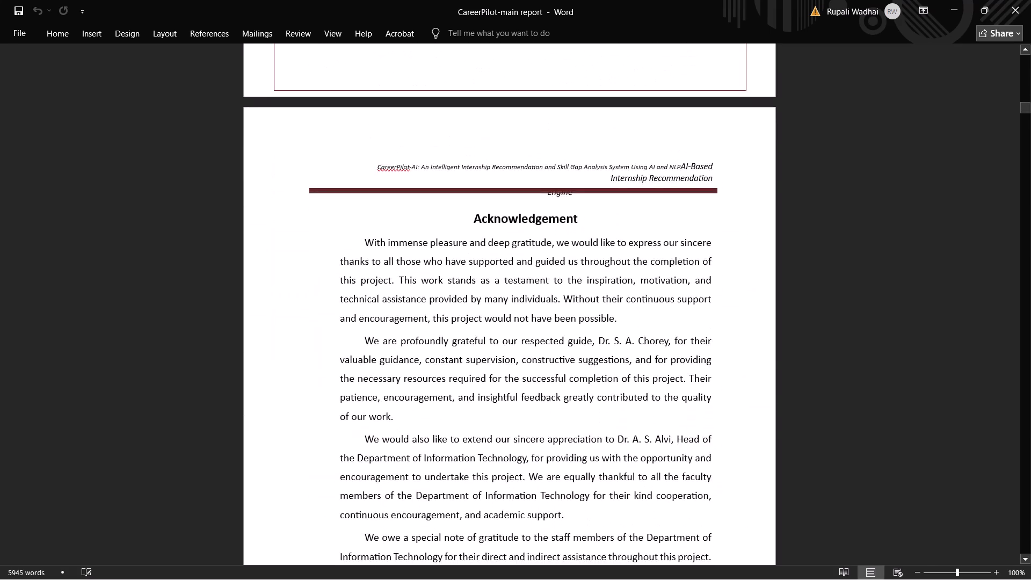
{"action": "scroll", "coordinate": [447, 358], "scroll_direction": "down", "scroll_amount": 1}
{"action": "left_click", "coordinate": [1030, 0]}
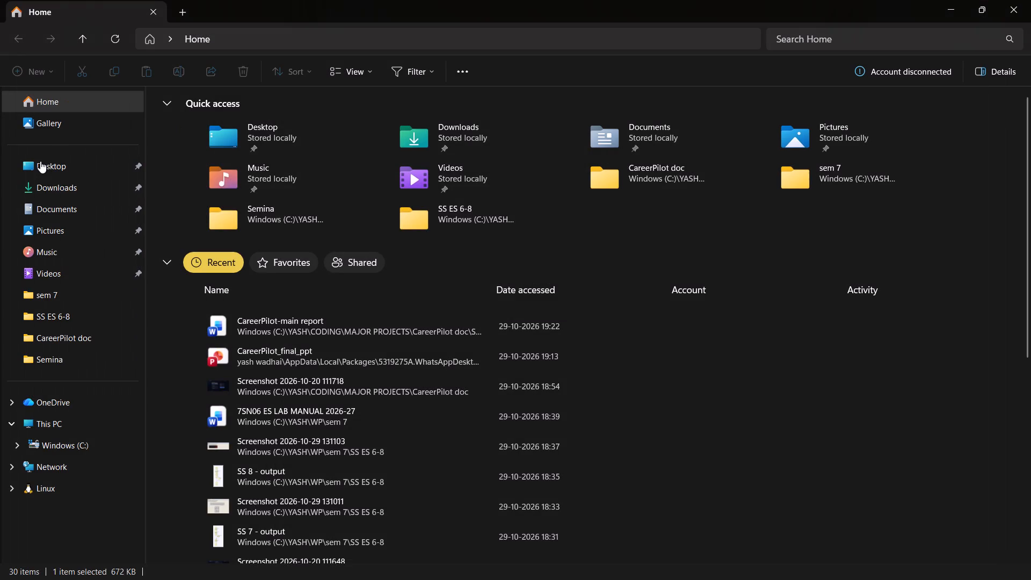
Delete the CareerPilot-main report and CareerPilot-table content PDF files from the Semina folder.
{"action": "left_click", "coordinate": [53, 353]}
{"action": "left_click", "coordinate": [228, 236]}
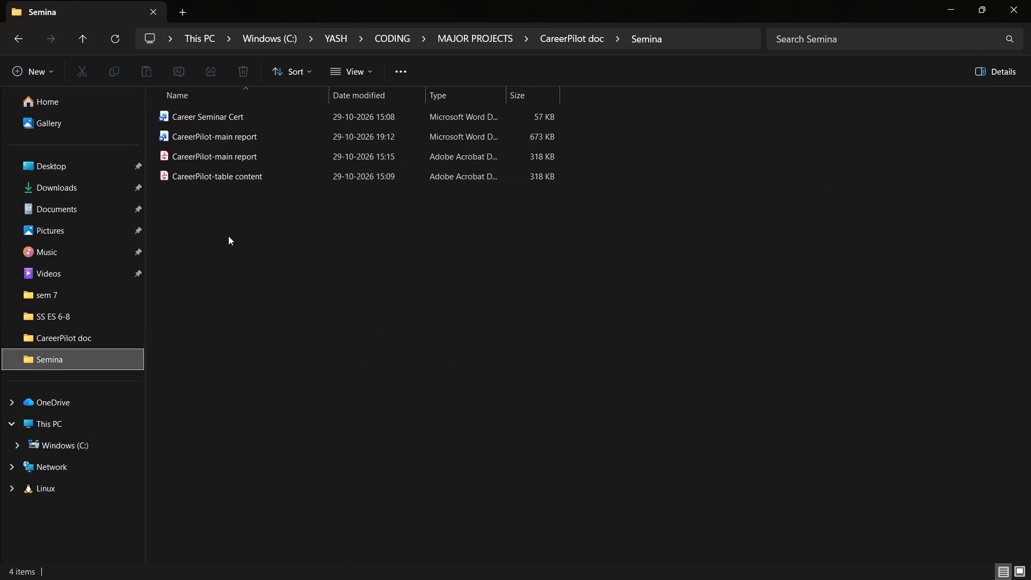
{"action": "left_click", "coordinate": [248, 156]}
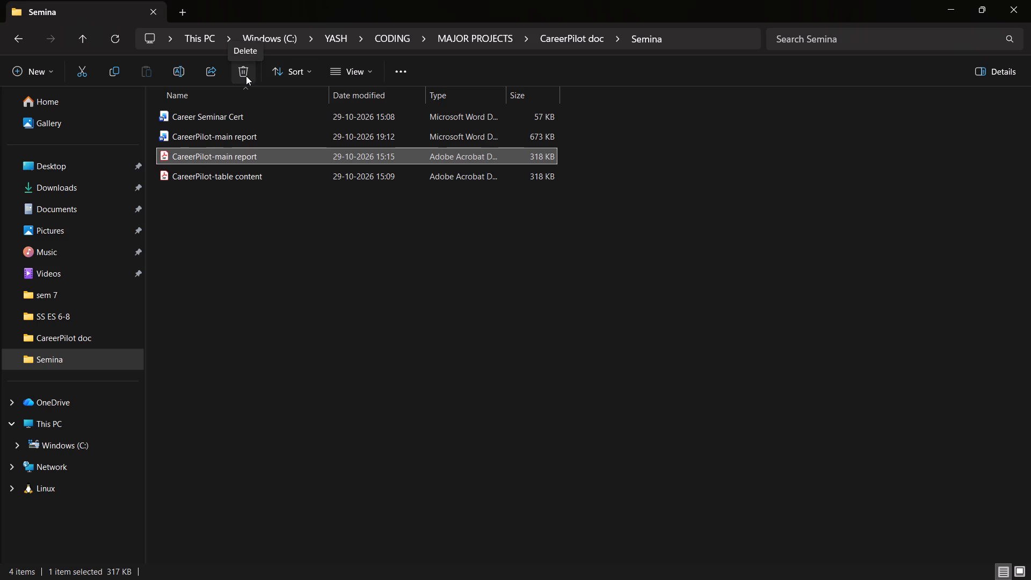
{"action": "left_click", "coordinate": [224, 170], "text": "ctrl"}
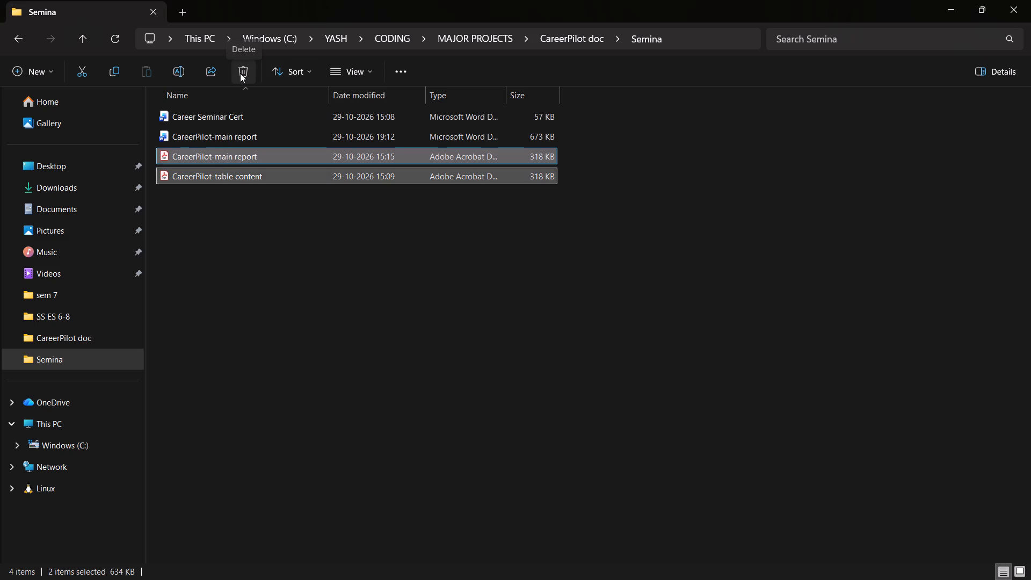
{"action": "left_click", "coordinate": [240, 73]}
Open the Career Seminar Cert document from the Semina folder.
{"action": "double_click", "coordinate": [247, 110]}
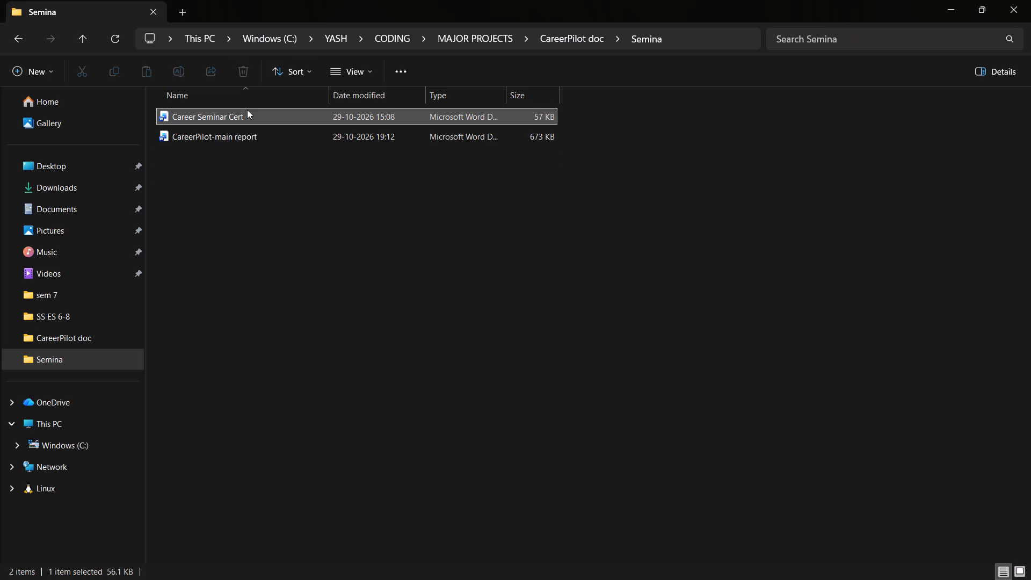
Look through the Career Seminar Cert document from its title page to the blank page at the end.
{"action": "scroll", "coordinate": [449, 251], "scroll_direction": "up", "scroll_amount": 1}
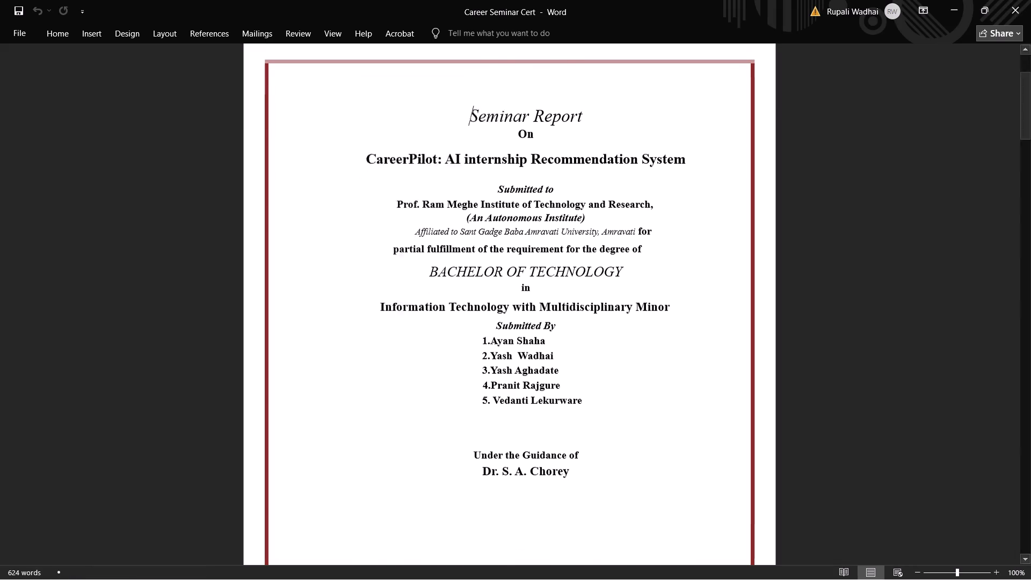
{"action": "scroll", "coordinate": [449, 251], "scroll_direction": "up", "scroll_amount": 2}
{"action": "scroll", "coordinate": [449, 251], "scroll_direction": "down", "scroll_amount": 5}
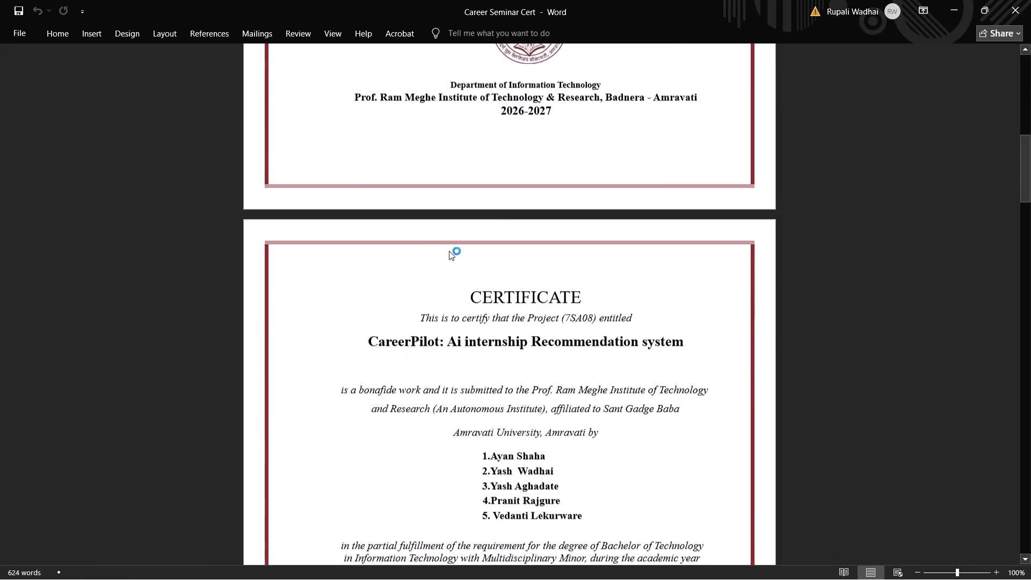
{"action": "scroll", "coordinate": [449, 251], "scroll_direction": "down", "scroll_amount": 8}
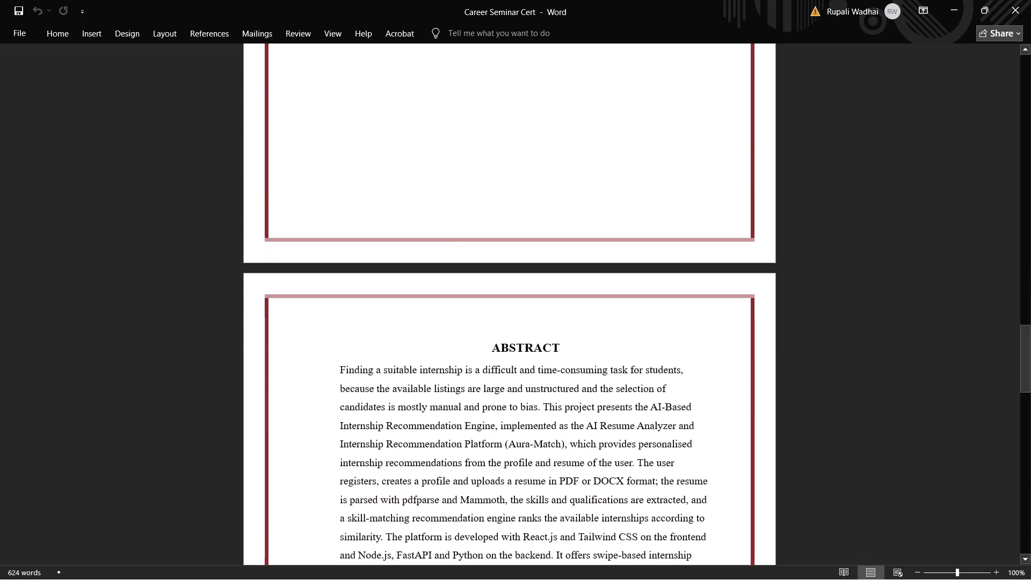
{"action": "scroll", "coordinate": [449, 251], "scroll_direction": "down", "scroll_amount": 9}
{"action": "scroll", "coordinate": [449, 251], "scroll_direction": "up", "scroll_amount": 4}
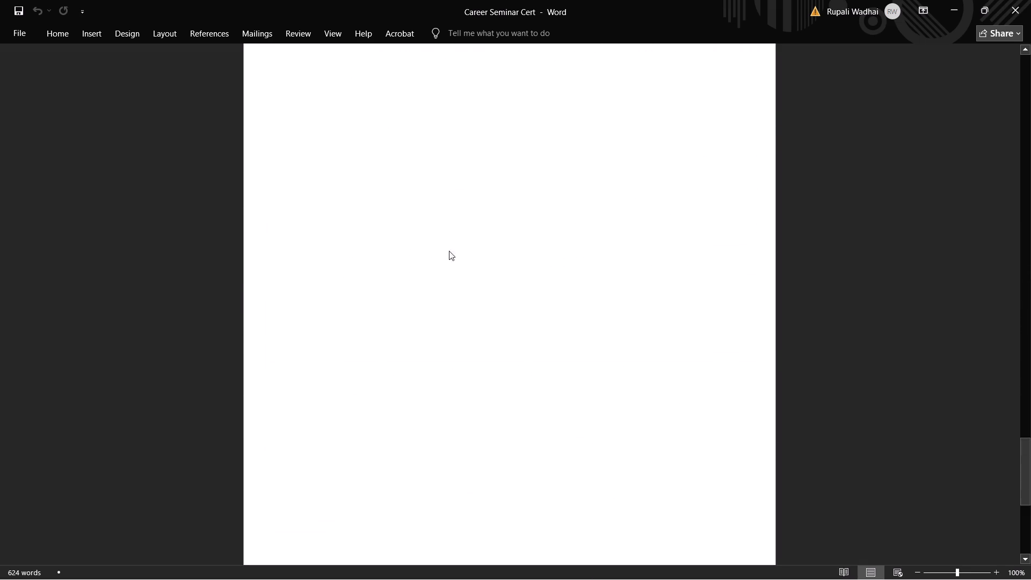
{"action": "scroll", "coordinate": [449, 251], "scroll_direction": "down", "scroll_amount": 4}
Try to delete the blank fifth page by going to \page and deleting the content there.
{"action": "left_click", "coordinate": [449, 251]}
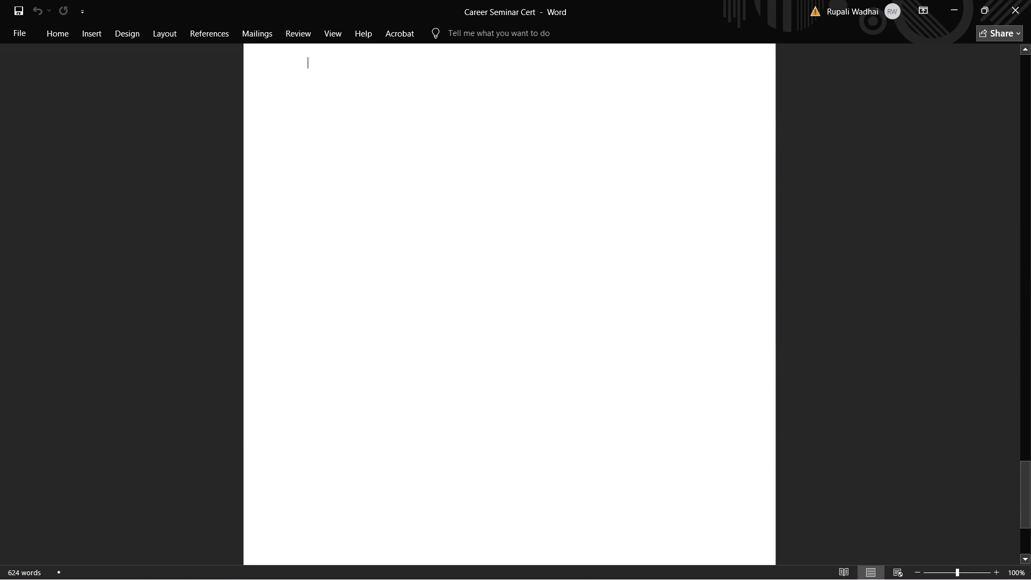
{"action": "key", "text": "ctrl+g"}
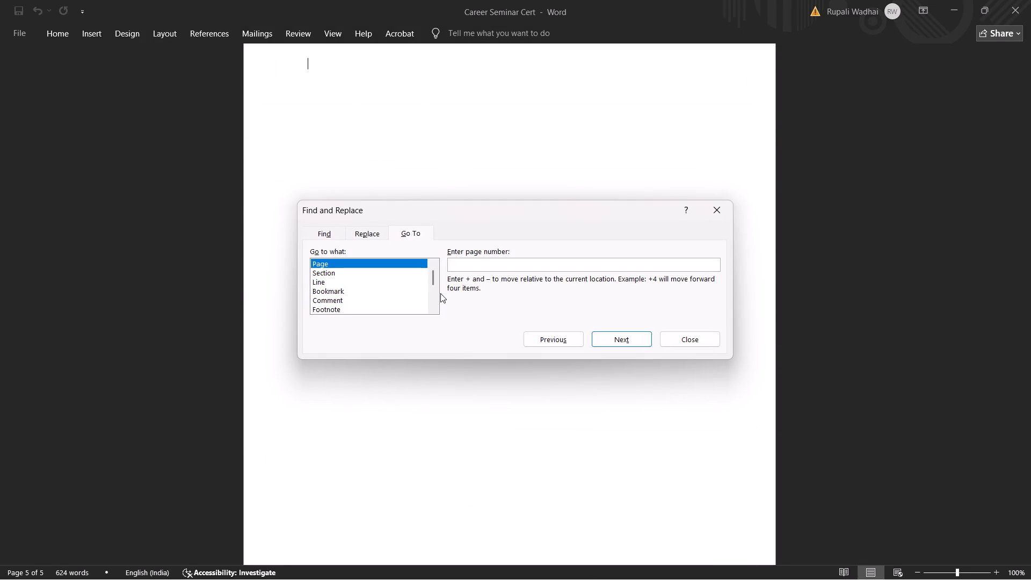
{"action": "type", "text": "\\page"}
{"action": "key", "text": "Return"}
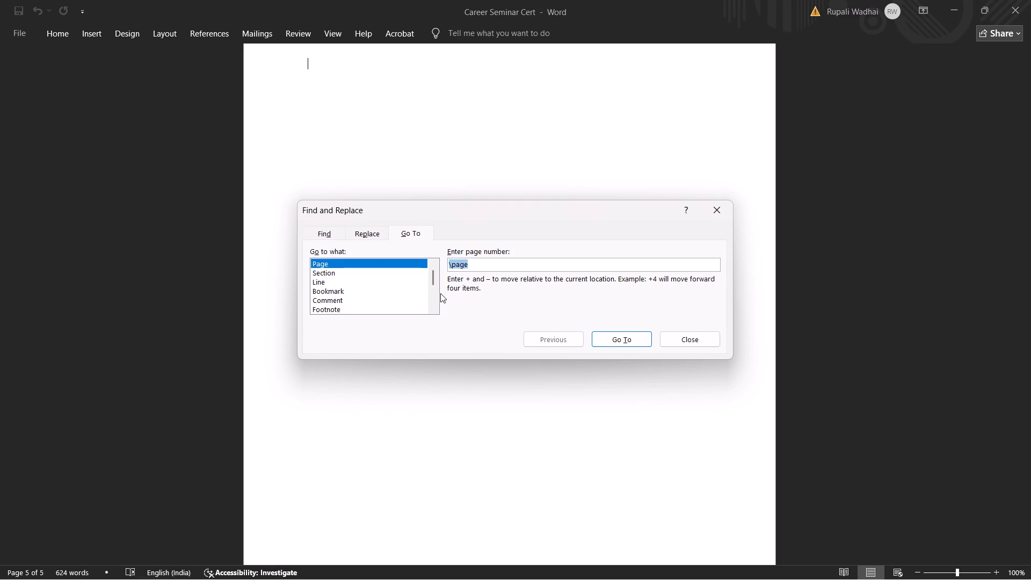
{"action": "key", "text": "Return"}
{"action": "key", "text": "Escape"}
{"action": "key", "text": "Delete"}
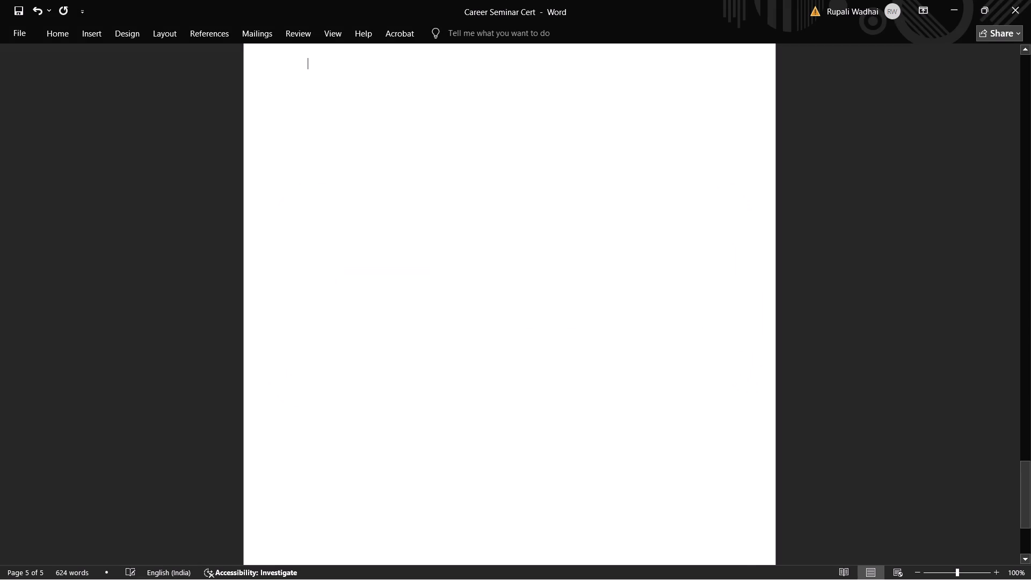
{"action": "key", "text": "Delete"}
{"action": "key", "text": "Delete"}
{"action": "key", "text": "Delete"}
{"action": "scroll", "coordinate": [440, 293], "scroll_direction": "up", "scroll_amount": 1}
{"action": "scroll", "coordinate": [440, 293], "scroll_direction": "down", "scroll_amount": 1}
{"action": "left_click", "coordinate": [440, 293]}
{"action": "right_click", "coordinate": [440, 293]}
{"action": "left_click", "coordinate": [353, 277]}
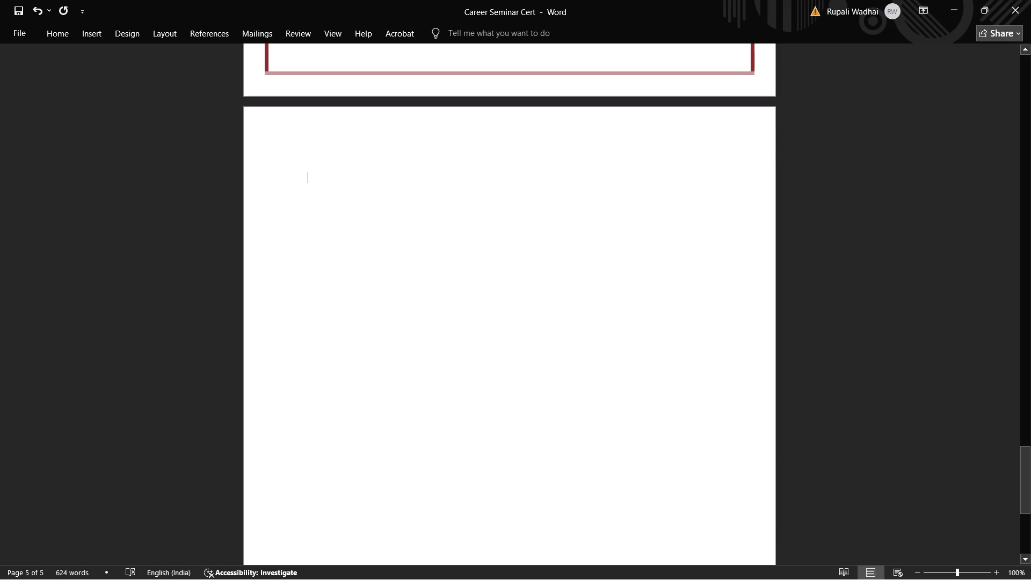
Save the Career Seminar Cert document and return to its title page.
{"action": "key", "text": "ctrl+s"}
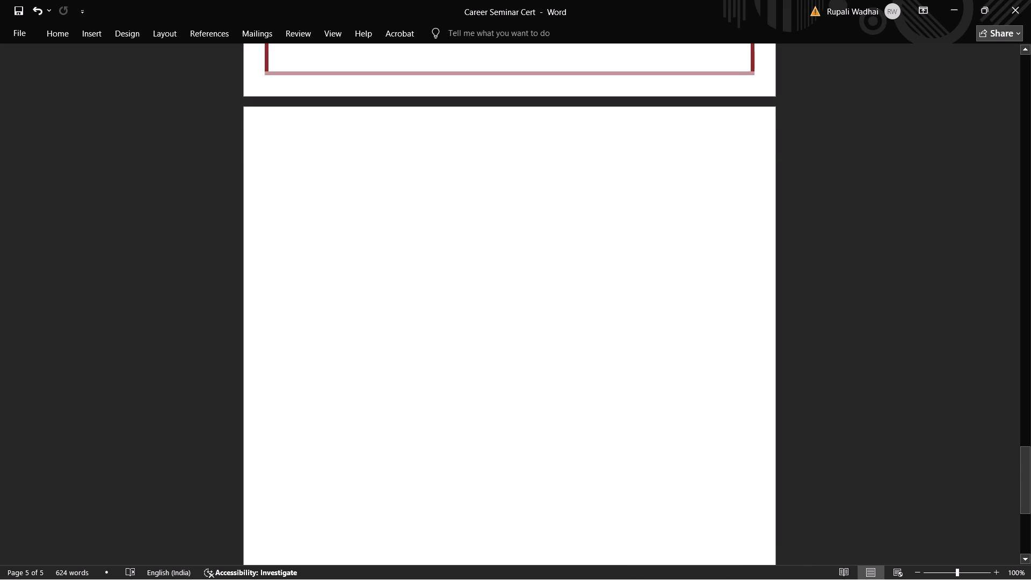
{"action": "scroll", "coordinate": [353, 277], "scroll_direction": "up", "scroll_amount": 10}
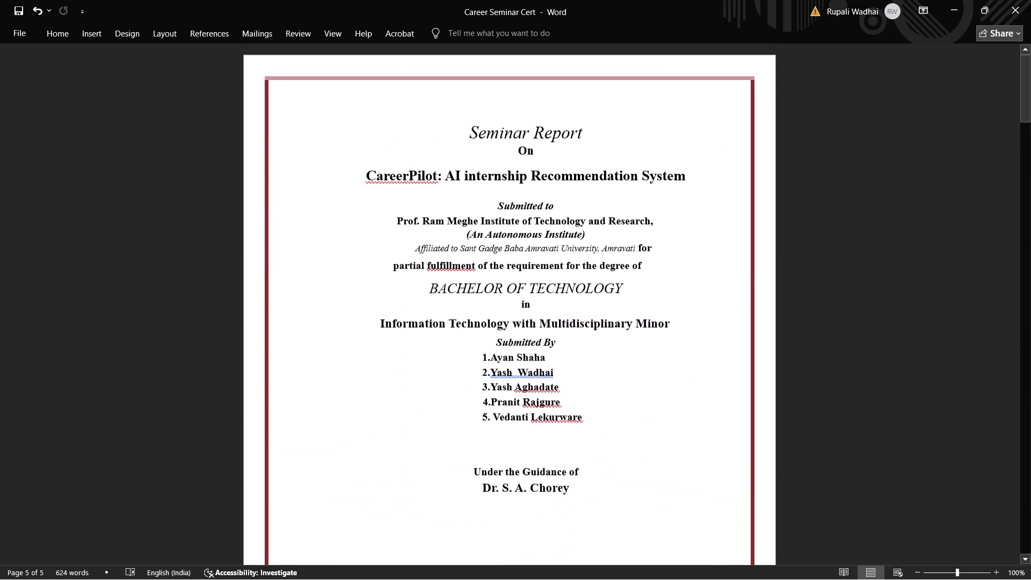
{"action": "scroll", "coordinate": [353, 277], "scroll_direction": "up", "scroll_amount": 2}
{"action": "key", "text": "ctrl+s"}
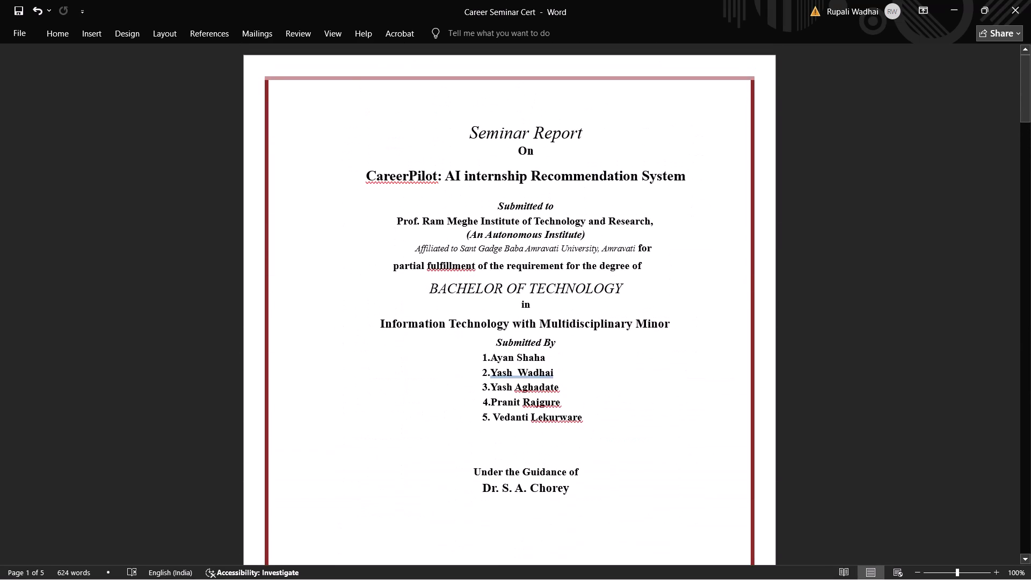
Review the title page's Submitted By list and college details, and the certificate page, in the Career Seminar Cert document.
{"action": "left_click", "coordinate": [473, 358]}
{"action": "left_click", "coordinate": [473, 390]}
{"action": "left_click", "coordinate": [473, 419]}
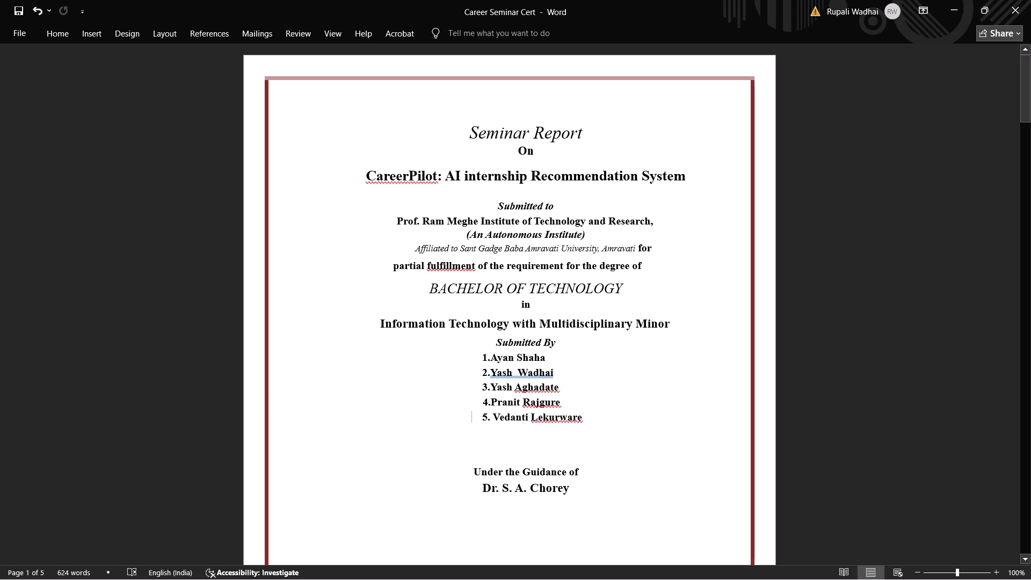
{"action": "scroll", "coordinate": [477, 419], "scroll_direction": "down", "scroll_amount": 3}
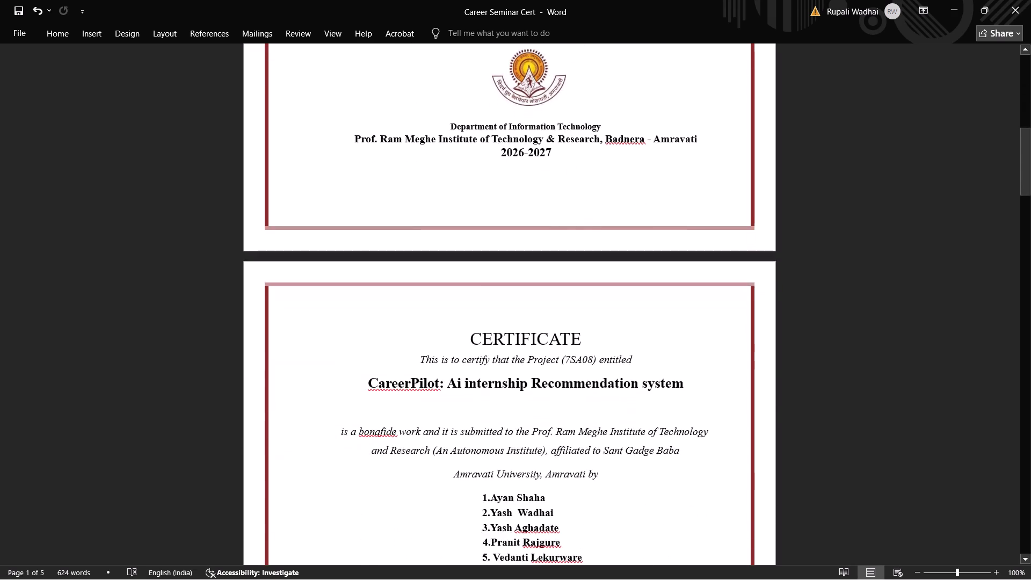
{"action": "scroll", "coordinate": [477, 419], "scroll_direction": "up", "scroll_amount": 2}
{"action": "scroll", "coordinate": [477, 419], "scroll_direction": "down", "scroll_amount": 4}
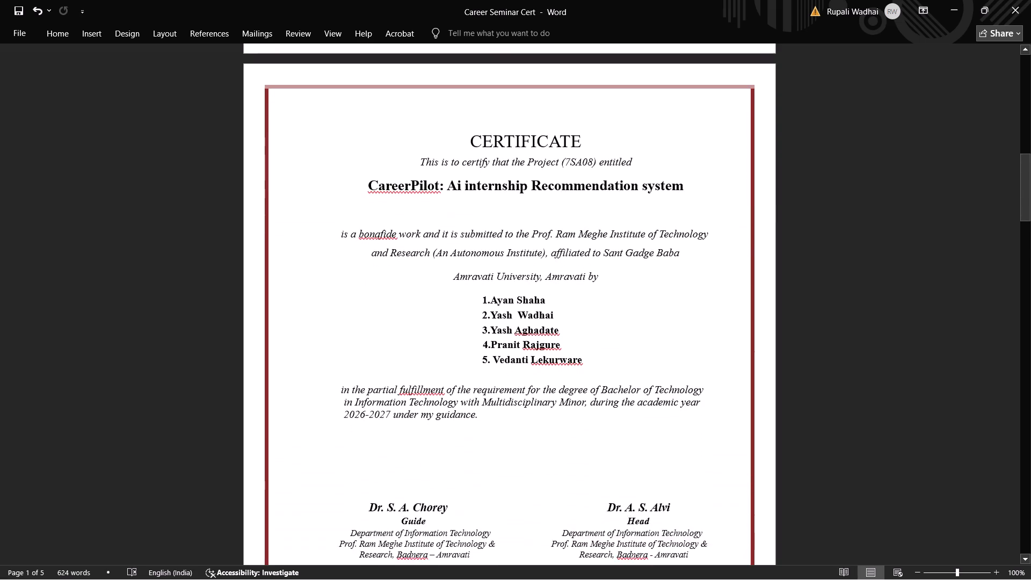
{"action": "scroll", "coordinate": [477, 419], "scroll_direction": "down", "scroll_amount": 2}
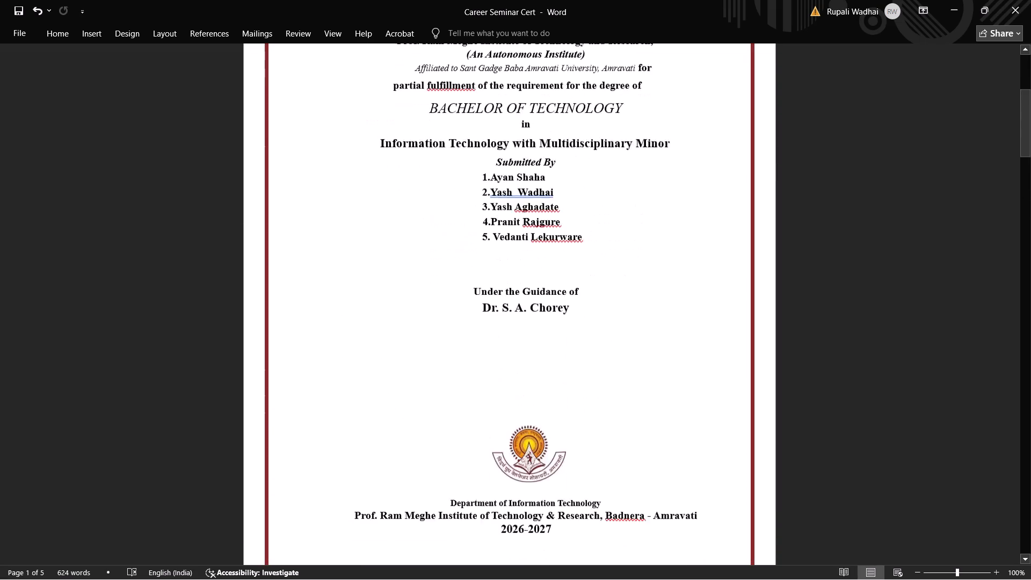
{"action": "scroll", "coordinate": [477, 419], "scroll_direction": "down", "scroll_amount": 4}
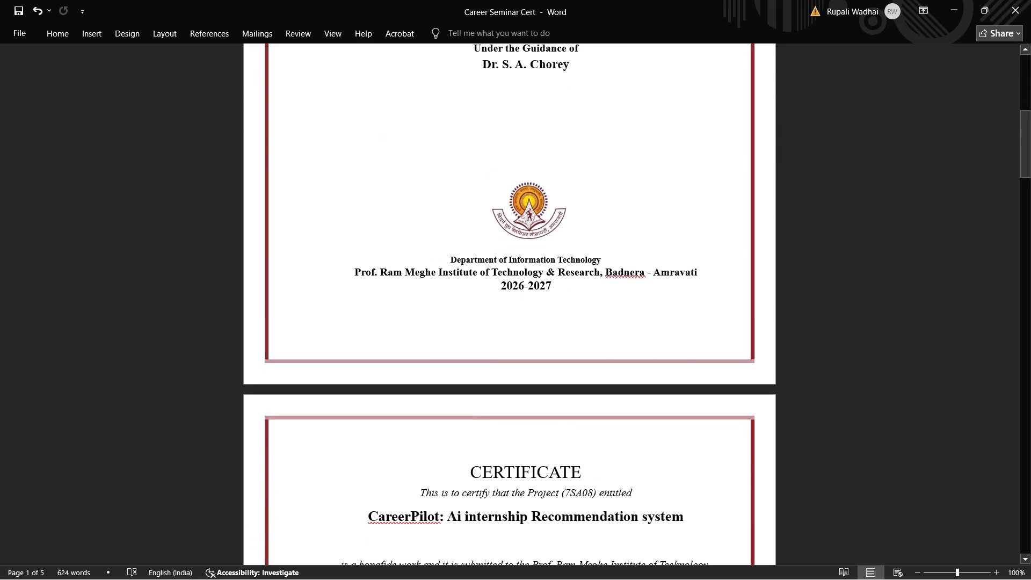
{"action": "scroll", "coordinate": [477, 419], "scroll_direction": "down", "scroll_amount": 2}
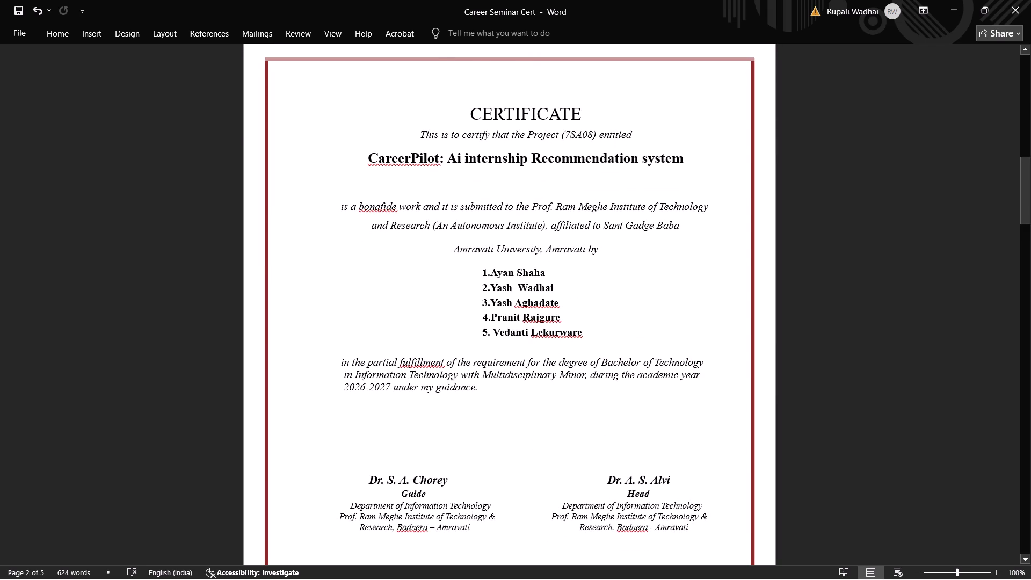
Review the acknowledgement, abstract and blank last page of the Career Seminar Cert document, and close it.
{"action": "scroll", "coordinate": [500, 313], "scroll_direction": "down", "scroll_amount": 4}
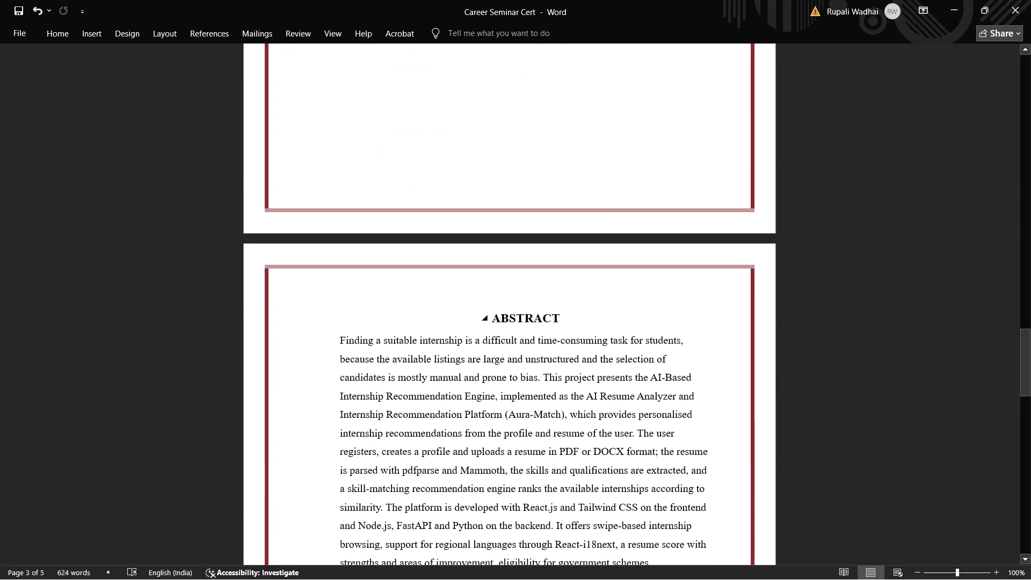
{"action": "scroll", "coordinate": [500, 313], "scroll_direction": "up", "scroll_amount": 2}
{"action": "scroll", "coordinate": [500, 313], "scroll_direction": "down", "scroll_amount": 5}
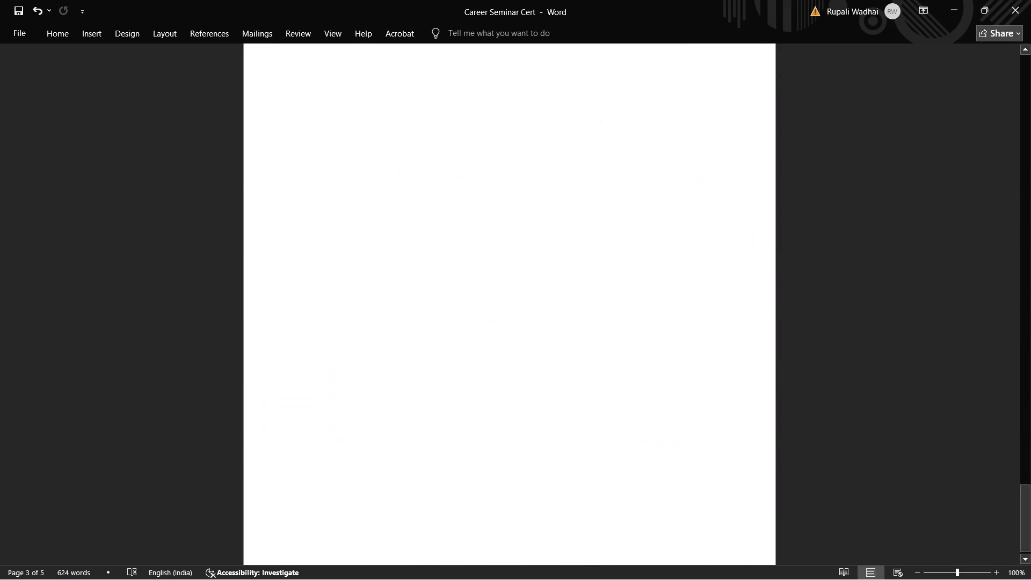
{"action": "scroll", "coordinate": [500, 313], "scroll_direction": "up", "scroll_amount": 4}
{"action": "scroll", "coordinate": [500, 313], "scroll_direction": "down", "scroll_amount": 2}
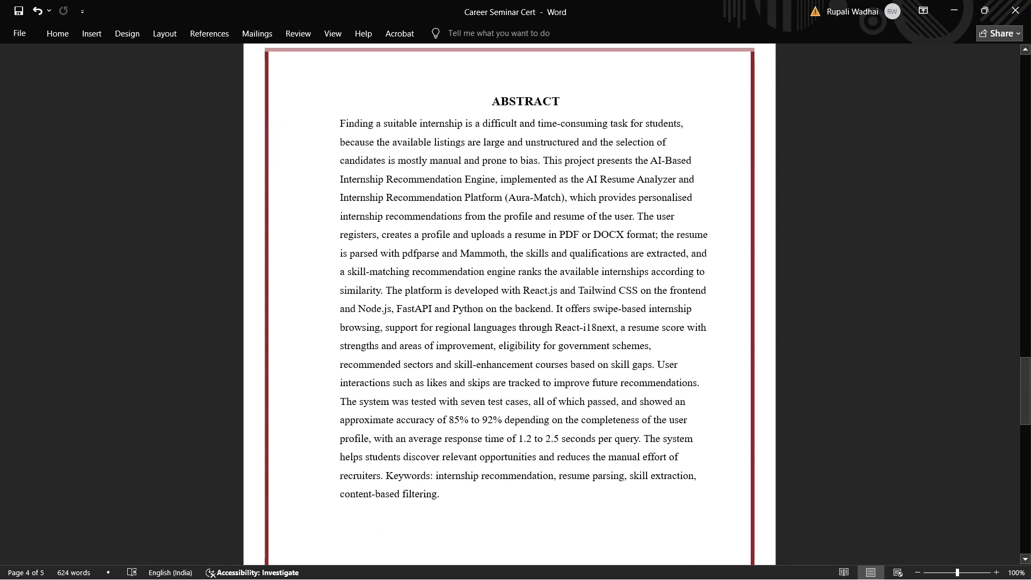
{"action": "scroll", "coordinate": [500, 313], "scroll_direction": "down", "scroll_amount": 9}
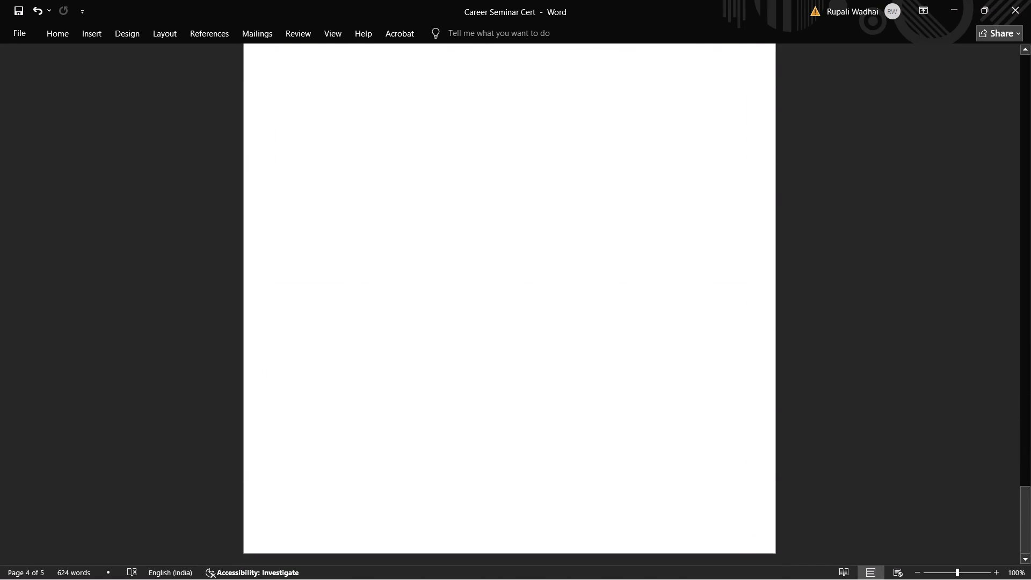
{"action": "scroll", "coordinate": [500, 313], "scroll_direction": "down", "scroll_amount": 5}
{"action": "scroll", "coordinate": [500, 313], "scroll_direction": "up", "scroll_amount": 16}
{"action": "scroll", "coordinate": [500, 313], "scroll_direction": "down", "scroll_amount": 9}
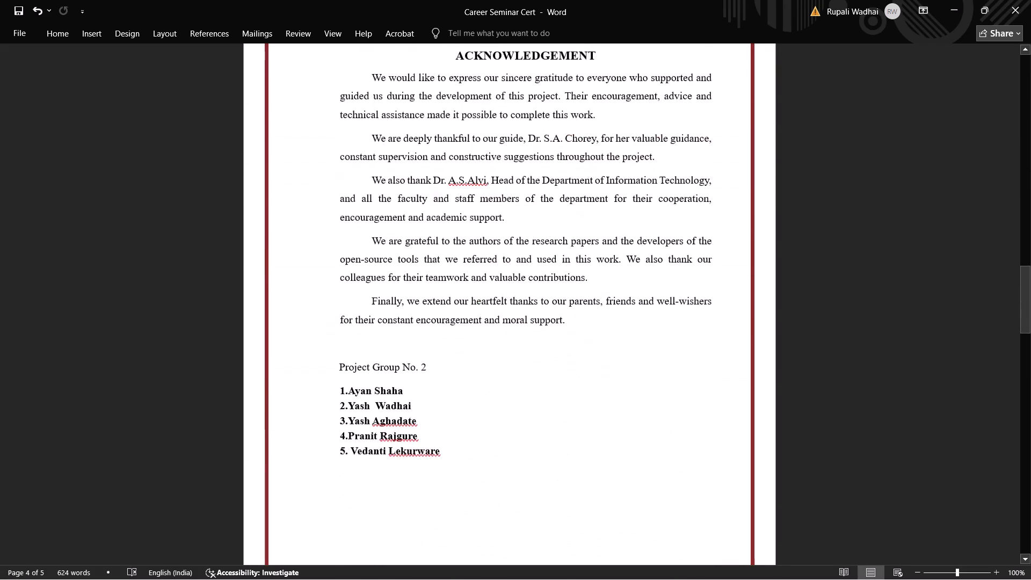
{"action": "scroll", "coordinate": [500, 313], "scroll_direction": "down", "scroll_amount": 8}
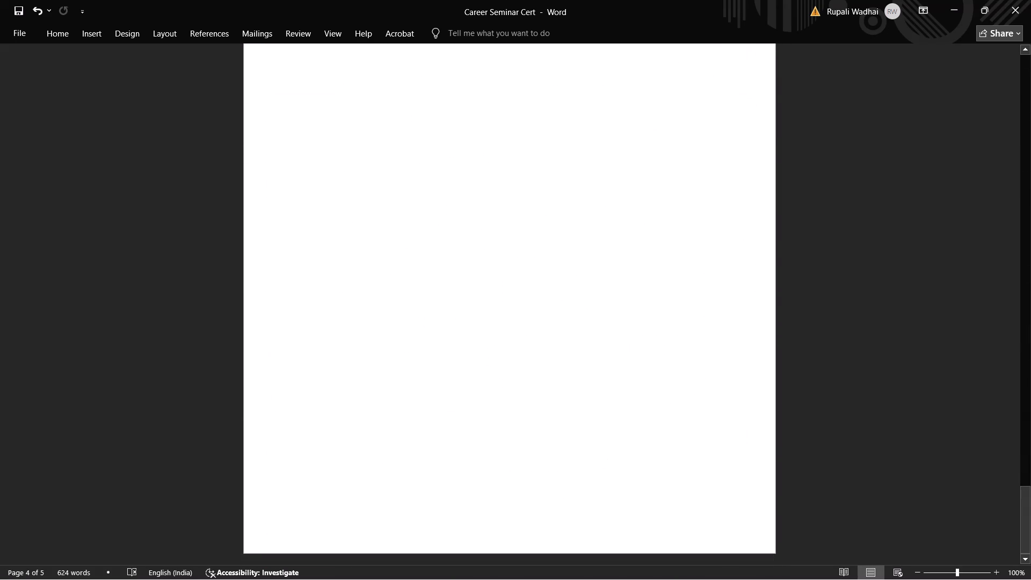
{"action": "scroll", "coordinate": [500, 313], "scroll_direction": "down", "scroll_amount": 2}
{"action": "scroll", "coordinate": [649, 202], "scroll_direction": "up", "scroll_amount": 10}
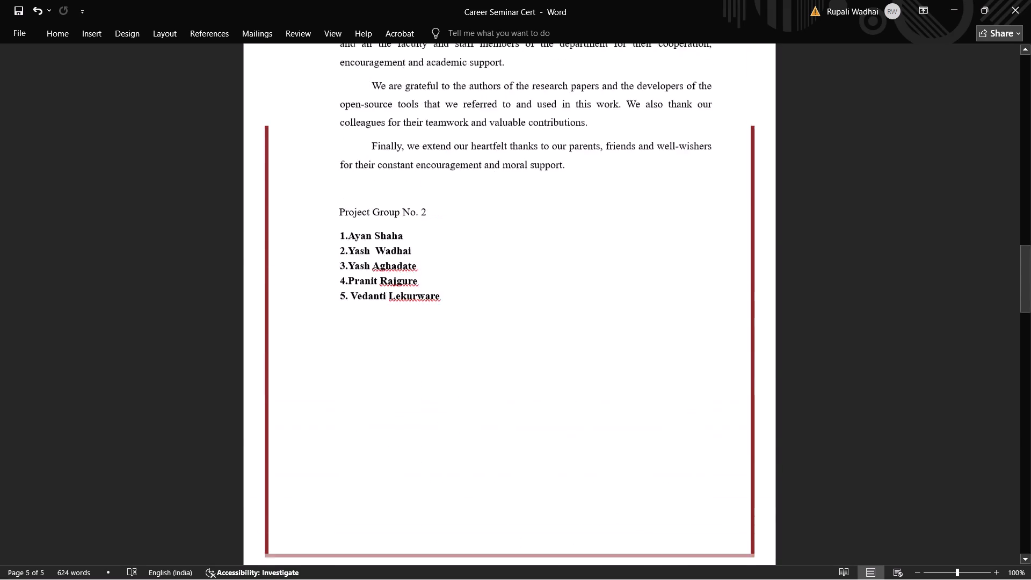
{"action": "scroll", "coordinate": [649, 202], "scroll_direction": "up", "scroll_amount": 1}
{"action": "left_click", "coordinate": [1030, 0]}
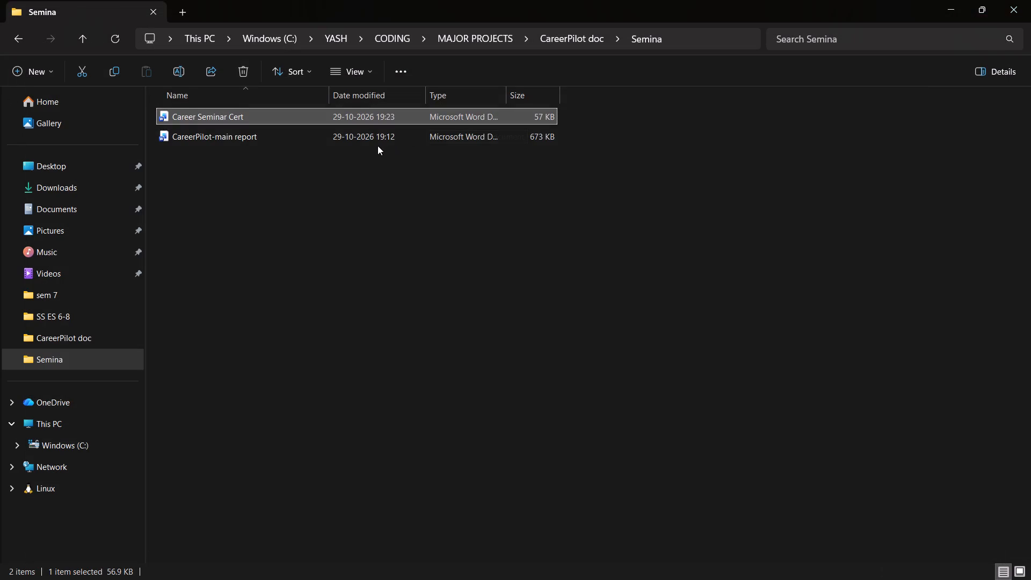
Reopen the Career Seminar Cert document from the Semina folder, check its pages through to the end, and close it.
{"action": "double_click", "coordinate": [348, 124]}
{"action": "scroll", "coordinate": [498, 323], "scroll_direction": "down", "scroll_amount": 4}
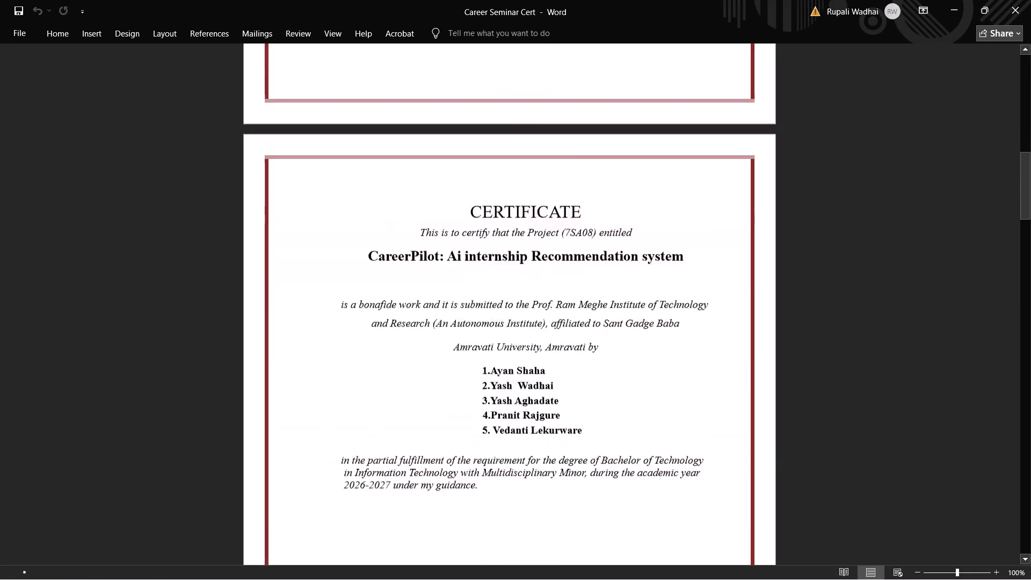
{"action": "scroll", "coordinate": [498, 323], "scroll_direction": "down", "scroll_amount": 13}
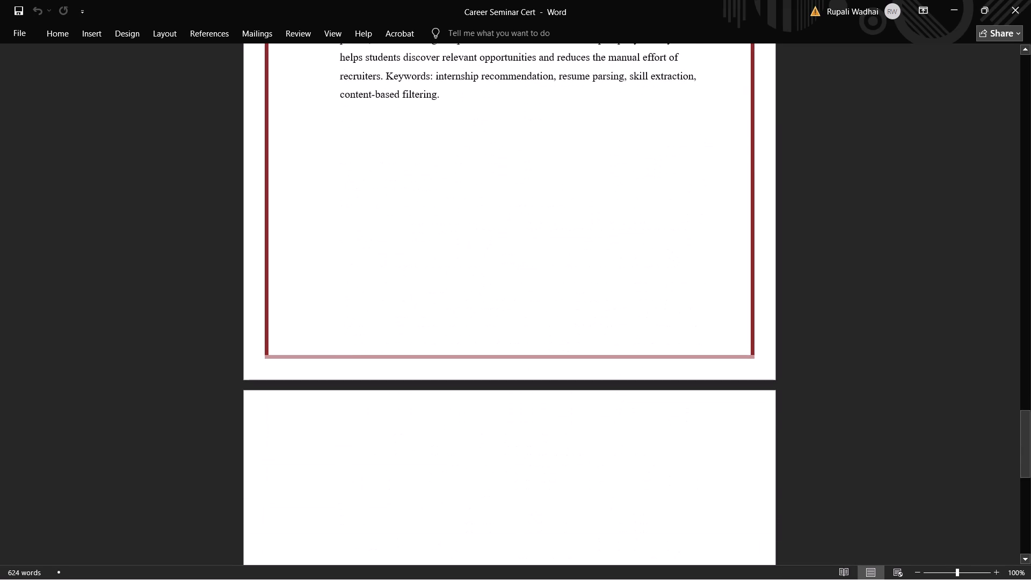
{"action": "scroll", "coordinate": [730, 289], "scroll_direction": "down", "scroll_amount": 9}
{"action": "left_click", "coordinate": [1030, 0]}
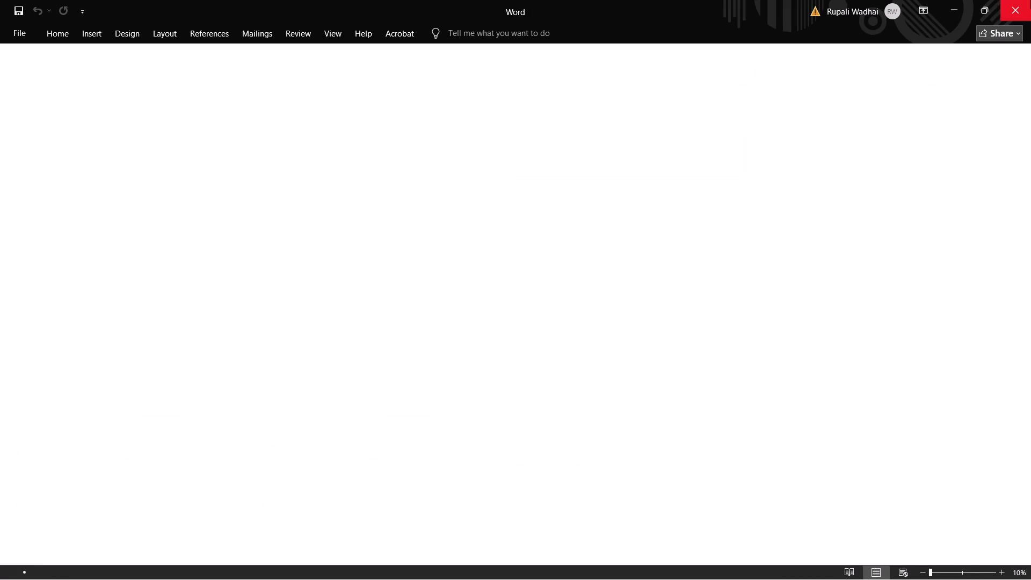
Open the CareerPilot-main report document from the Semina folder.
{"action": "double_click", "coordinate": [346, 137]}
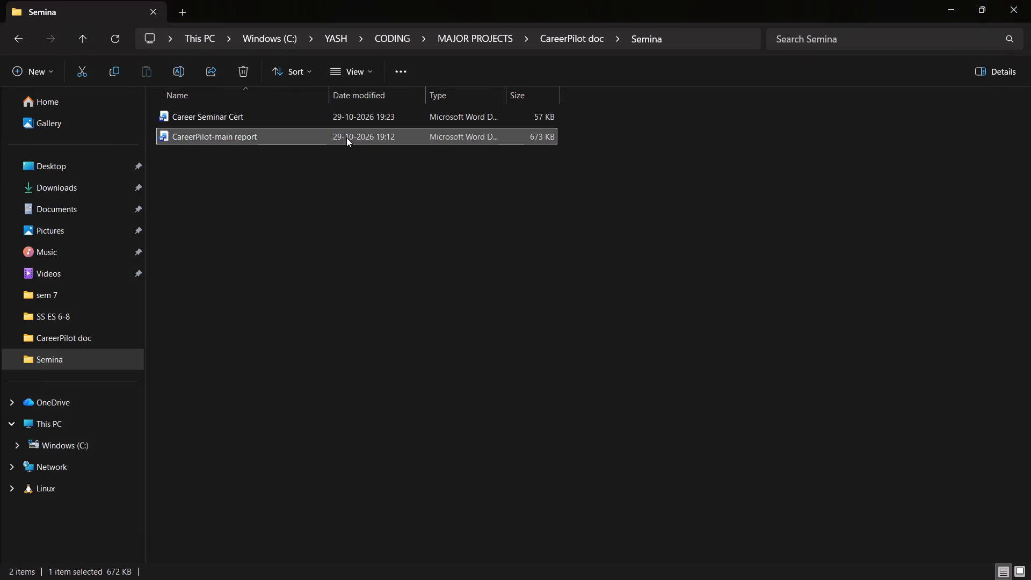
{"action": "double_click", "coordinate": [305, 135]}
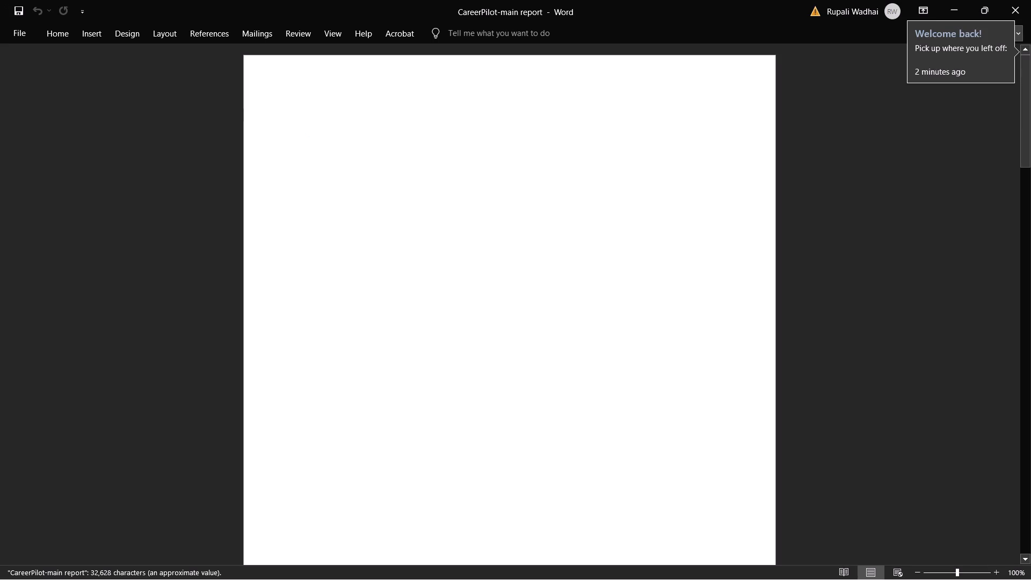
Examine the main report's front pages, focusing on the table of contents and its continuation listing Chapter 8.
{"action": "scroll", "coordinate": [458, 292], "scroll_direction": "down", "scroll_amount": 15}
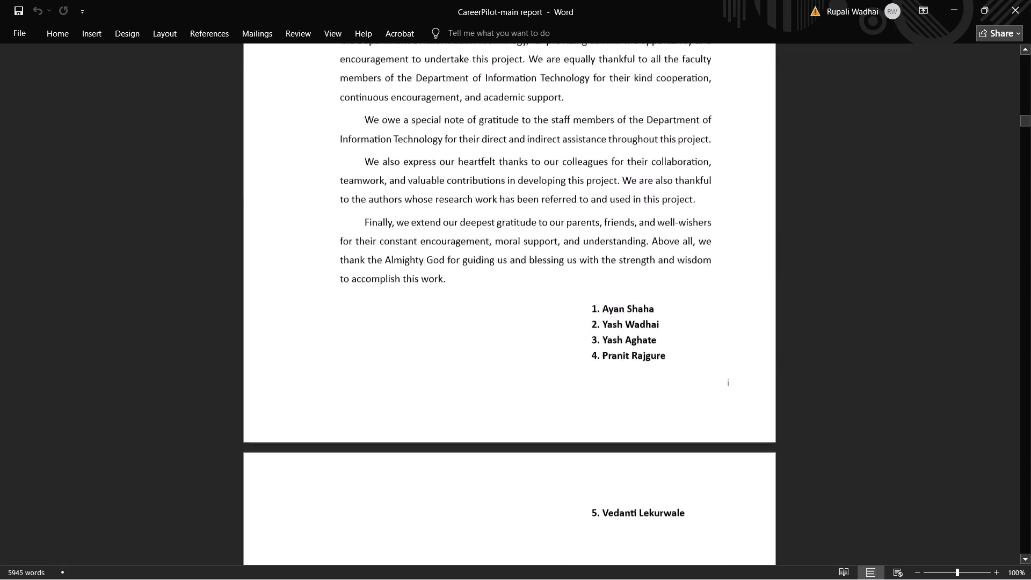
{"action": "scroll", "coordinate": [458, 292], "scroll_direction": "down", "scroll_amount": 6}
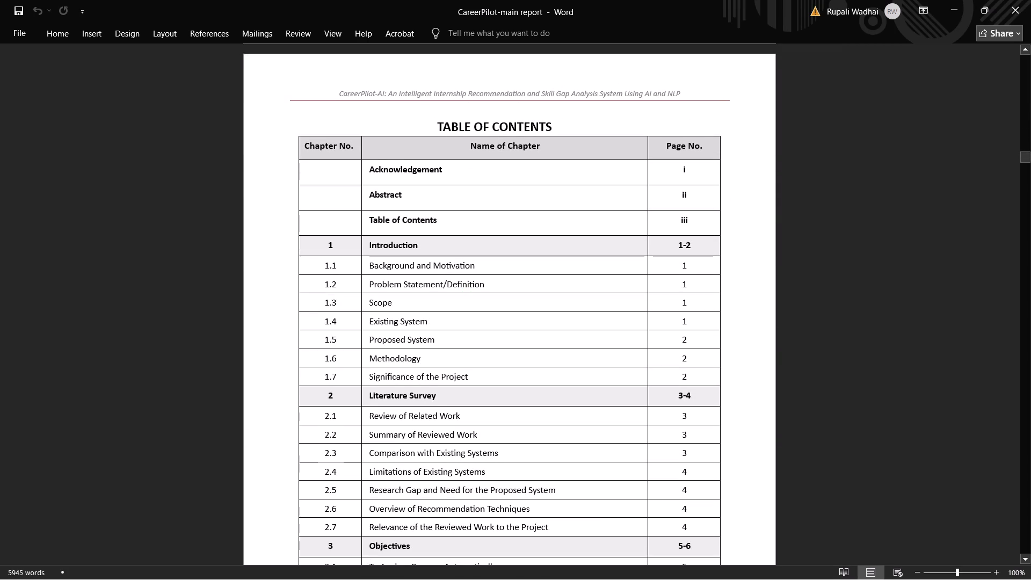
{"action": "scroll", "coordinate": [458, 292], "scroll_direction": "down", "scroll_amount": 7}
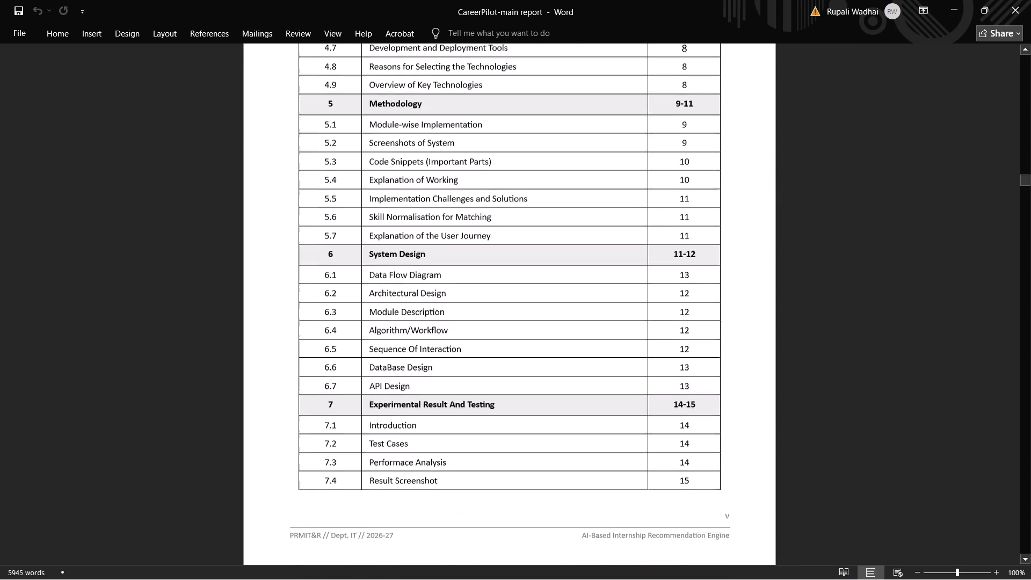
{"action": "scroll", "coordinate": [458, 292], "scroll_direction": "down", "scroll_amount": 3}
{"action": "scroll", "coordinate": [458, 292], "scroll_direction": "up", "scroll_amount": 2}
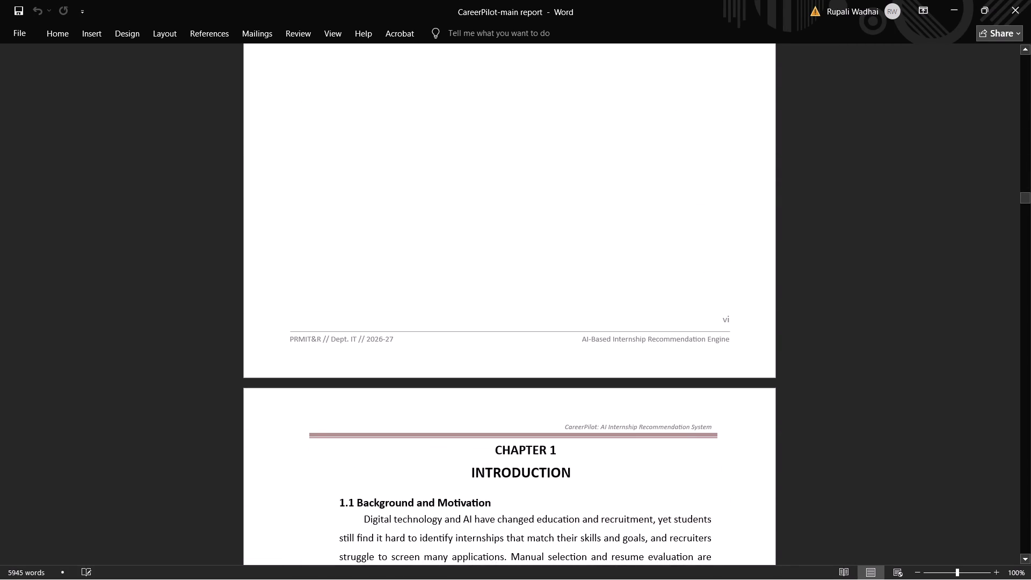
{"action": "scroll", "coordinate": [458, 292], "scroll_direction": "up", "scroll_amount": 3}
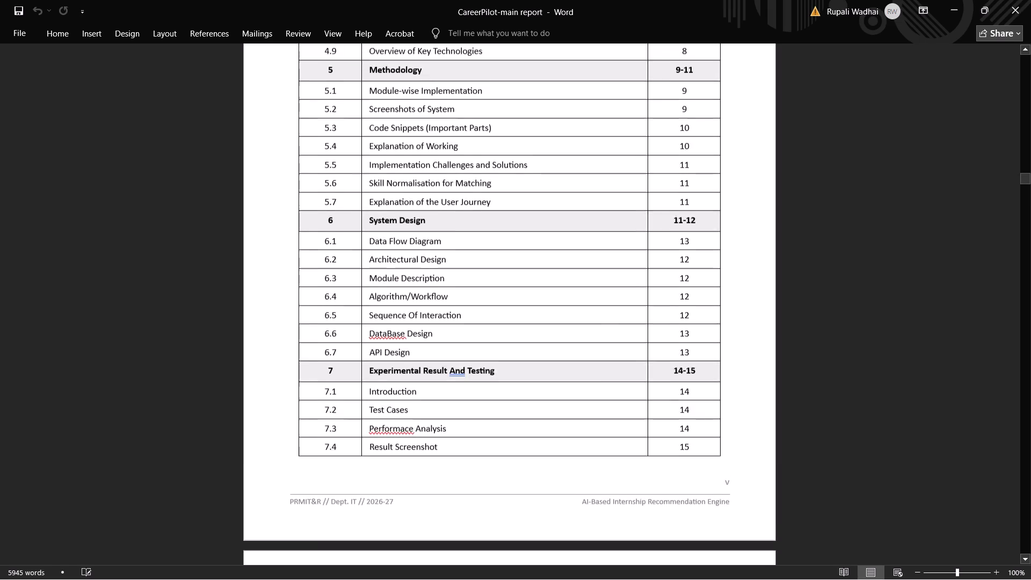
{"action": "scroll", "coordinate": [458, 292], "scroll_direction": "up", "scroll_amount": 2}
{"action": "scroll", "coordinate": [458, 292], "scroll_direction": "down", "scroll_amount": 6}
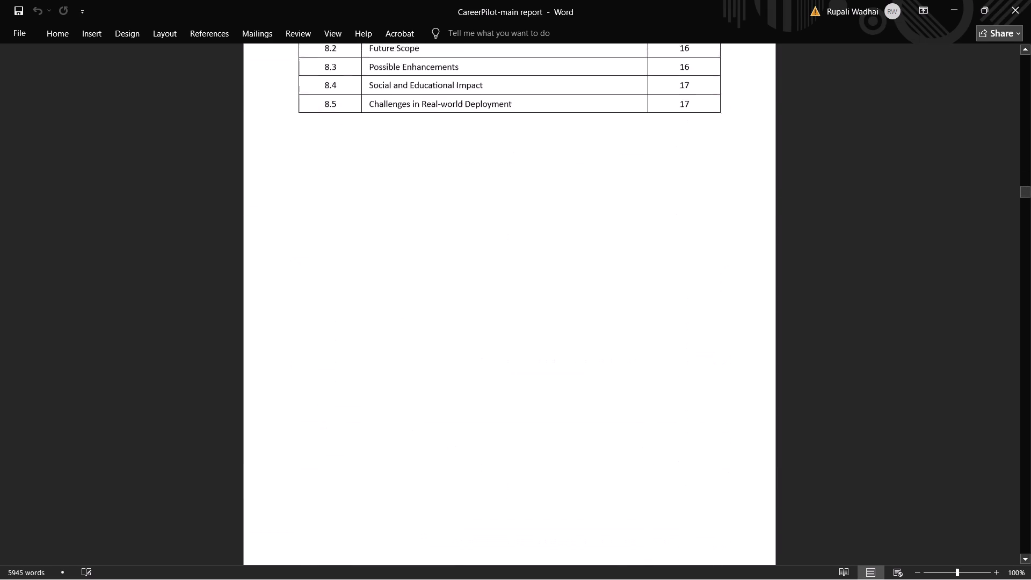
{"action": "scroll", "coordinate": [458, 292], "scroll_direction": "right", "scroll_amount": 1}
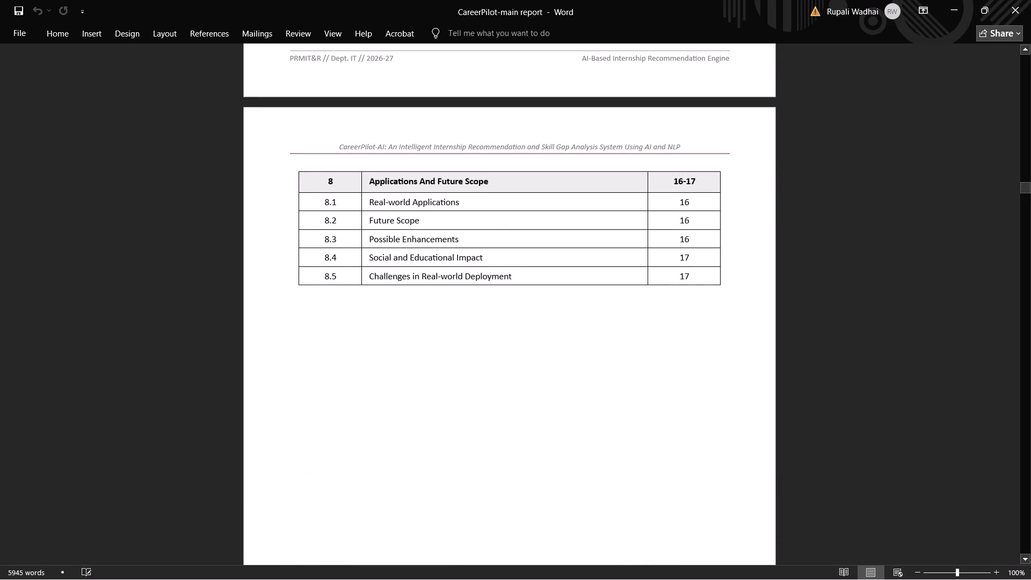
{"action": "scroll", "coordinate": [458, 292], "scroll_direction": "right", "scroll_amount": 1}
{"action": "scroll", "coordinate": [458, 292], "scroll_direction": "up", "scroll_amount": 3}
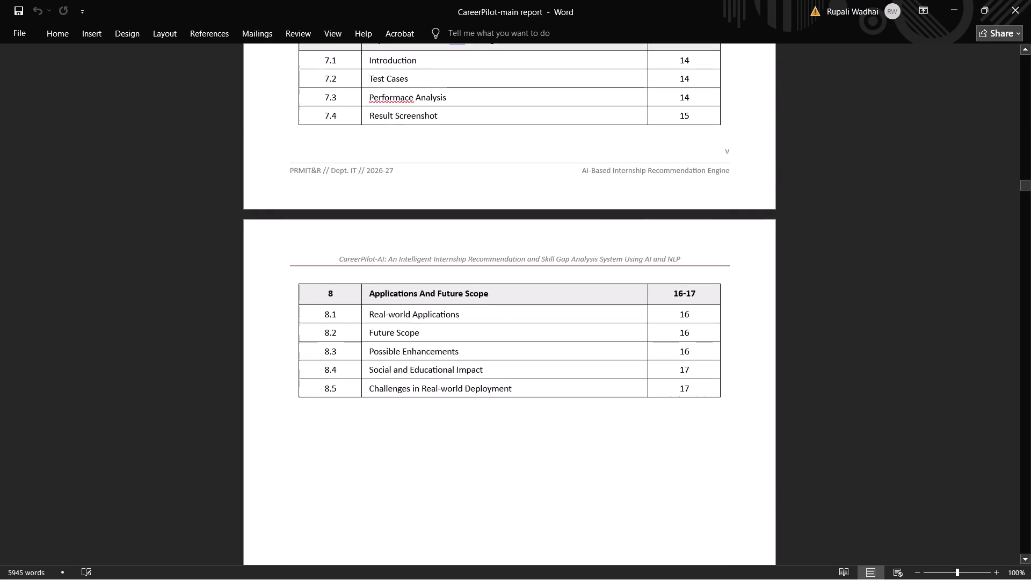
{"action": "scroll", "coordinate": [458, 292], "scroll_direction": "up", "scroll_amount": 2}
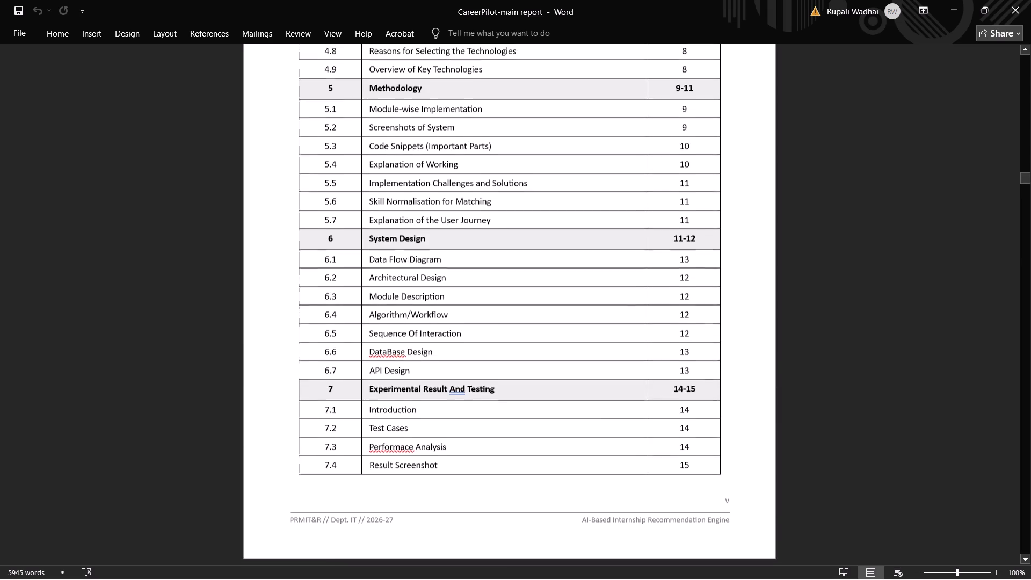
Look through the main report's chapters from Chapter 1 Introduction to the List of Publications at the end.
{"action": "scroll", "coordinate": [458, 292], "scroll_direction": "down", "scroll_amount": 6}
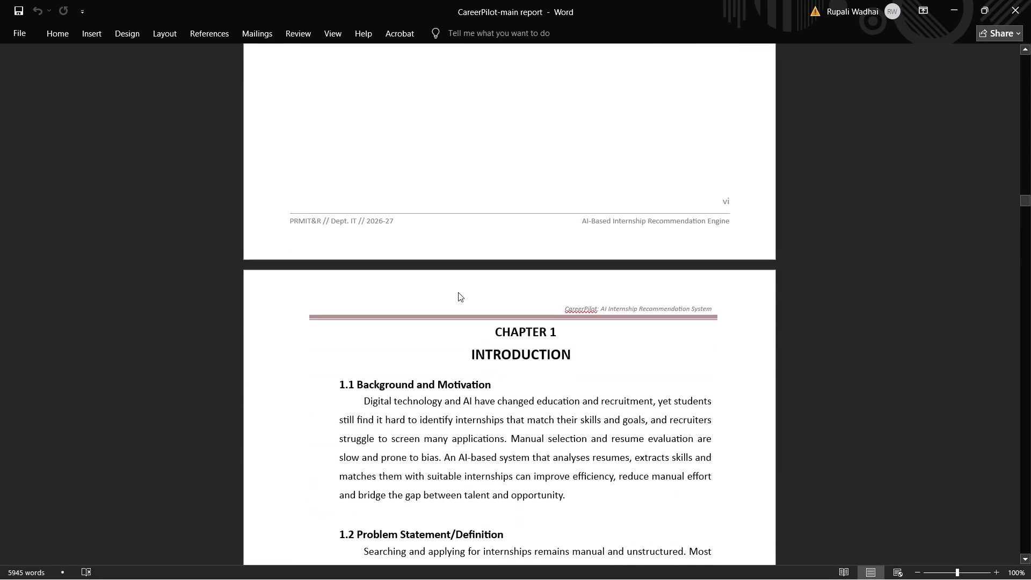
{"action": "scroll", "coordinate": [458, 292], "scroll_direction": "down", "scroll_amount": 9}
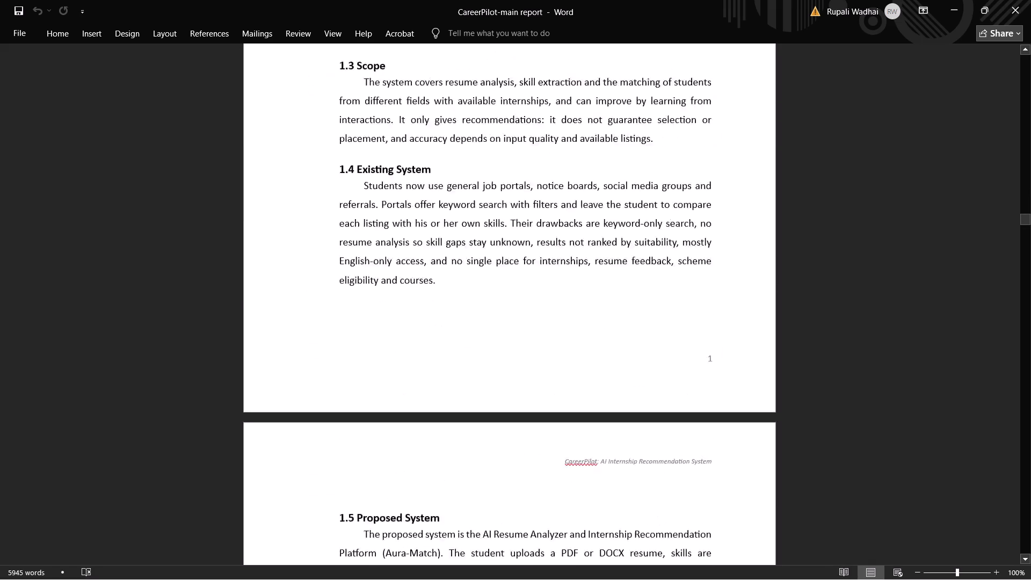
{"action": "scroll", "coordinate": [458, 292], "scroll_direction": "down", "scroll_amount": 18}
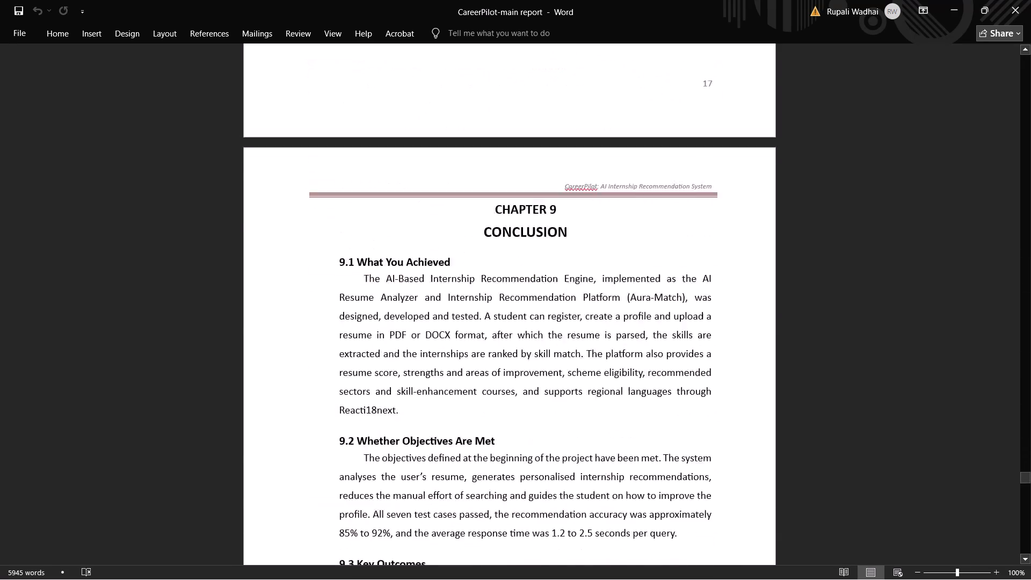
{"action": "scroll", "coordinate": [458, 292], "scroll_direction": "down", "scroll_amount": 13}
{"action": "scroll", "coordinate": [458, 292], "scroll_direction": "up", "scroll_amount": 2}
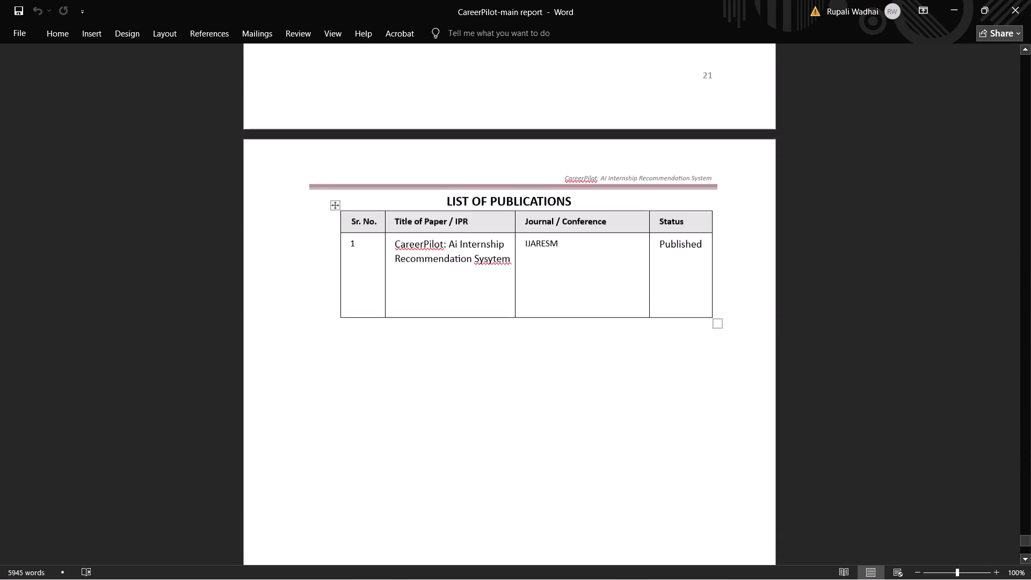
{"action": "scroll", "coordinate": [458, 292], "scroll_direction": "up", "scroll_amount": 8}
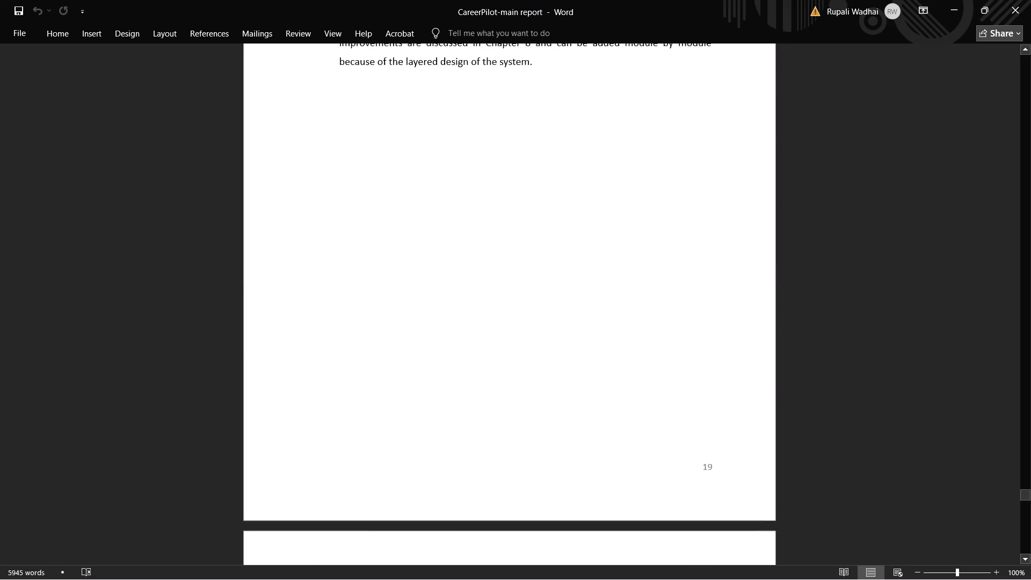
Look back through the main report from its last chapters to the cover and certificate pages, and close the document.
{"action": "scroll", "coordinate": [458, 292], "scroll_direction": "up", "scroll_amount": 9}
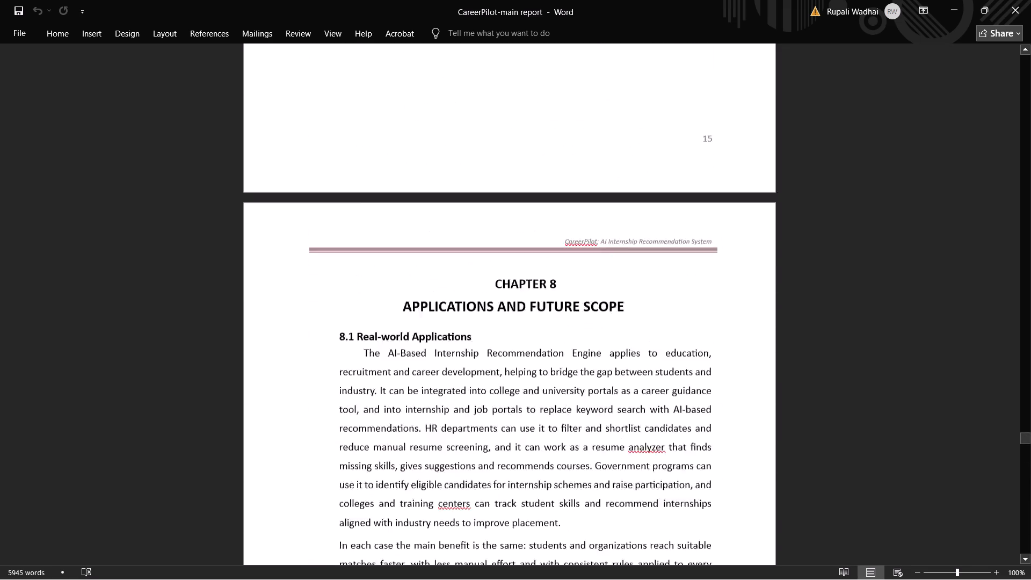
{"action": "scroll", "coordinate": [458, 292], "scroll_direction": "up", "scroll_amount": 9}
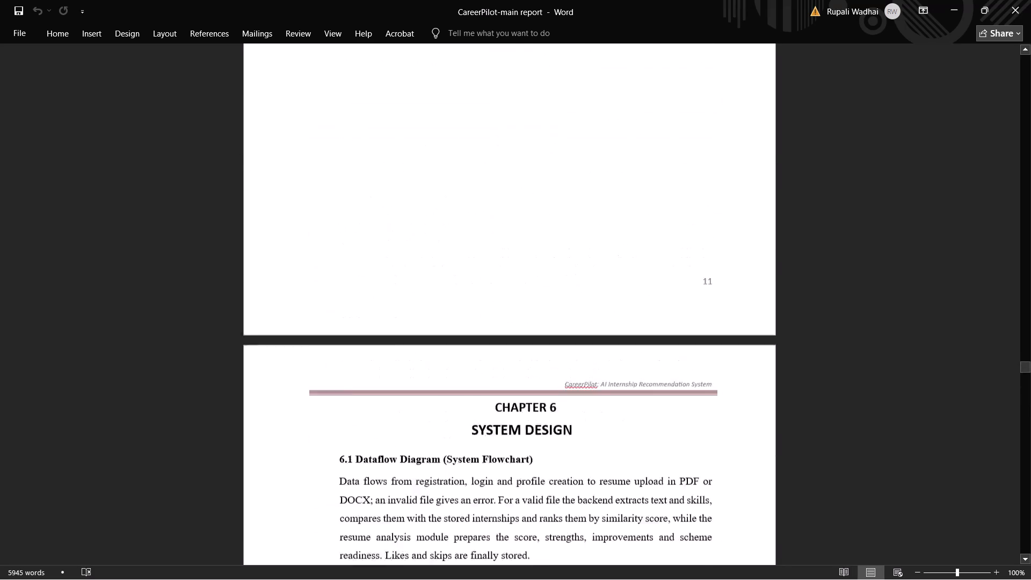
{"action": "scroll", "coordinate": [458, 292], "scroll_direction": "up", "scroll_amount": 8}
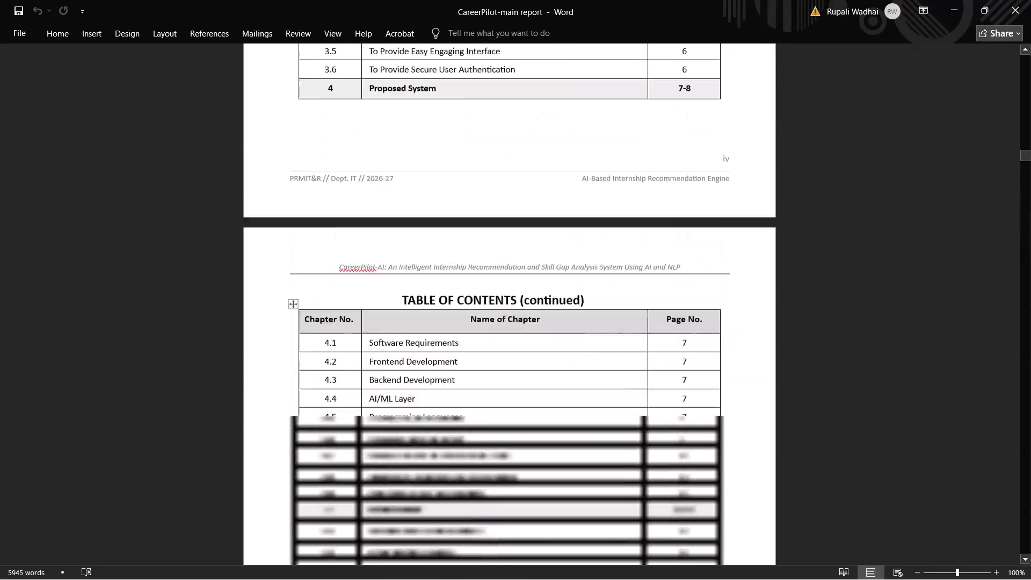
{"action": "scroll", "coordinate": [458, 292], "scroll_direction": "up", "scroll_amount": 7}
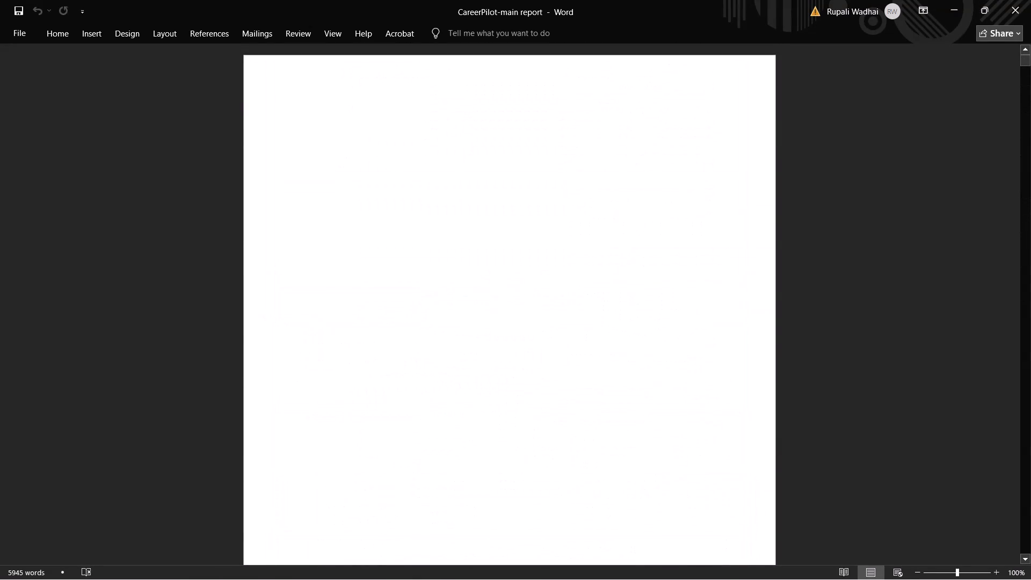
{"action": "scroll", "coordinate": [735, 207], "scroll_direction": "down", "scroll_amount": 7}
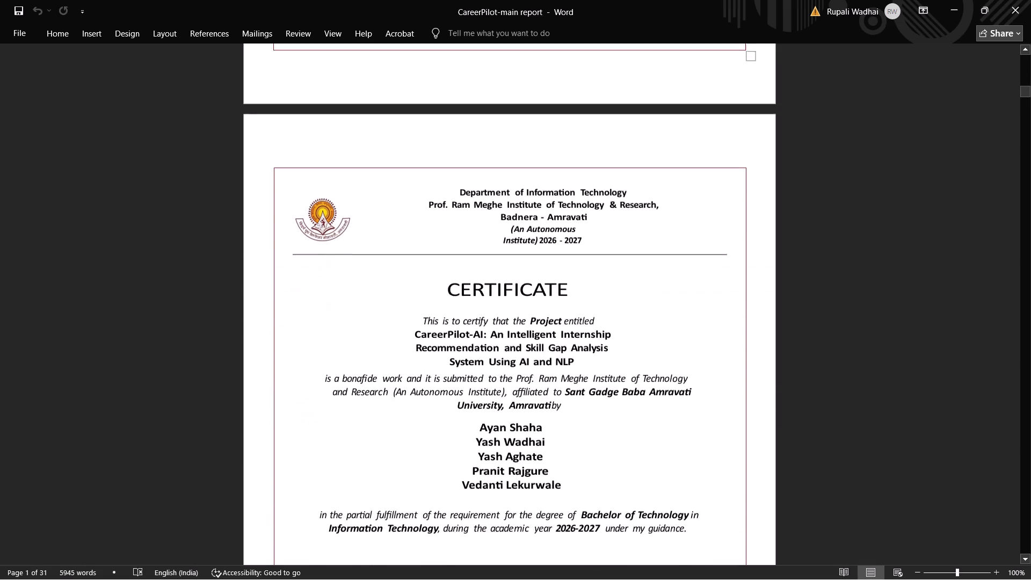
{"action": "left_click", "coordinate": [1030, 0]}
Open the Career Seminar Cert document from the Semina folder.
{"action": "left_click", "coordinate": [631, 275]}
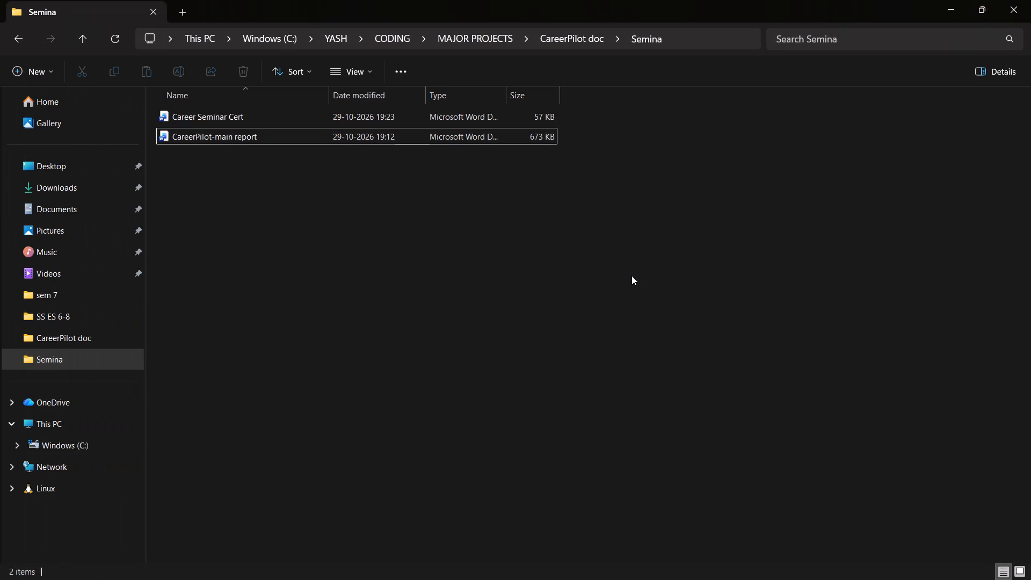
{"action": "left_click_drag", "start_coordinate": [586, 176], "coordinate": [439, 116]}
{"action": "left_click", "coordinate": [390, 205]}
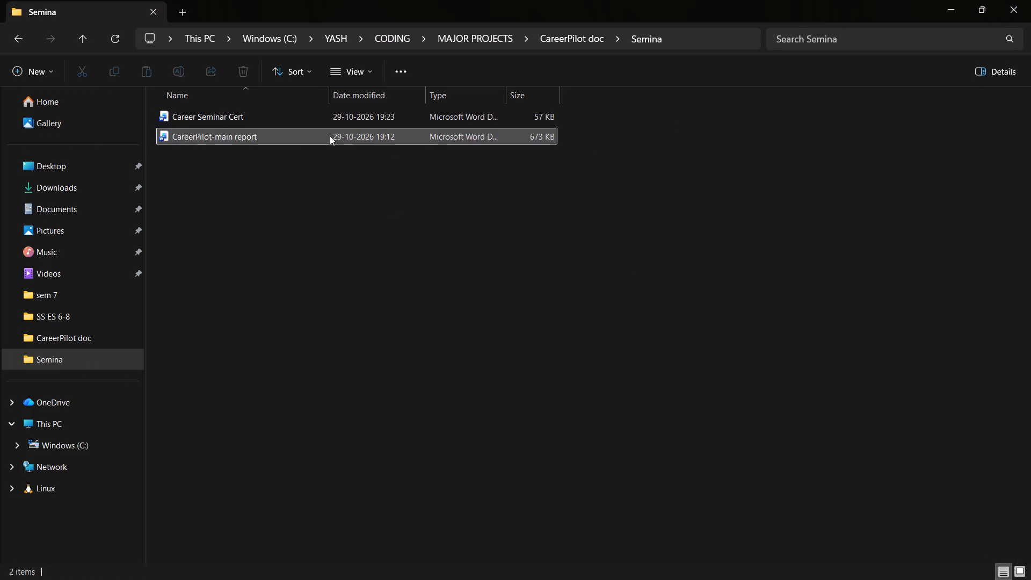
{"action": "left_click", "coordinate": [264, 119]}
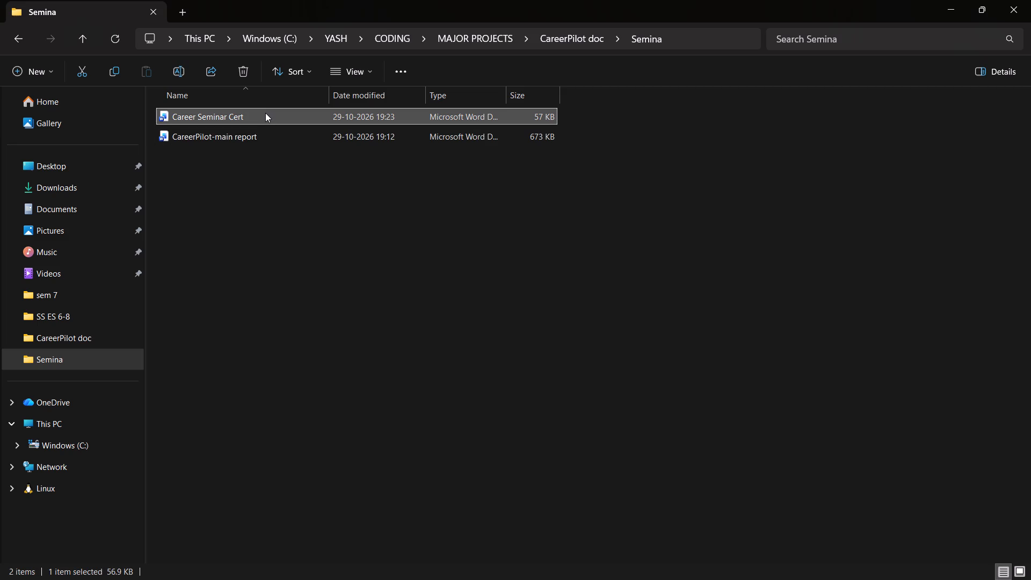
{"action": "double_click", "coordinate": [264, 113]}
Save the document as a PDF named "Career Seminar Cert final" in the Semina folder.
{"action": "left_click", "coordinate": [11, 27]}
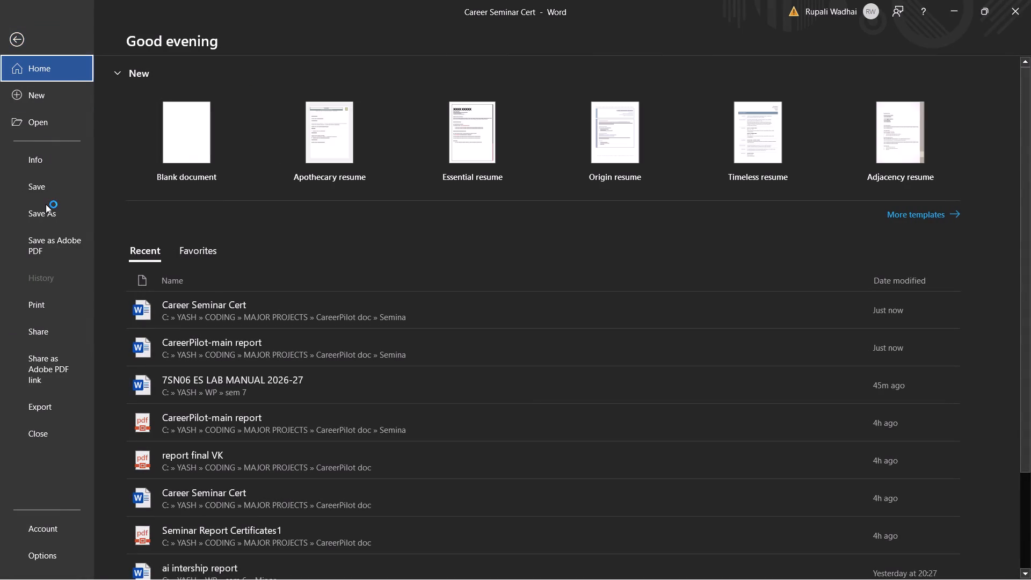
{"action": "left_click", "coordinate": [46, 204]}
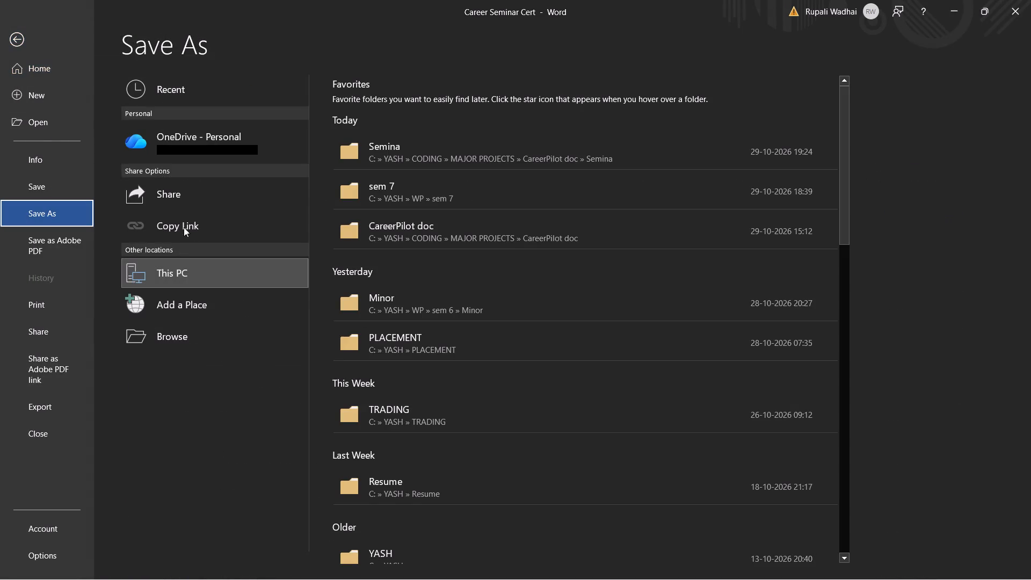
{"action": "double_click", "coordinate": [423, 150]}
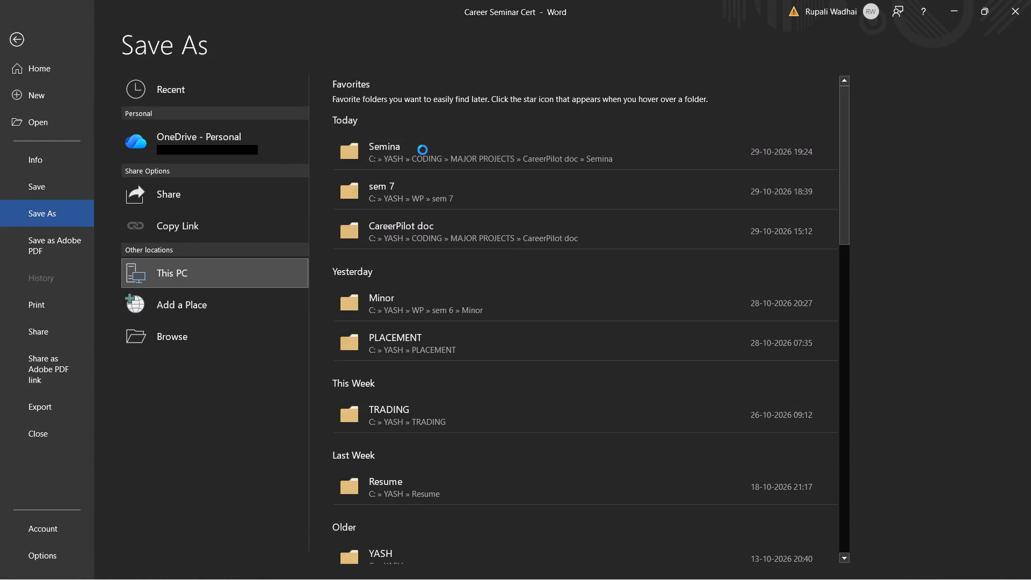
{"action": "left_click", "coordinate": [191, 241]}
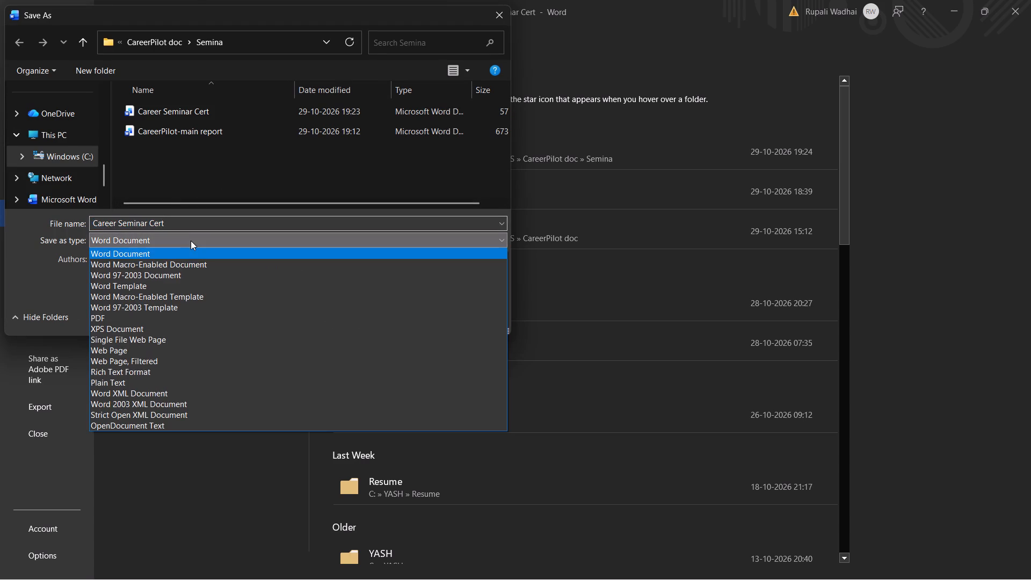
{"action": "left_click", "coordinate": [159, 321]}
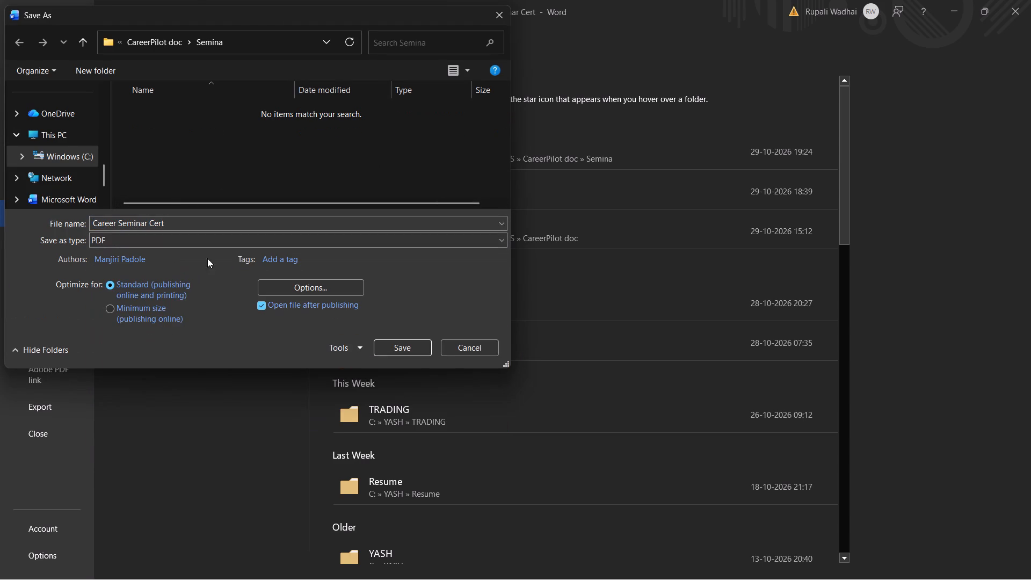
{"action": "left_click", "coordinate": [199, 224]}
{"action": "left_click", "coordinate": [199, 224]}
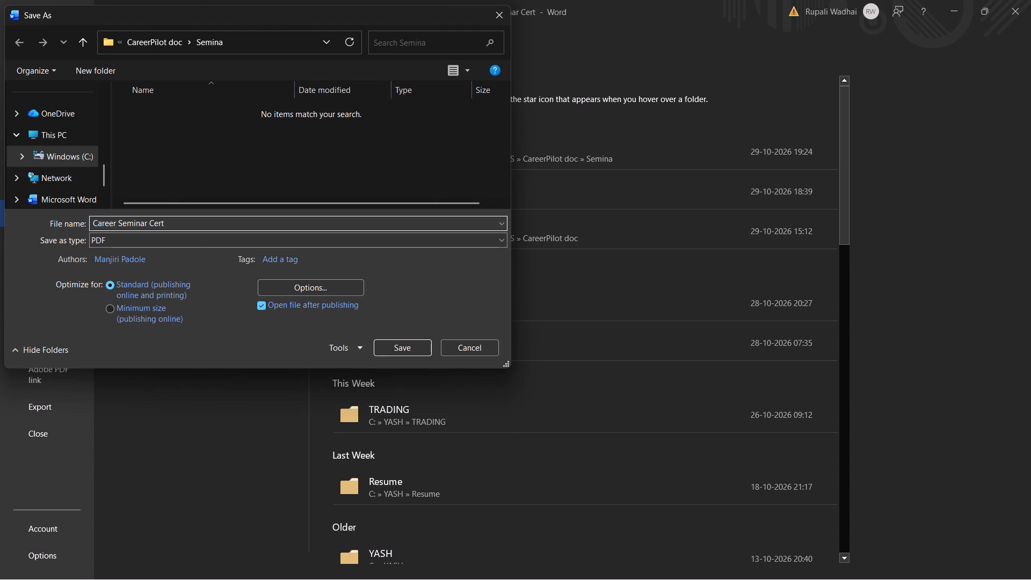
{"action": "key", "text": "space"}
{"action": "type", "text": "final"}
{"action": "key", "text": "Return"}
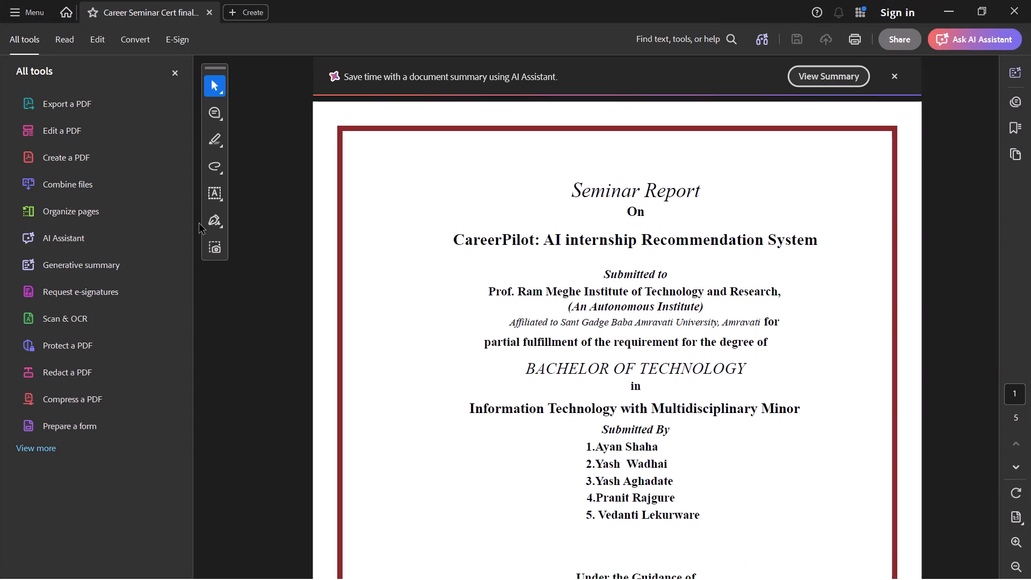
Examine the cover and Certificate pages of the exported PDF, including the project title, submission details and signatories.
{"action": "scroll", "coordinate": [421, 183], "scroll_direction": "down", "scroll_amount": 3}
{"action": "scroll", "coordinate": [421, 183], "scroll_direction": "up", "scroll_amount": 1}
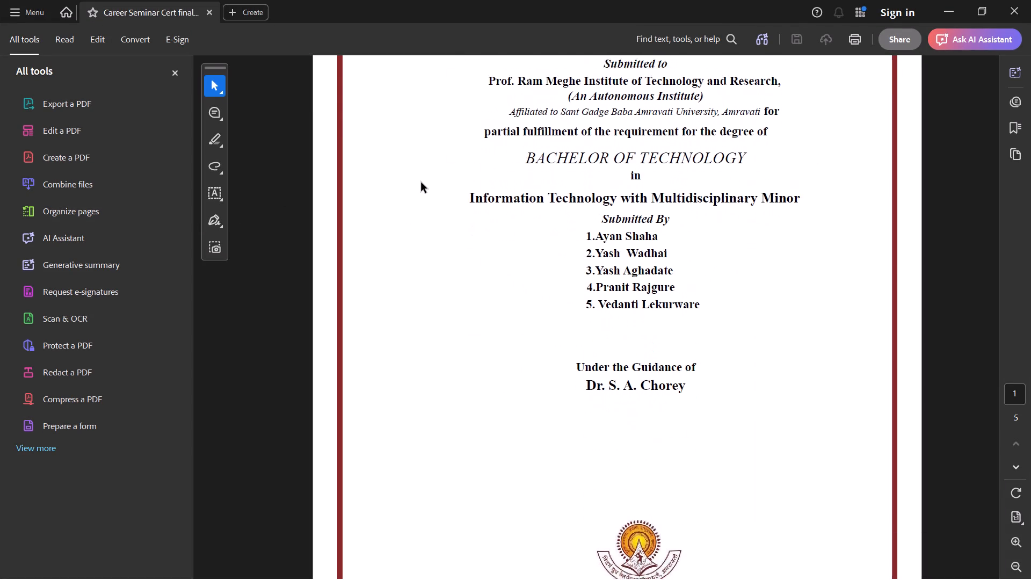
{"action": "scroll", "coordinate": [421, 183], "scroll_direction": "up", "scroll_amount": 1}
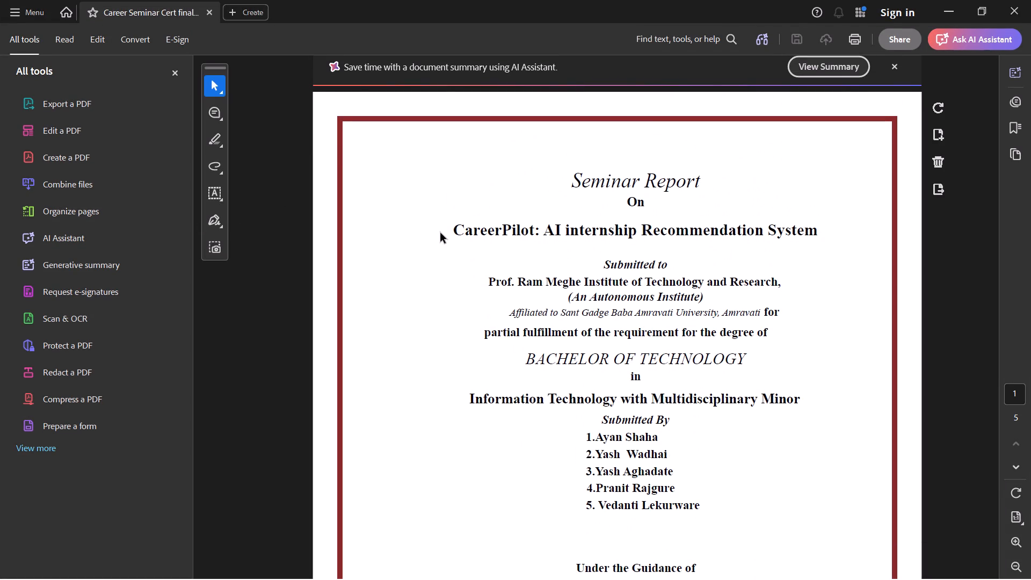
{"action": "left_click_drag", "start_coordinate": [440, 233], "coordinate": [388, 223]}
{"action": "scroll", "coordinate": [388, 223], "scroll_direction": "down", "scroll_amount": 3}
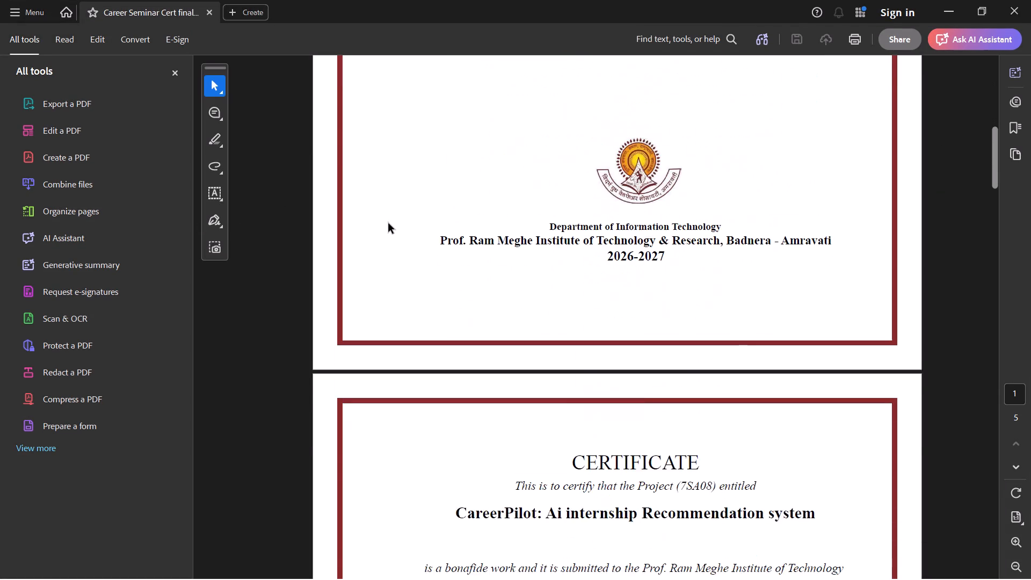
{"action": "scroll", "coordinate": [388, 223], "scroll_direction": "down", "scroll_amount": 1}
{"action": "scroll", "coordinate": [388, 223], "scroll_direction": "up", "scroll_amount": 5}
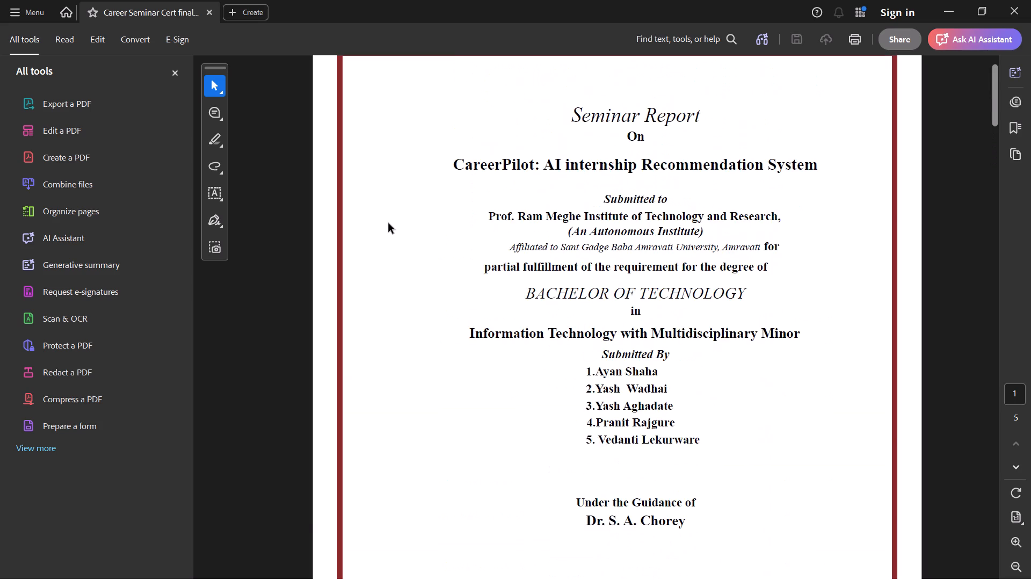
{"action": "scroll", "coordinate": [388, 223], "scroll_direction": "down", "scroll_amount": 11}
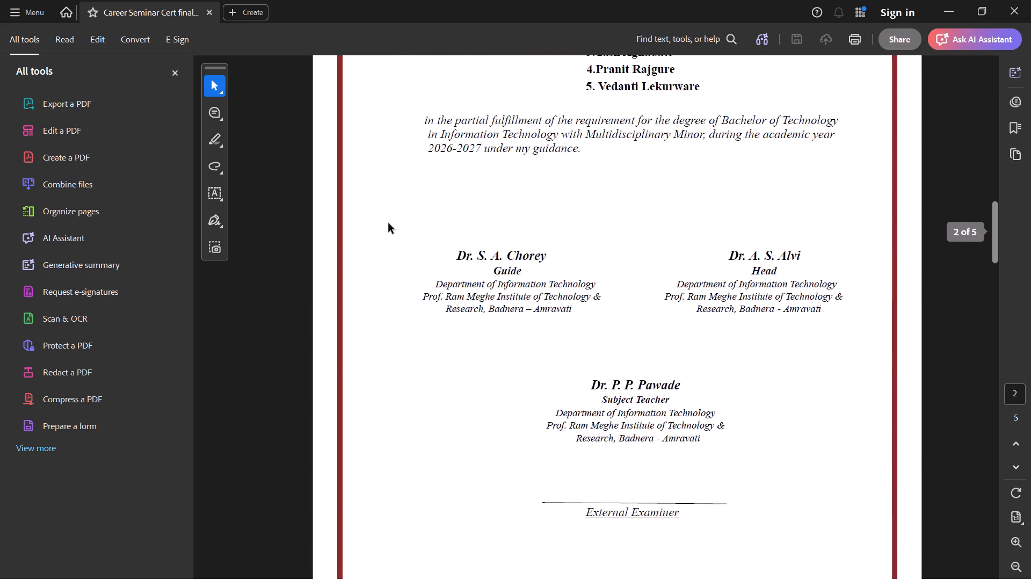
Examine the PDF's Acknowledgement page paragraph by paragraph, and look over the Abstract page that follows.
{"action": "scroll", "coordinate": [388, 223], "scroll_direction": "down", "scroll_amount": 5}
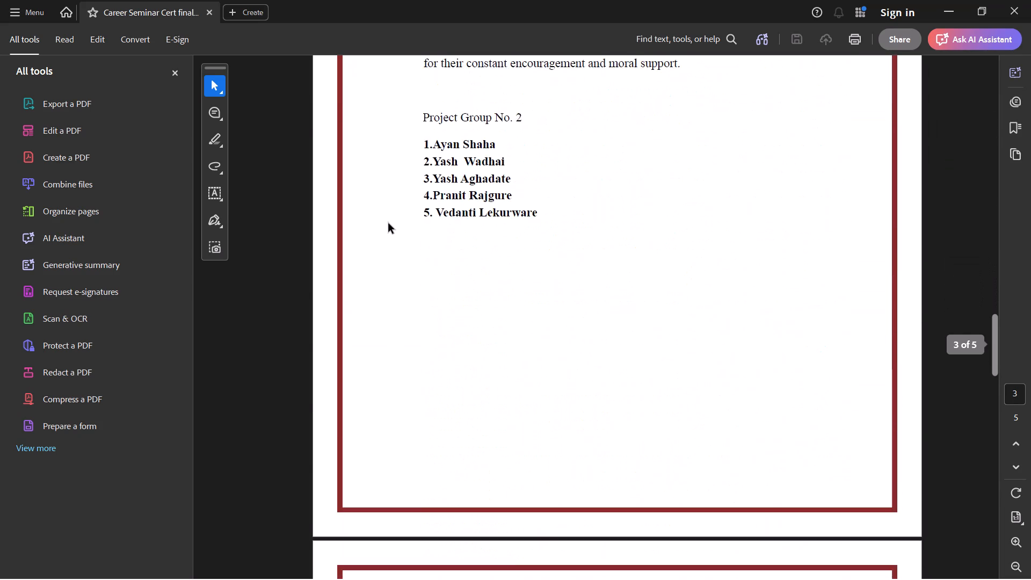
{"action": "scroll", "coordinate": [388, 223], "scroll_direction": "down", "scroll_amount": 1}
{"action": "scroll", "coordinate": [388, 223], "scroll_direction": "up", "scroll_amount": 4}
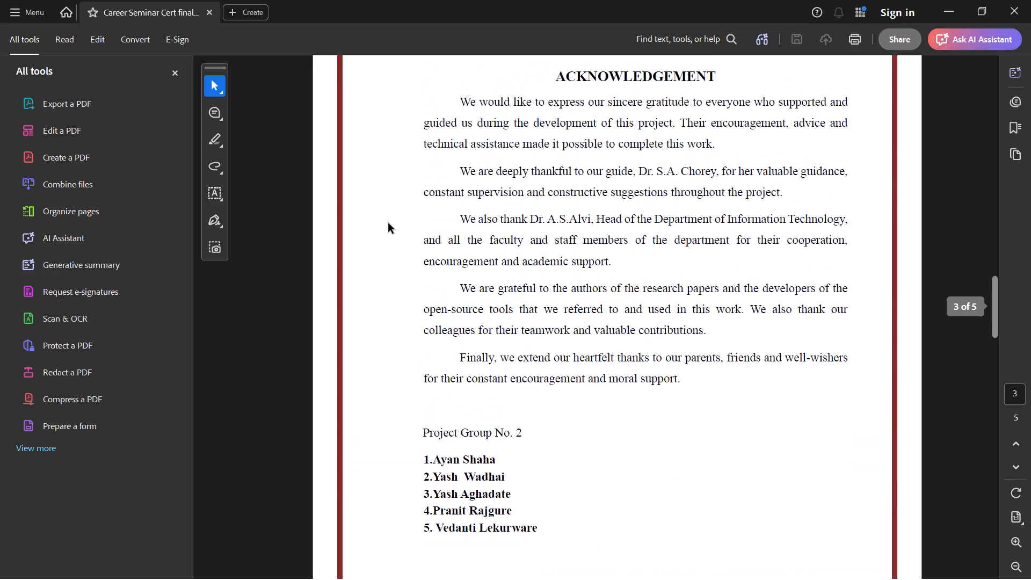
{"action": "scroll", "coordinate": [388, 223], "scroll_direction": "up", "scroll_amount": 2}
{"action": "scroll", "coordinate": [388, 223], "scroll_direction": "down", "scroll_amount": 1}
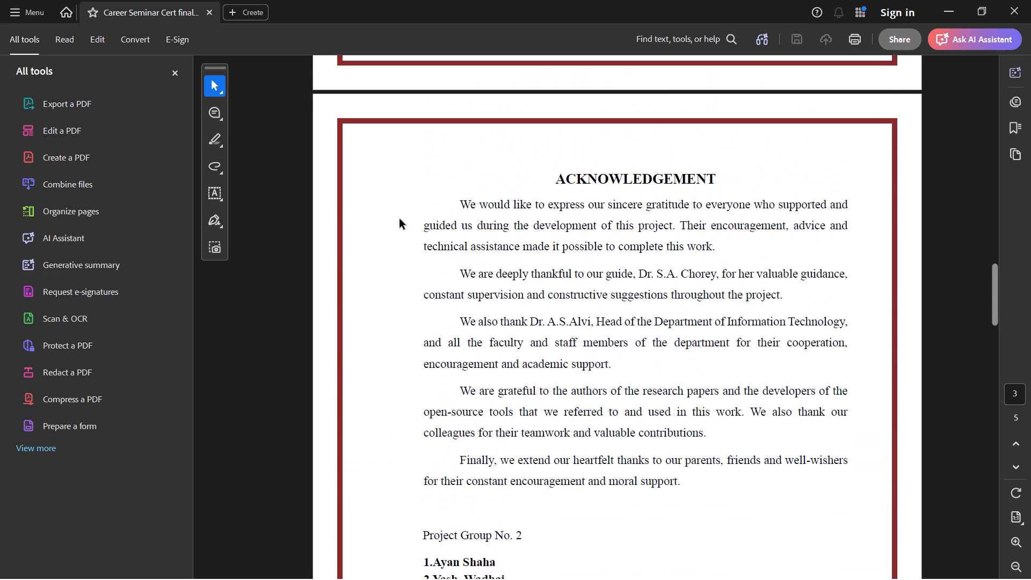
{"action": "left_click", "coordinate": [460, 205]}
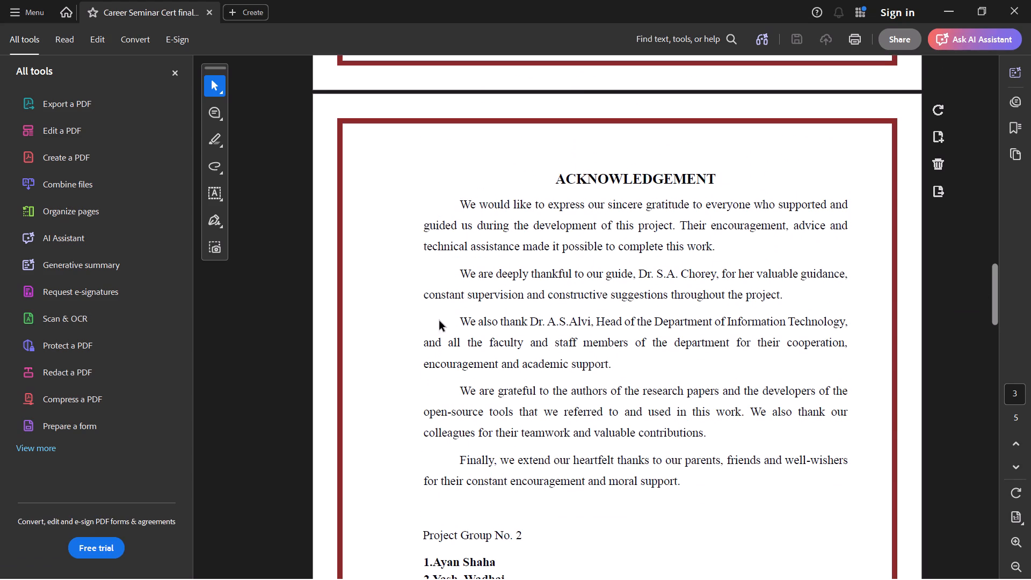
{"action": "left_click", "coordinate": [463, 282]}
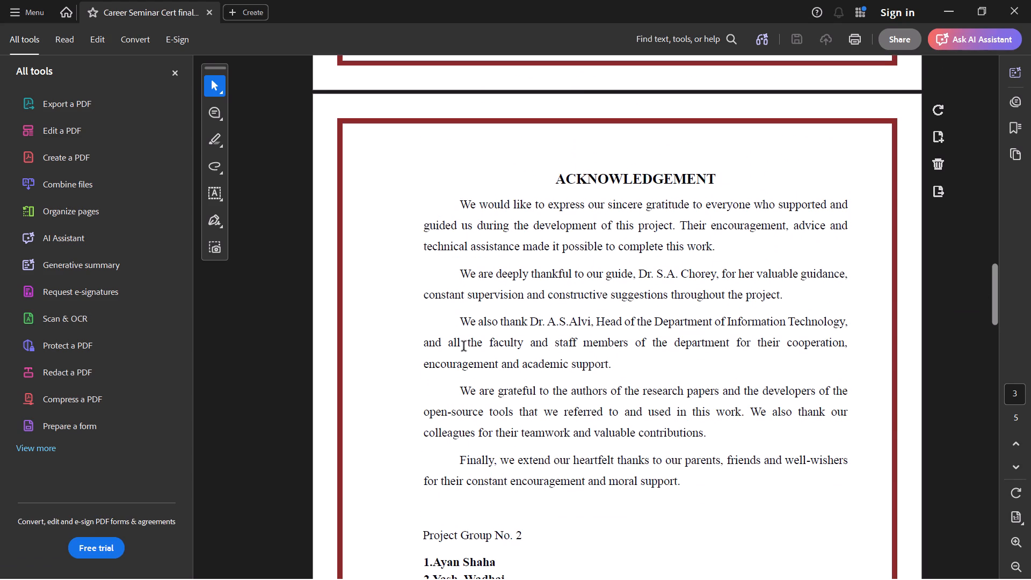
{"action": "left_click", "coordinate": [462, 335]}
{"action": "left_click", "coordinate": [460, 390]}
{"action": "scroll", "coordinate": [460, 390], "scroll_direction": "down", "scroll_amount": 2}
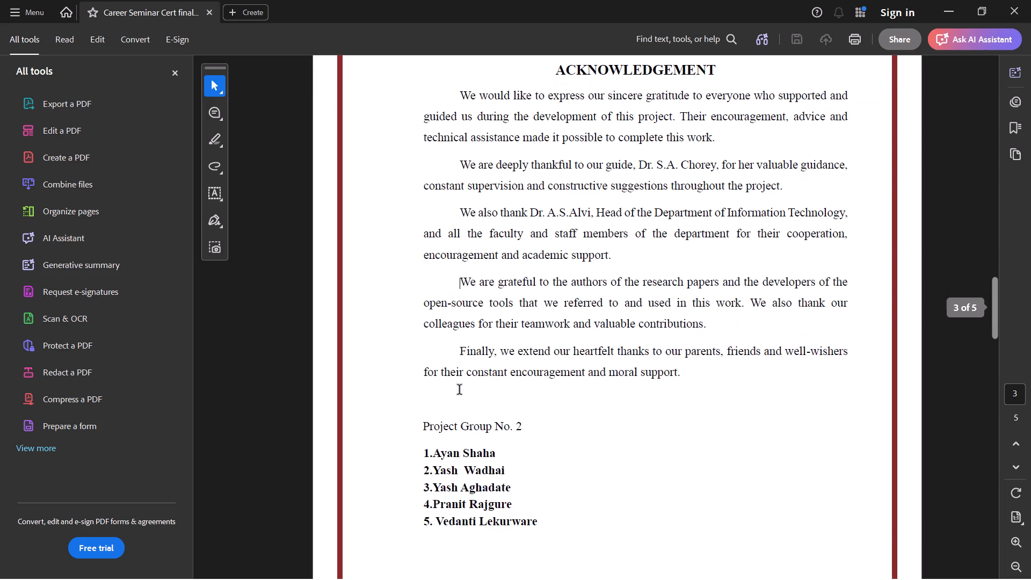
{"action": "scroll", "coordinate": [460, 390], "scroll_direction": "down", "scroll_amount": 7}
{"action": "scroll", "coordinate": [460, 390], "scroll_direction": "up", "scroll_amount": 4}
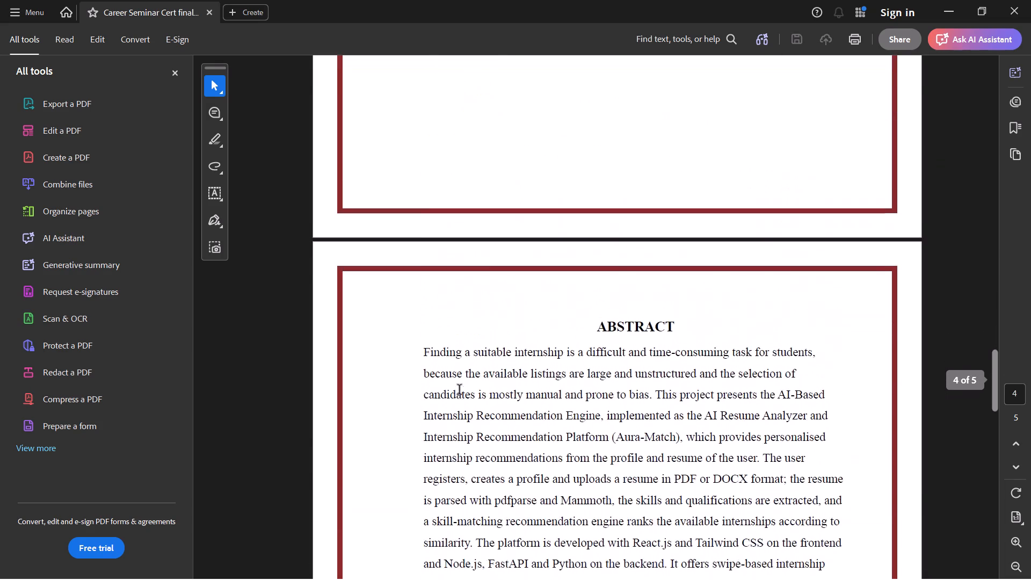
Recheck the CareerPilot title on the PDF's cover page and close the PDF.
{"action": "scroll", "coordinate": [460, 390], "scroll_direction": "up", "scroll_amount": 10}
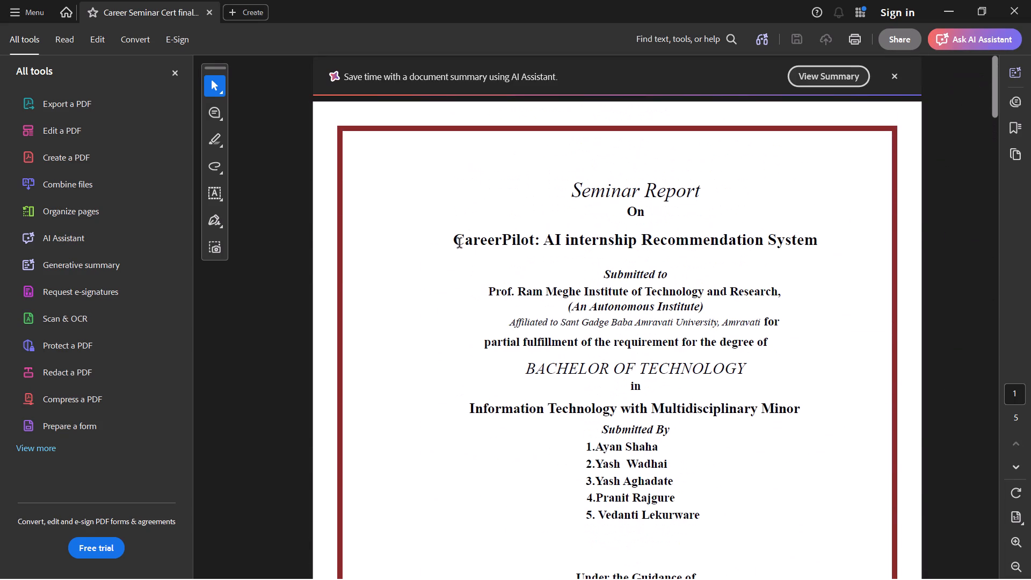
{"action": "left_click", "coordinate": [460, 244]}
{"action": "left_click_drag", "start_coordinate": [460, 244], "coordinate": [843, 299]}
{"action": "left_click", "coordinate": [843, 299]}
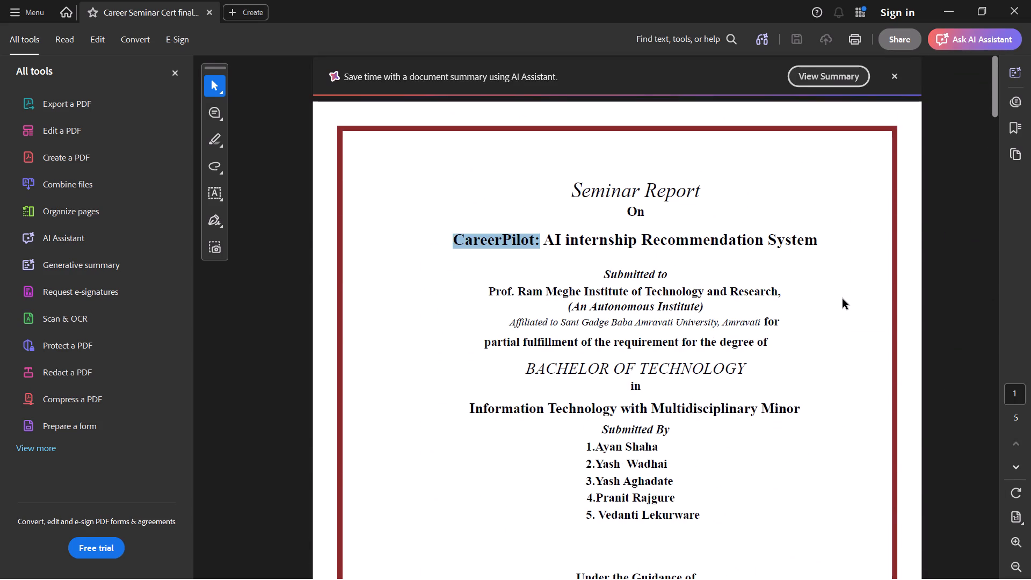
{"action": "left_click_drag", "start_coordinate": [792, 259], "coordinate": [587, 208]}
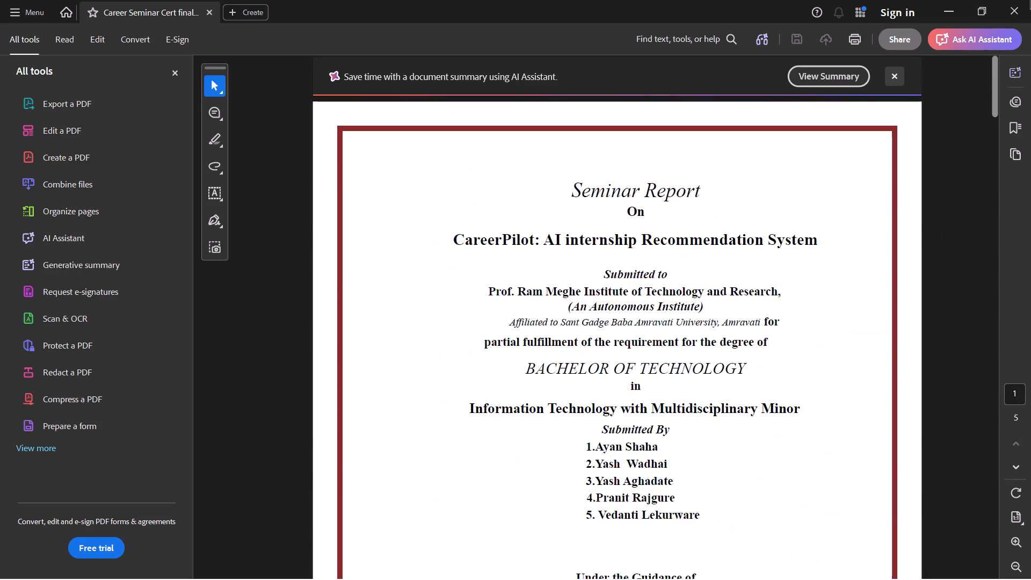
{"action": "left_click", "coordinate": [1030, 0]}
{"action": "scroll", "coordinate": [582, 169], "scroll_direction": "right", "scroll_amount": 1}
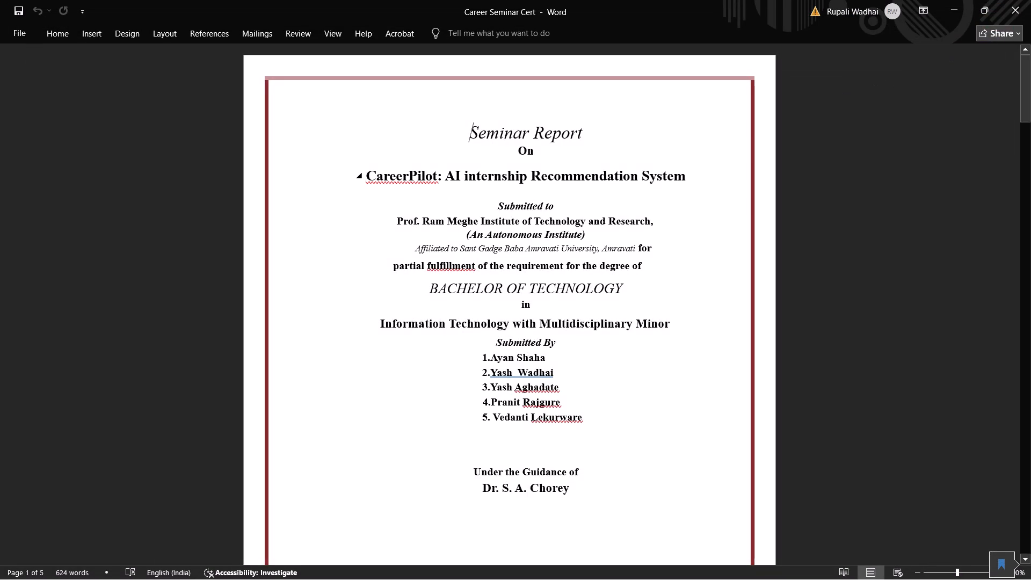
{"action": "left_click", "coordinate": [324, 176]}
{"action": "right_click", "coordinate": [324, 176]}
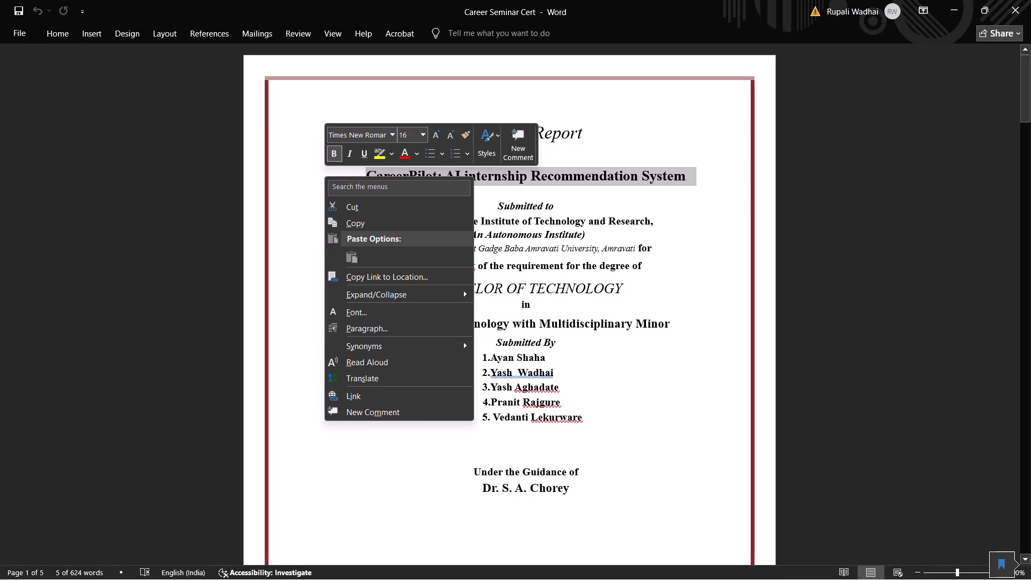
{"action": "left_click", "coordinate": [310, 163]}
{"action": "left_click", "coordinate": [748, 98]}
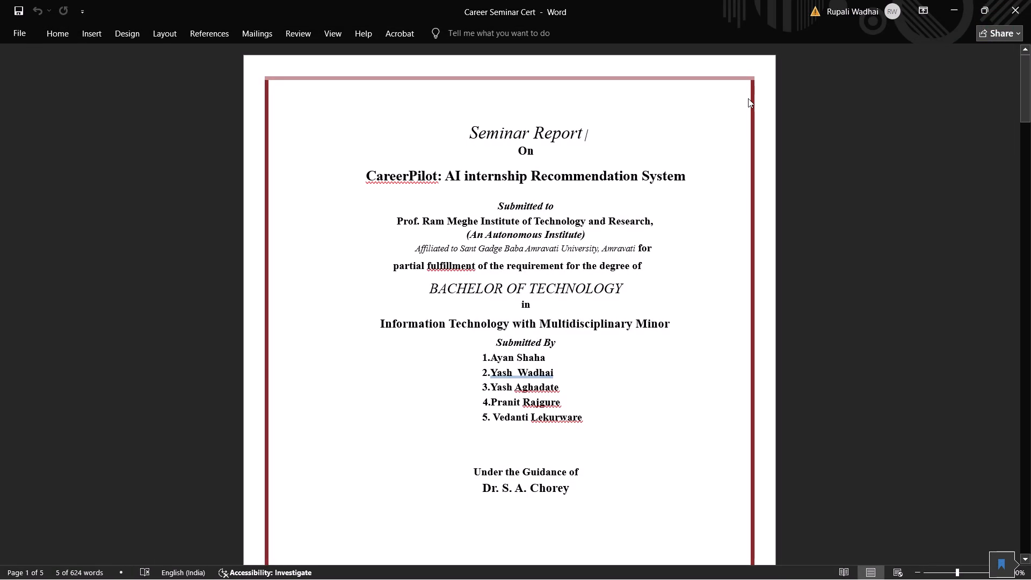
Look through the Career Seminar Cert document's cover and Certificate pages, and close the document.
{"action": "left_click", "coordinate": [803, 67]}
{"action": "scroll", "coordinate": [803, 67], "scroll_direction": "down", "scroll_amount": 4}
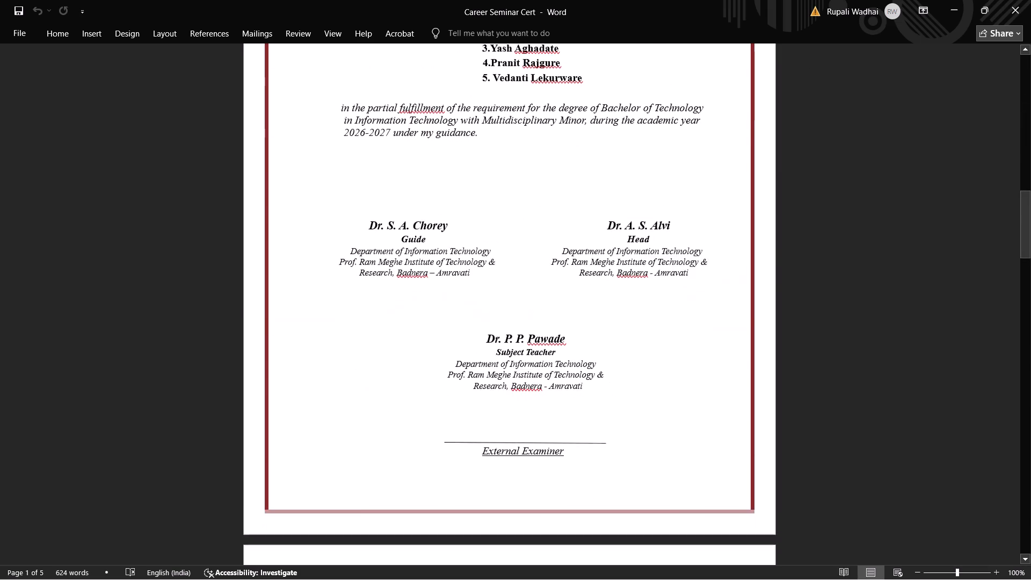
{"action": "scroll", "coordinate": [803, 67], "scroll_direction": "down", "scroll_amount": 3}
{"action": "left_click", "coordinate": [1030, 0]}
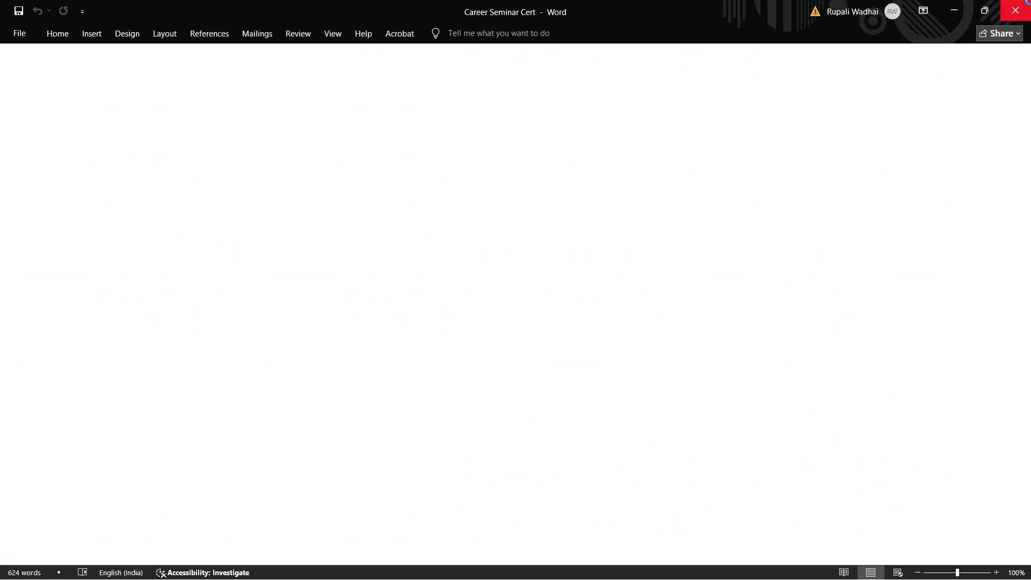
{"action": "left_click", "coordinate": [482, 304]}
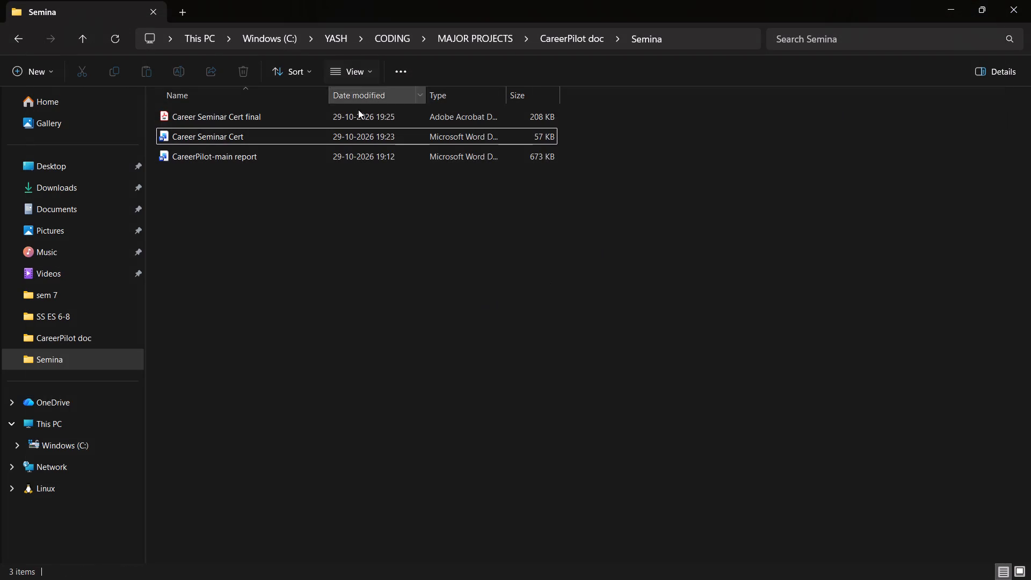
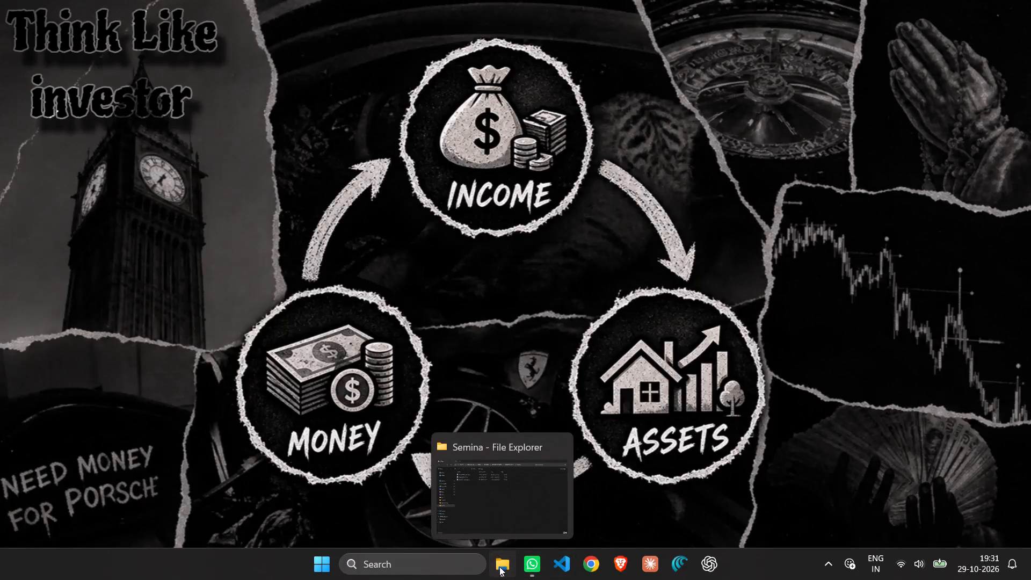
Open the CareerPilot-main report Word document from the Semina folder and skim its opening pages.
{"action": "left_click", "coordinate": [338, 263]}
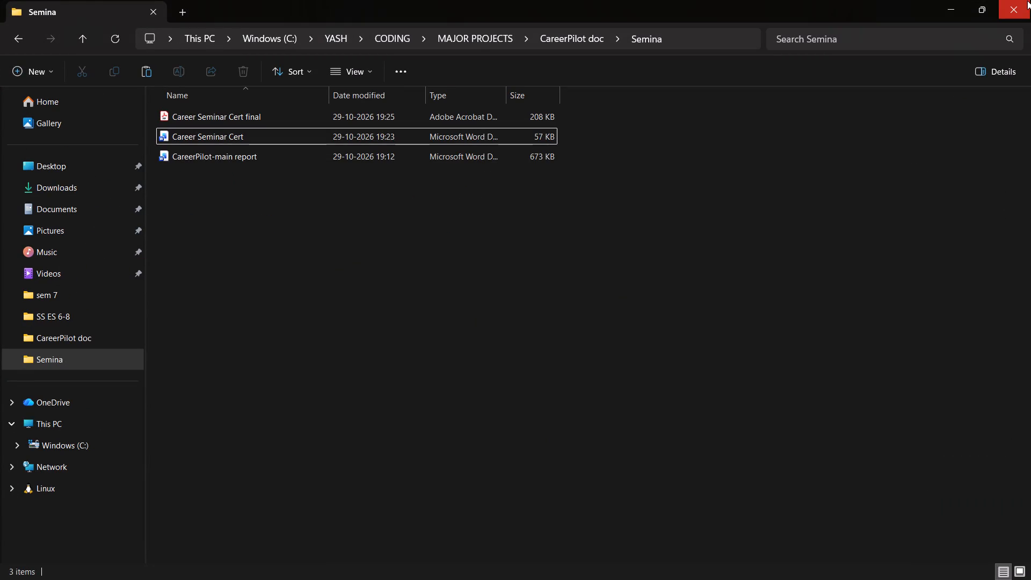
{"action": "left_click", "coordinate": [459, 139]}
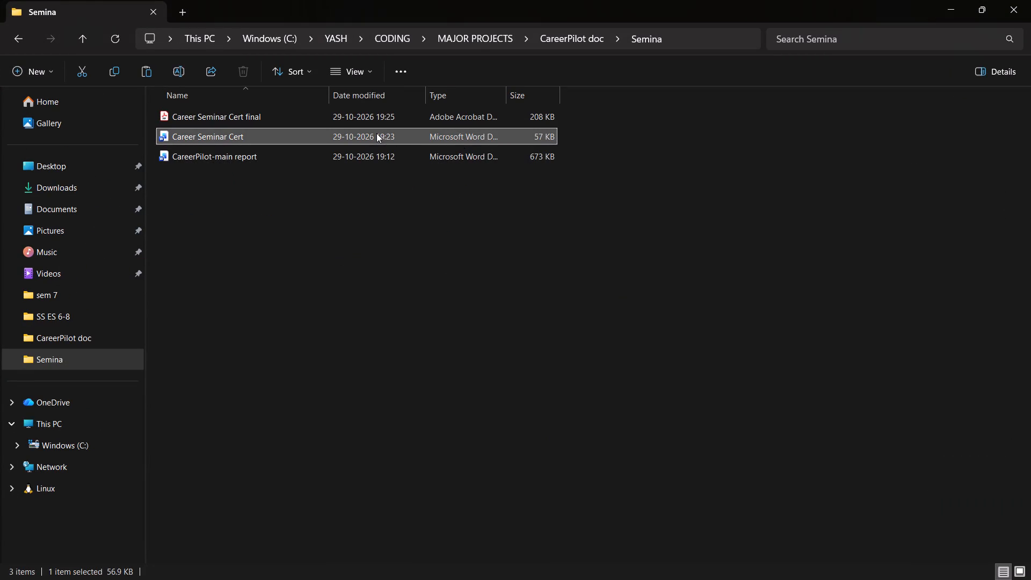
{"action": "double_click", "coordinate": [320, 157]}
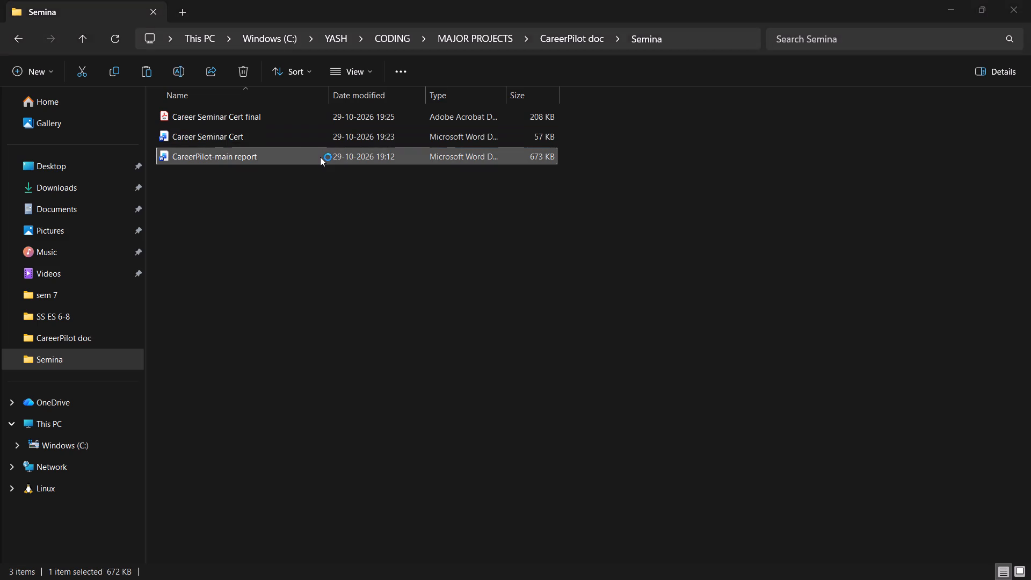
{"action": "scroll", "coordinate": [443, 263], "scroll_direction": "down", "scroll_amount": 3}
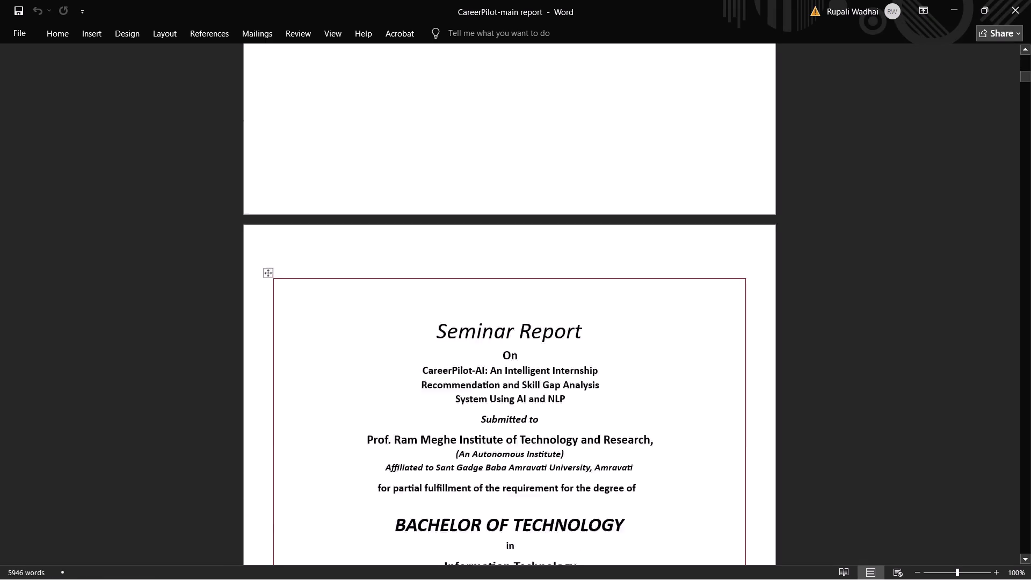
{"action": "scroll", "coordinate": [443, 263], "scroll_direction": "down", "scroll_amount": 18}
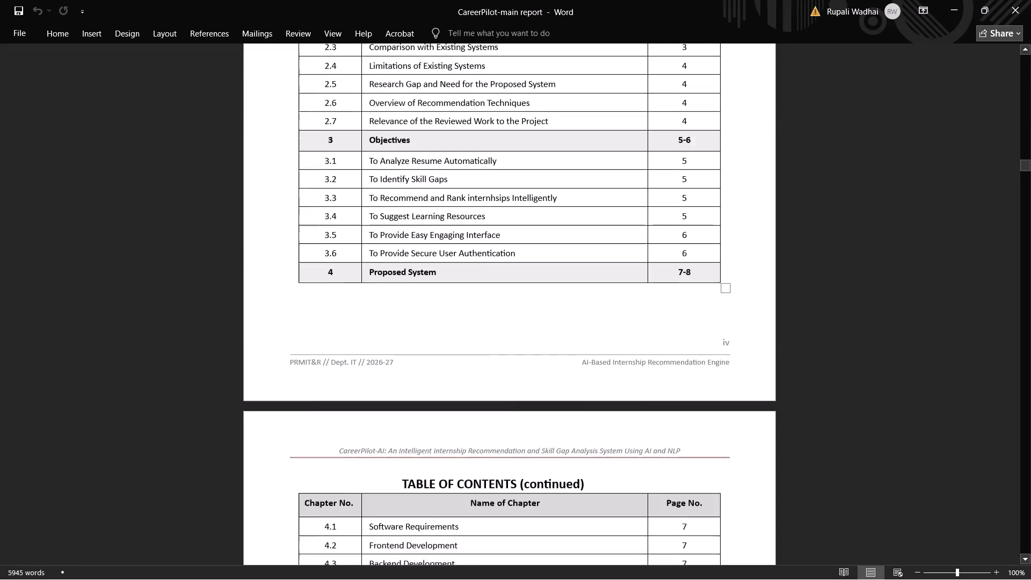
Save the report as a PDF named "CareerPilot-main report final" in the Semina folder.
{"action": "left_click", "coordinate": [24, 29]}
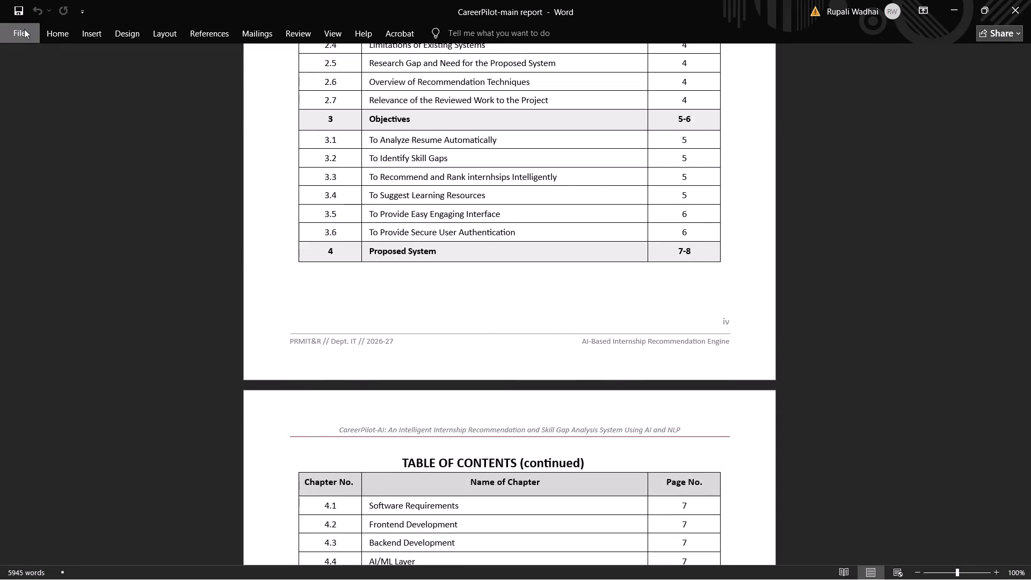
{"action": "left_click", "coordinate": [63, 213]}
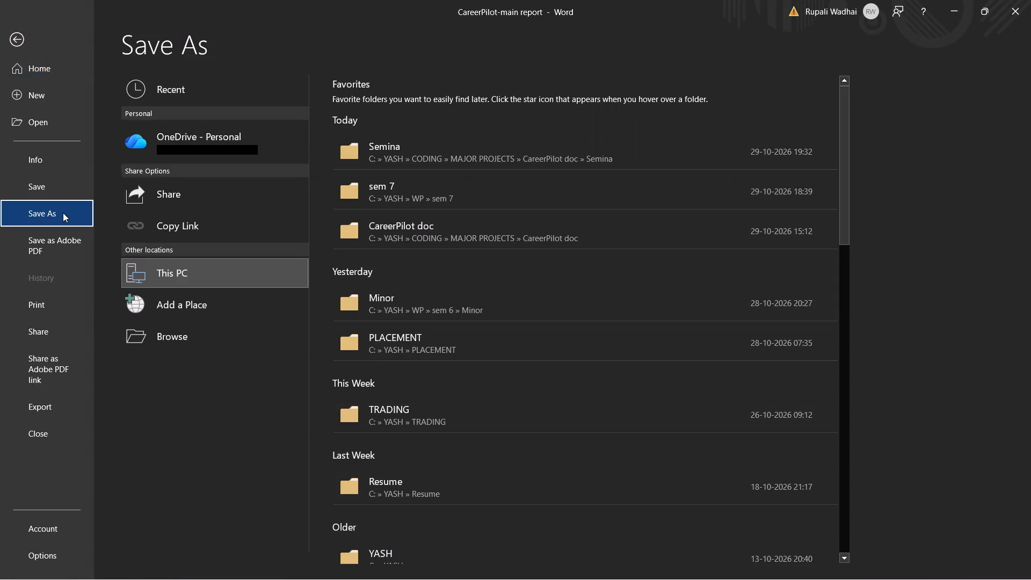
{"action": "double_click", "coordinate": [369, 162]}
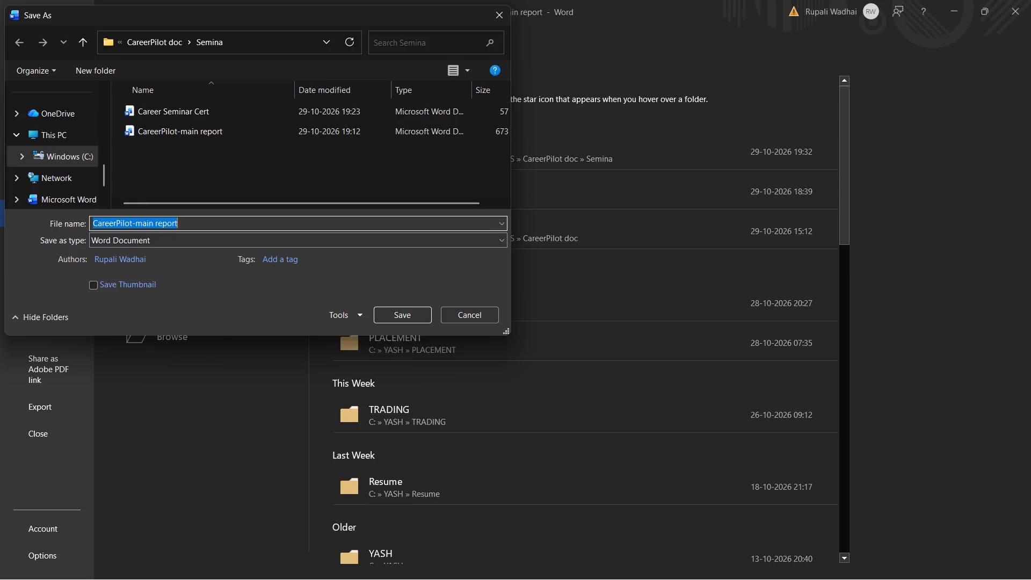
{"action": "left_click", "coordinate": [192, 221]}
{"action": "key", "text": "space"}
{"action": "type", "text": "final"}
{"action": "left_click", "coordinate": [159, 238]}
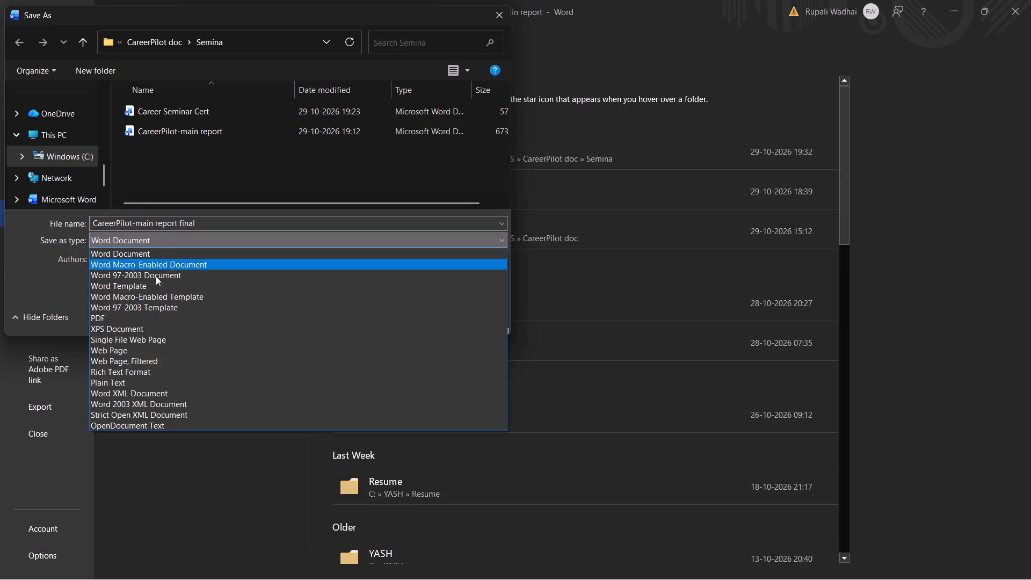
{"action": "left_click", "coordinate": [127, 317]}
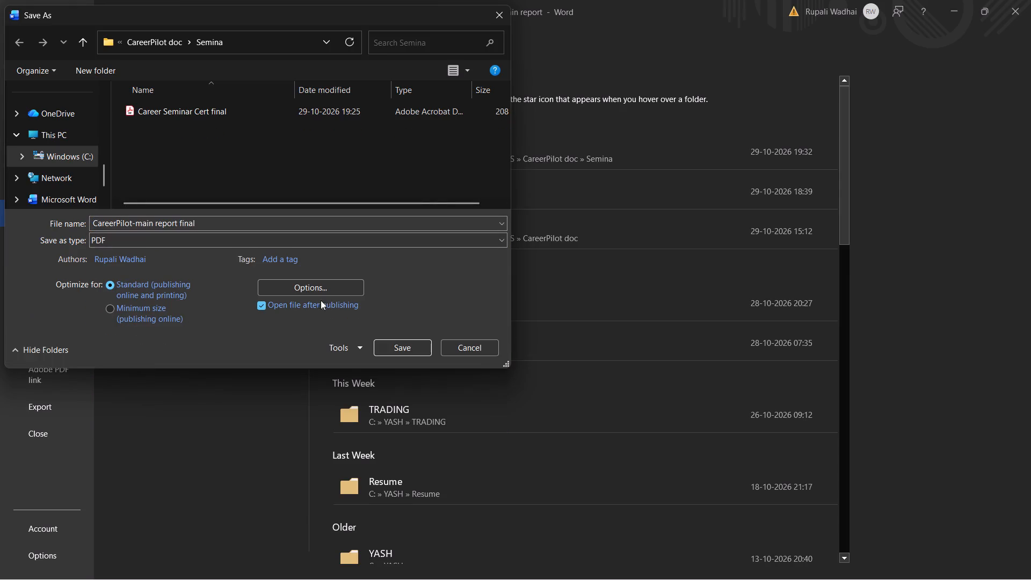
{"action": "left_click", "coordinate": [401, 343]}
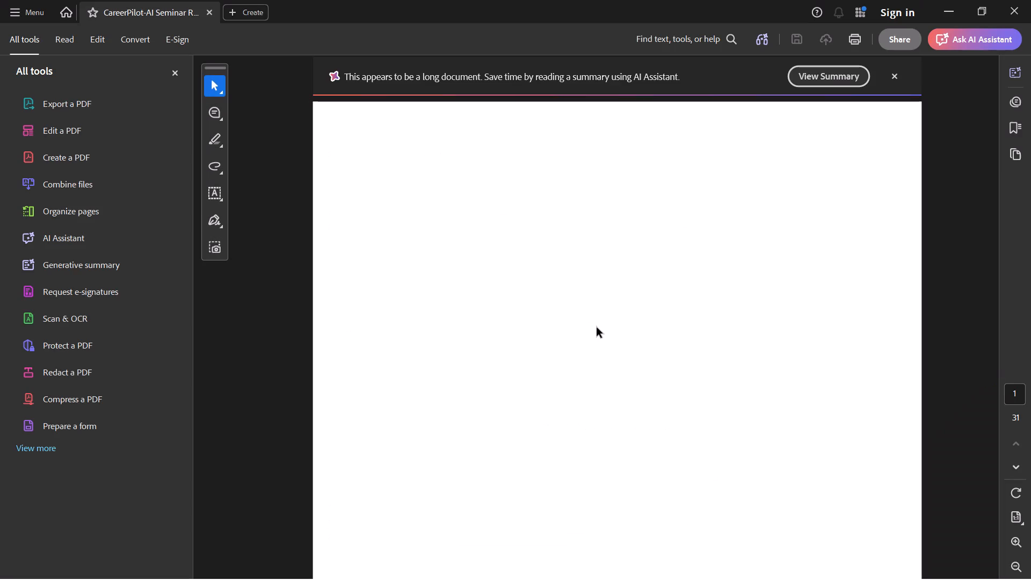
Check the front pages and the table of contents layout in the exported report PDF.
{"action": "scroll", "coordinate": [622, 284], "scroll_direction": "down", "scroll_amount": 3}
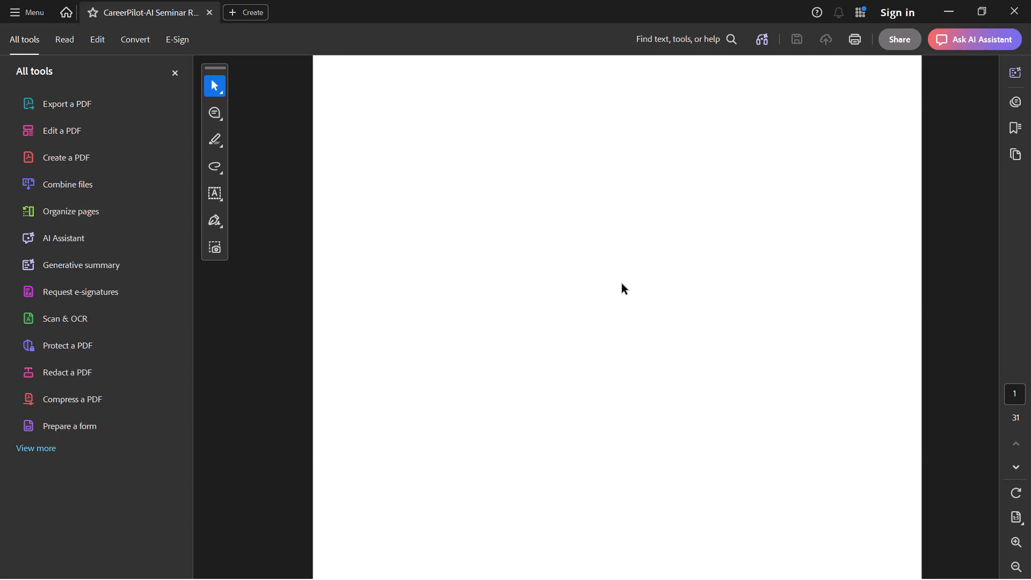
{"action": "scroll", "coordinate": [622, 284], "scroll_direction": "down", "scroll_amount": 12}
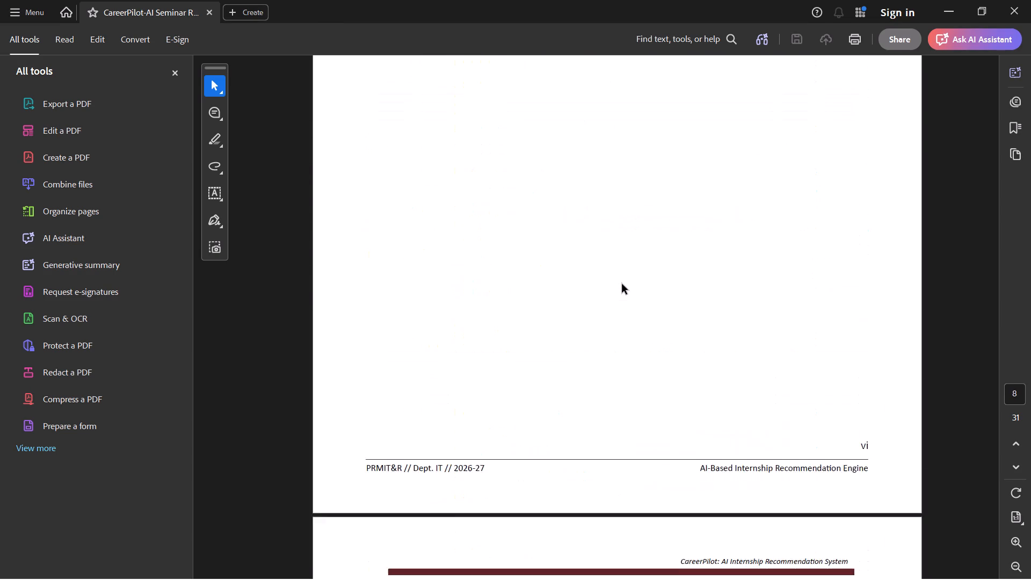
{"action": "scroll", "coordinate": [622, 284], "scroll_direction": "down", "scroll_amount": 4}
{"action": "scroll", "coordinate": [622, 284], "scroll_direction": "up", "scroll_amount": 8}
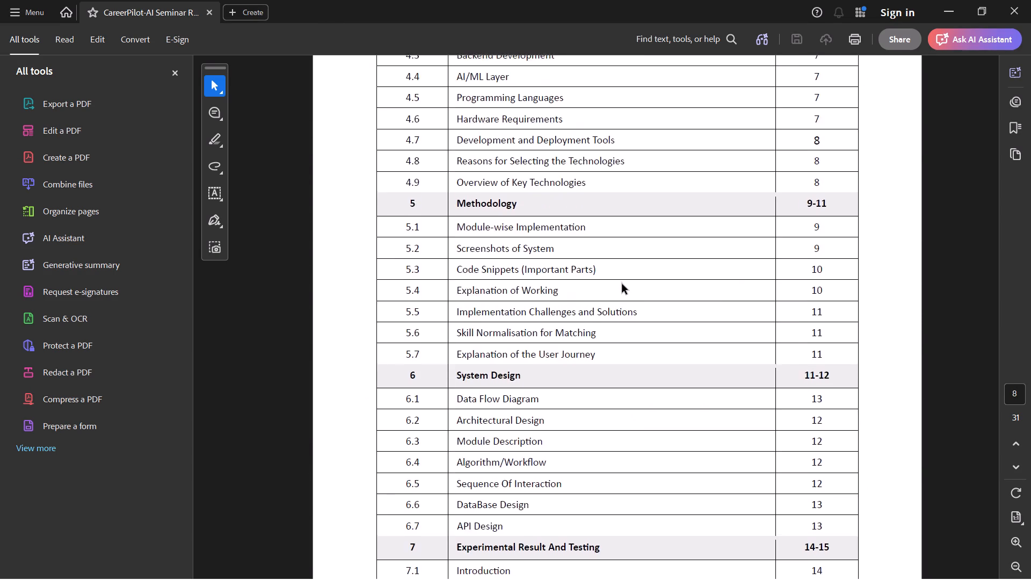
{"action": "scroll", "coordinate": [622, 284], "scroll_direction": "up", "scroll_amount": 2}
{"action": "scroll", "coordinate": [622, 284], "scroll_direction": "right", "scroll_amount": 1}
{"action": "scroll", "coordinate": [622, 284], "scroll_direction": "up", "scroll_amount": 2}
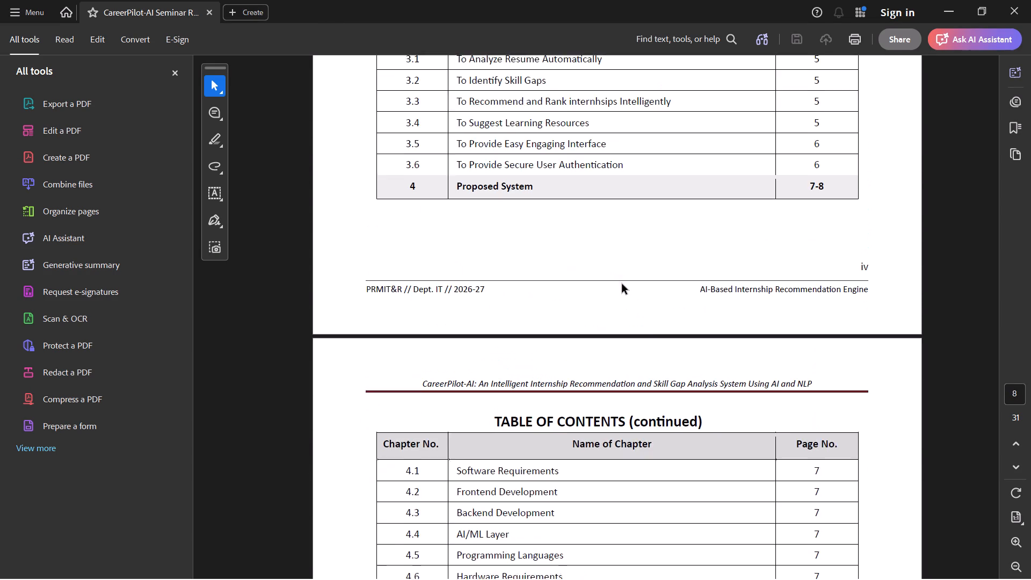
{"action": "scroll", "coordinate": [622, 284], "scroll_direction": "up", "scroll_amount": 5}
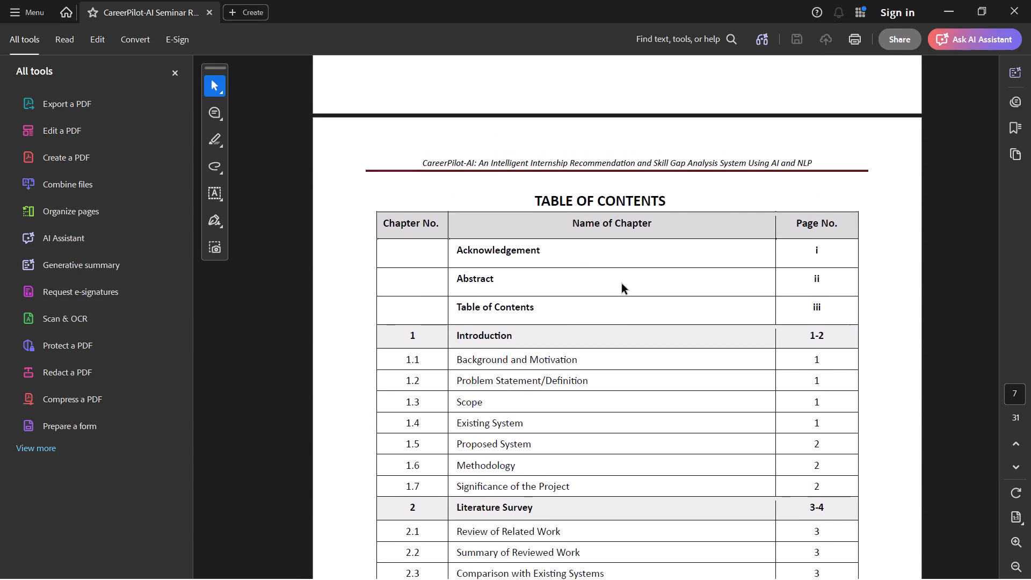
{"action": "scroll", "coordinate": [622, 284], "scroll_direction": "up", "scroll_amount": 1}
{"action": "scroll", "coordinate": [622, 284], "scroll_direction": "down", "scroll_amount": 6}
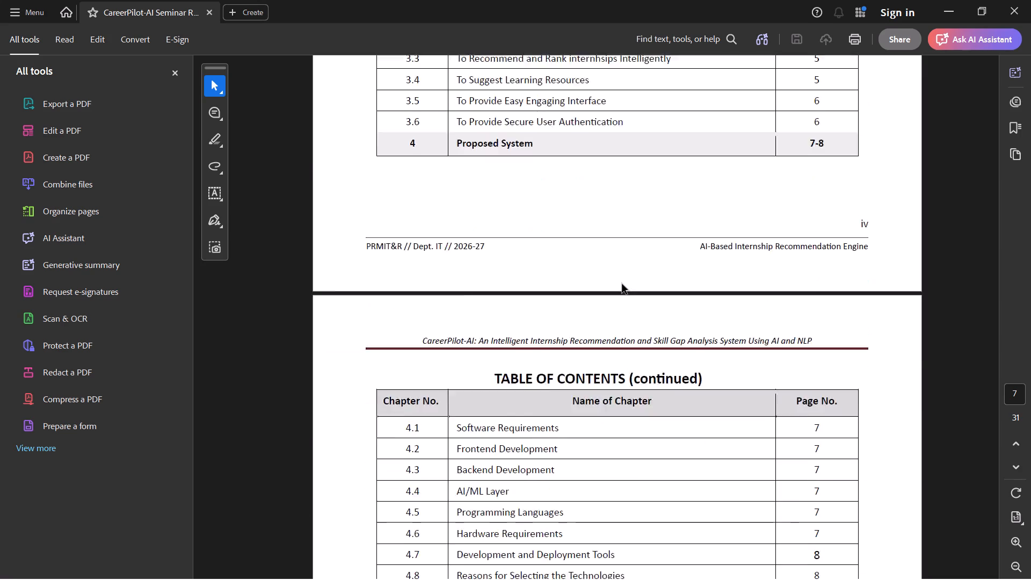
{"action": "scroll", "coordinate": [622, 284], "scroll_direction": "down", "scroll_amount": 9}
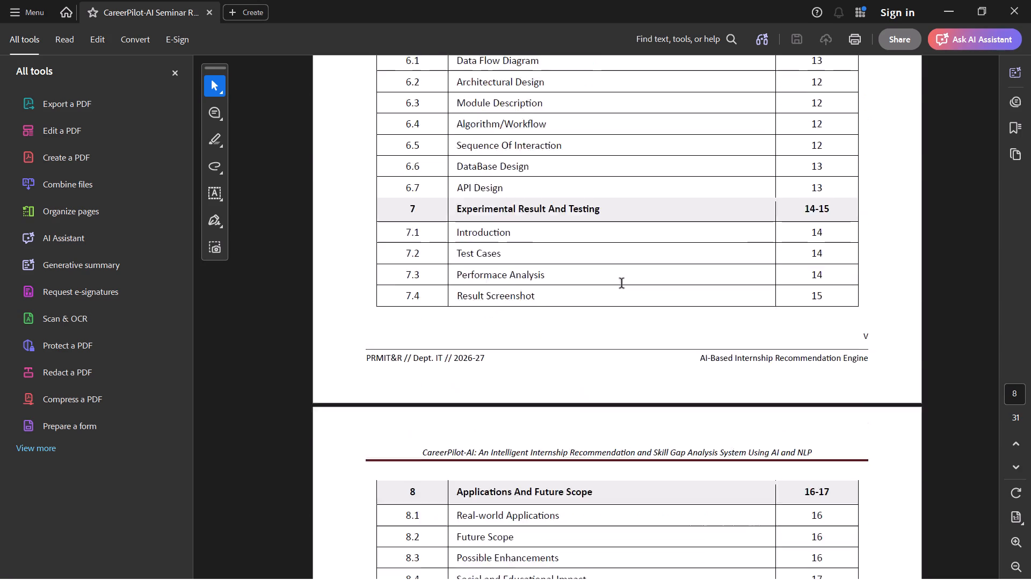
Review the headings, text alignment and page breaks of Chapters 1 to 4 in the PDF.
{"action": "scroll", "coordinate": [622, 284], "scroll_direction": "down", "scroll_amount": 9}
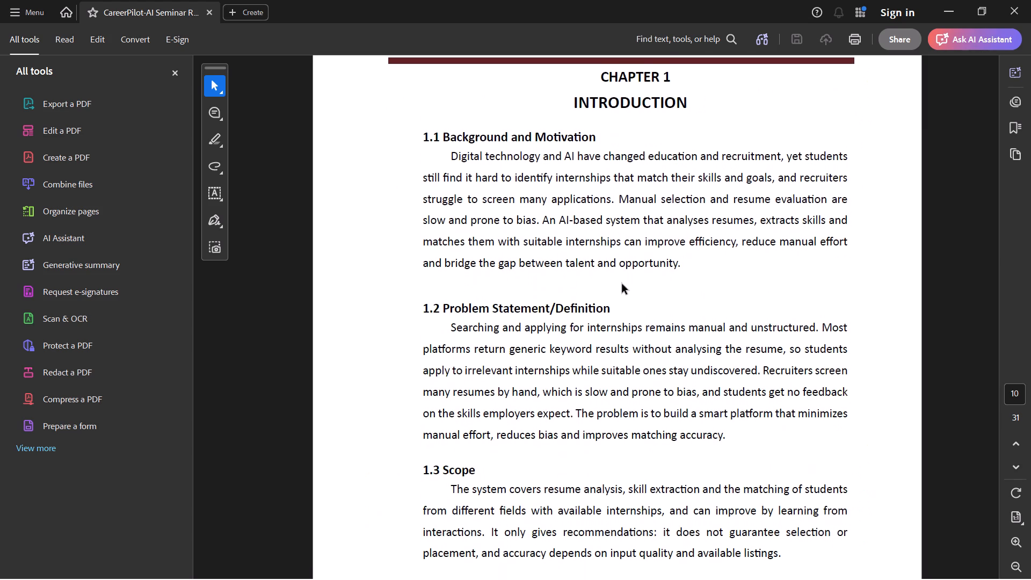
{"action": "scroll", "coordinate": [622, 284], "scroll_direction": "down", "scroll_amount": 7}
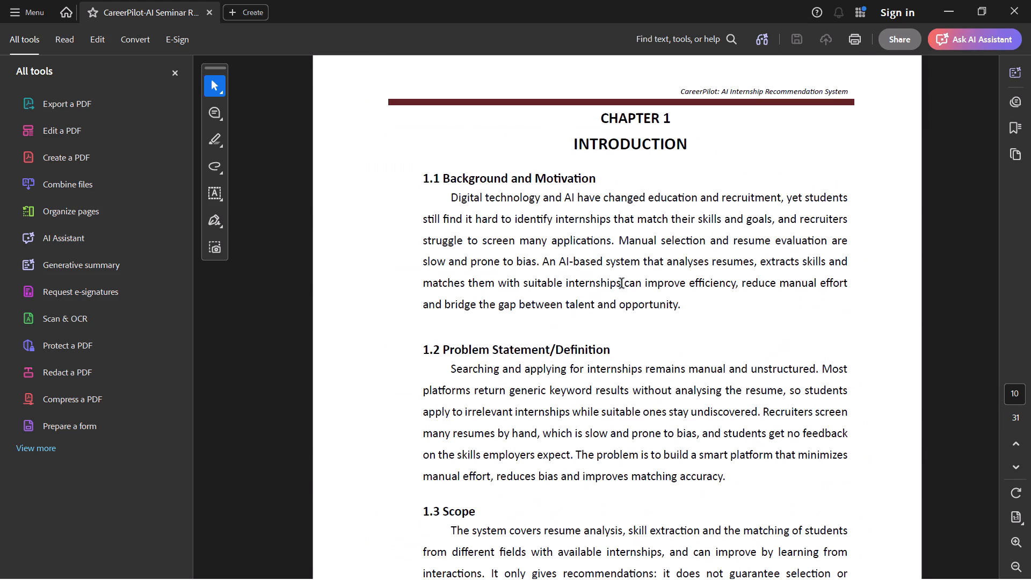
{"action": "scroll", "coordinate": [622, 284], "scroll_direction": "down", "scroll_amount": 12}
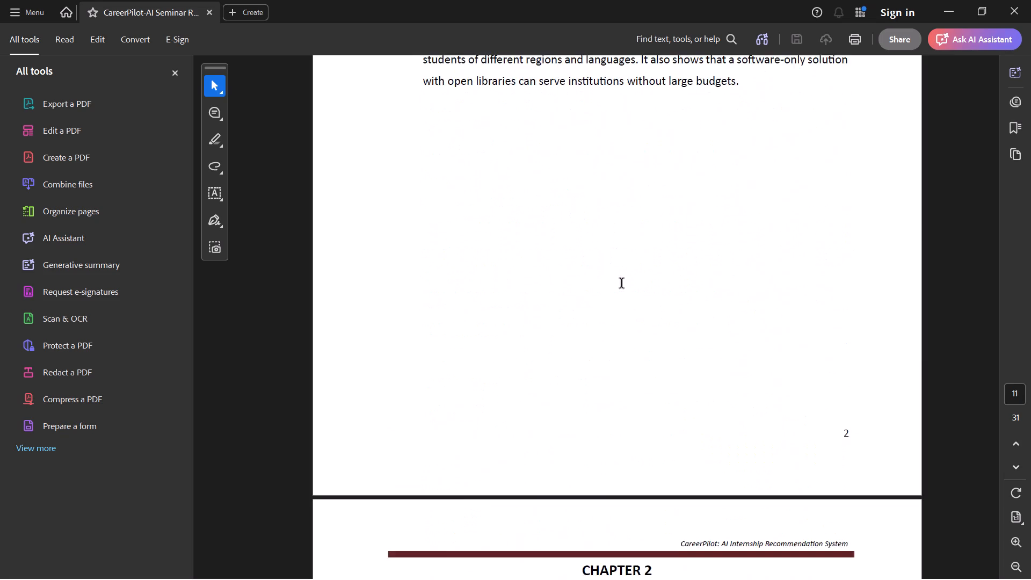
{"action": "scroll", "coordinate": [622, 284], "scroll_direction": "down", "scroll_amount": 11}
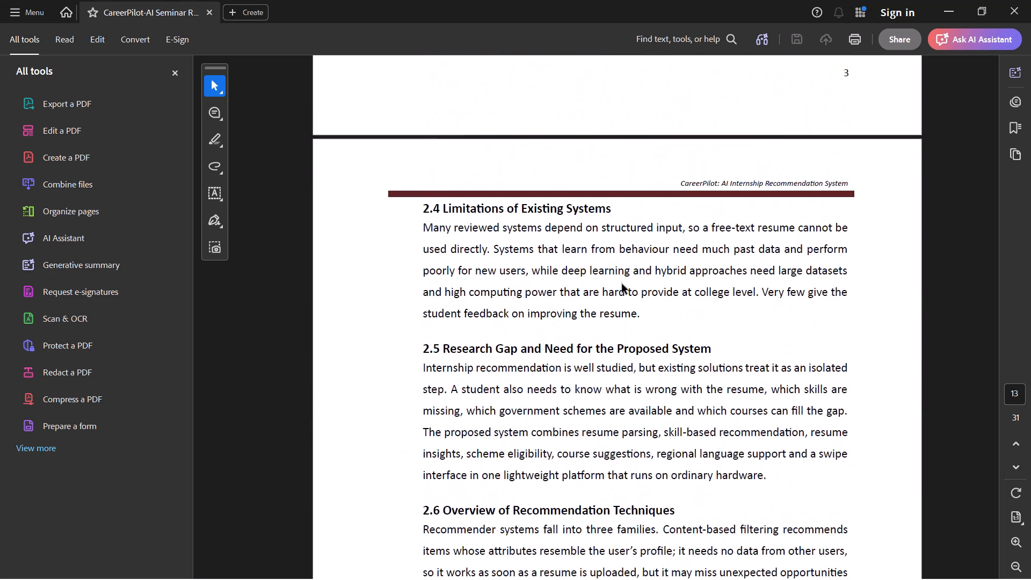
{"action": "scroll", "coordinate": [622, 284], "scroll_direction": "down", "scroll_amount": 14}
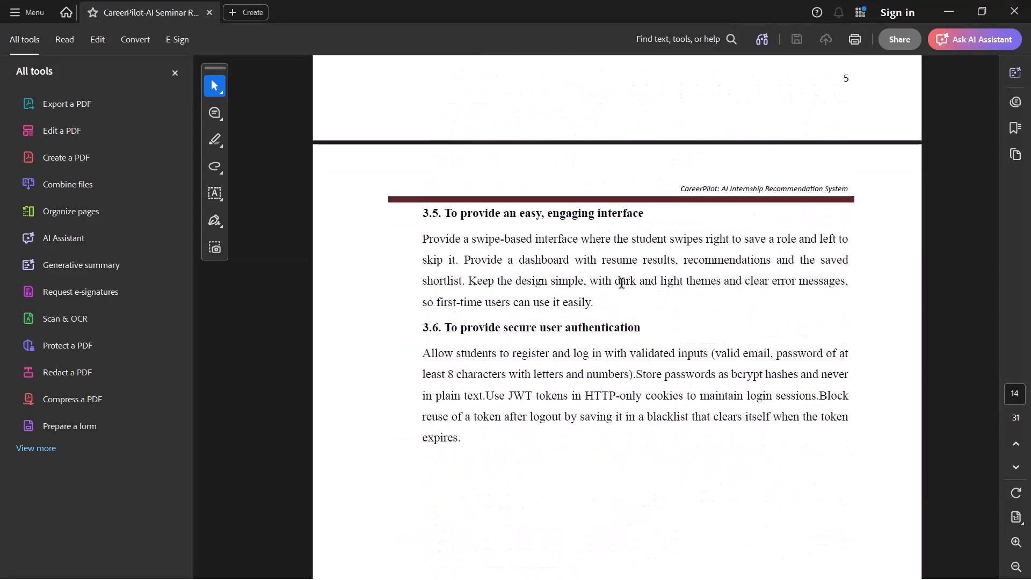
{"action": "scroll", "coordinate": [622, 284], "scroll_direction": "down", "scroll_amount": 10}
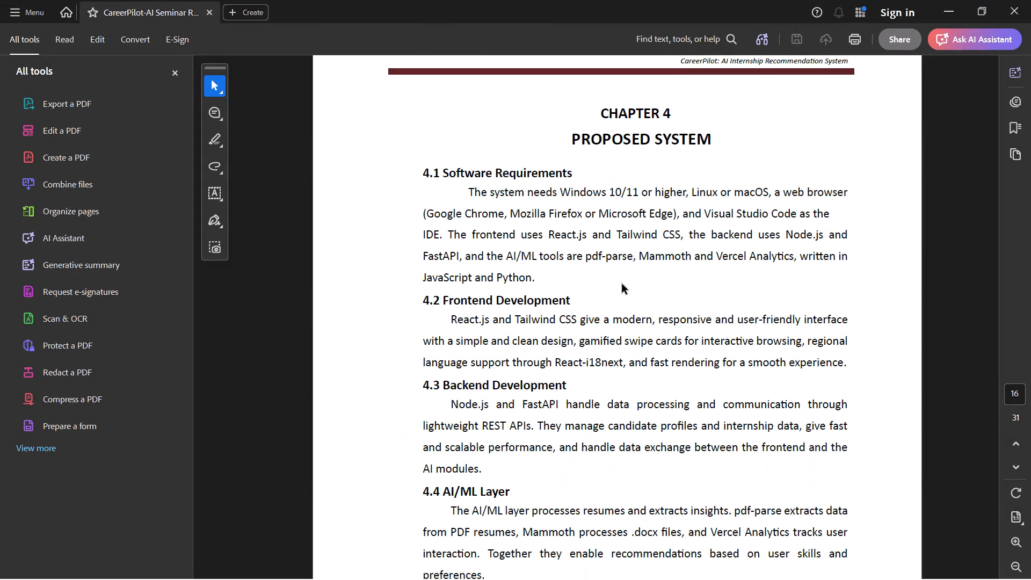
Examine the Chapter 5 pages of the PDF, including the sign-in page figure and the sections around it.
{"action": "scroll", "coordinate": [622, 284], "scroll_direction": "down", "scroll_amount": 10}
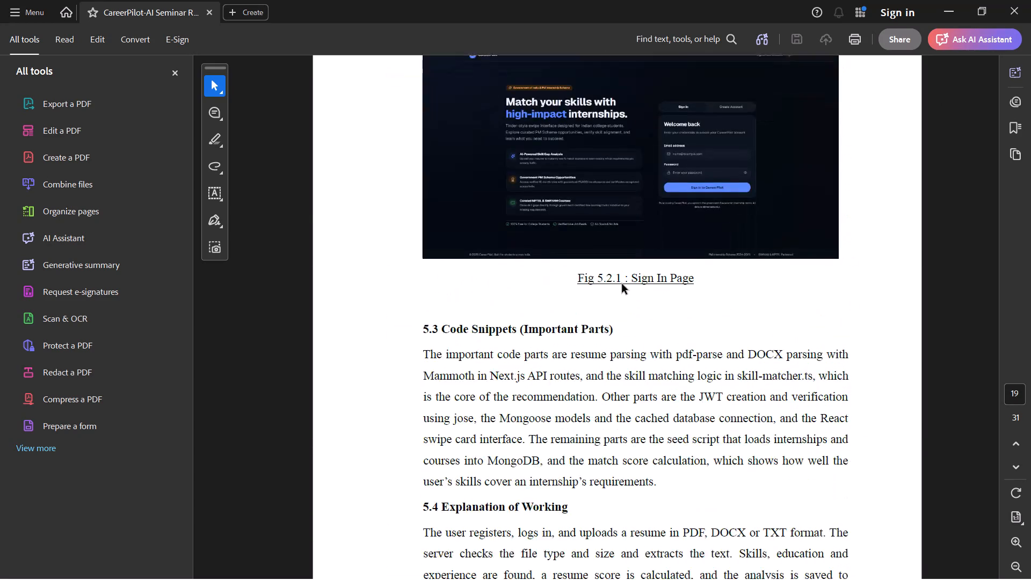
{"action": "scroll", "coordinate": [622, 284], "scroll_direction": "down", "scroll_amount": 5}
{"action": "scroll", "coordinate": [622, 284], "scroll_direction": "up", "scroll_amount": 6}
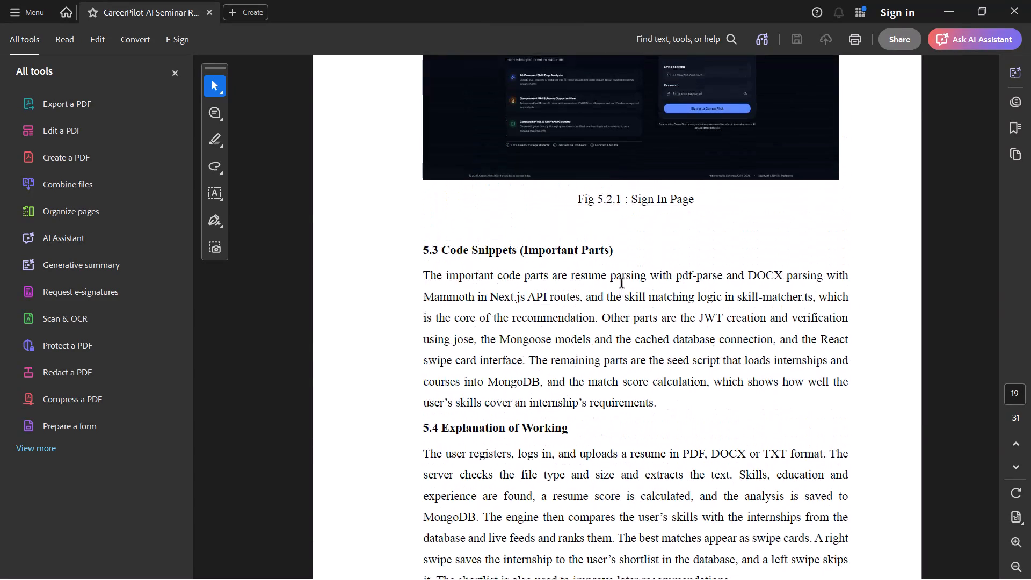
{"action": "scroll", "coordinate": [622, 284], "scroll_direction": "up", "scroll_amount": 1}
{"action": "scroll", "coordinate": [622, 284], "scroll_direction": "down", "scroll_amount": 5}
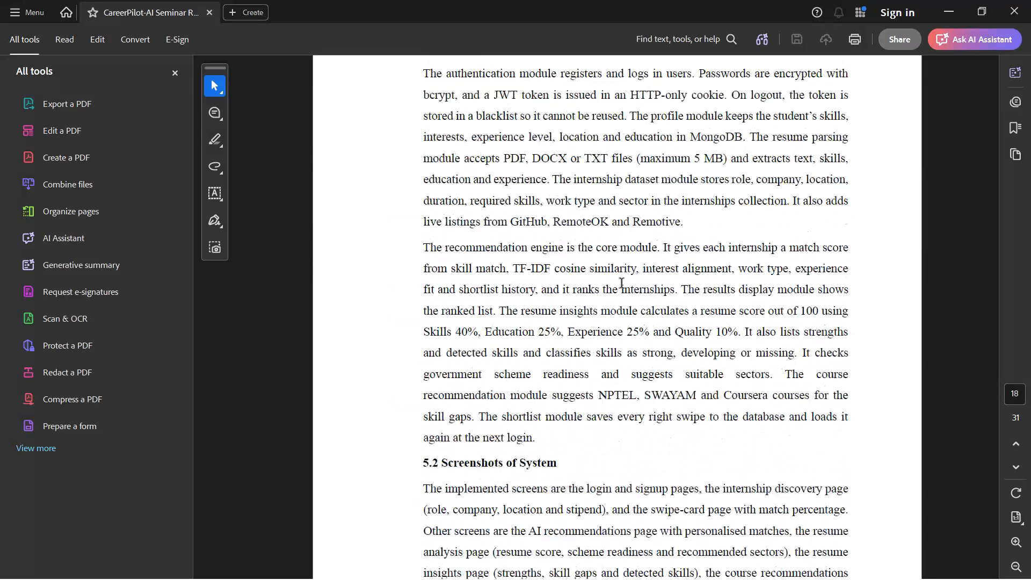
{"action": "scroll", "coordinate": [622, 284], "scroll_direction": "down", "scroll_amount": 4}
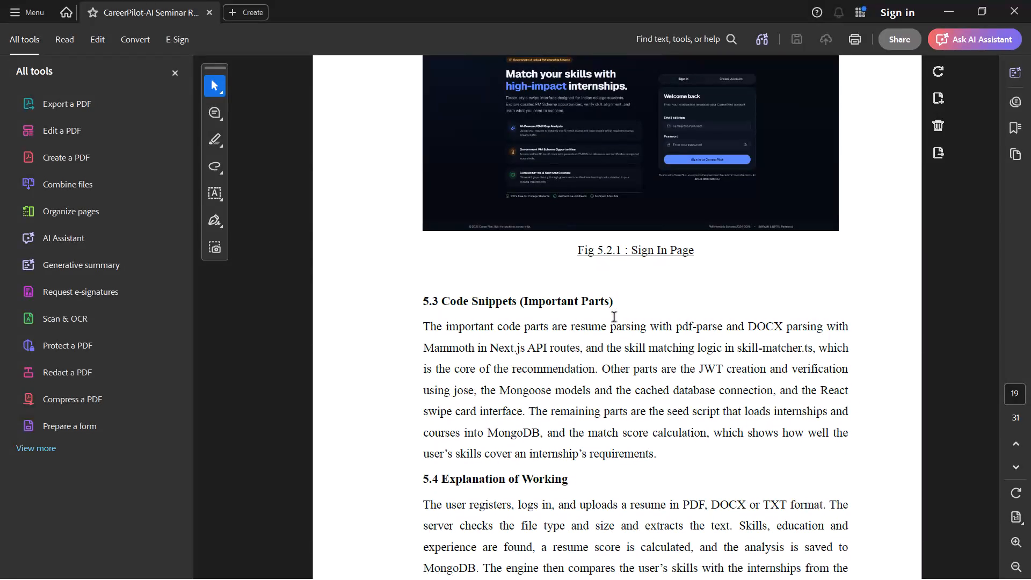
{"action": "scroll", "coordinate": [614, 318], "scroll_direction": "down", "scroll_amount": 9}
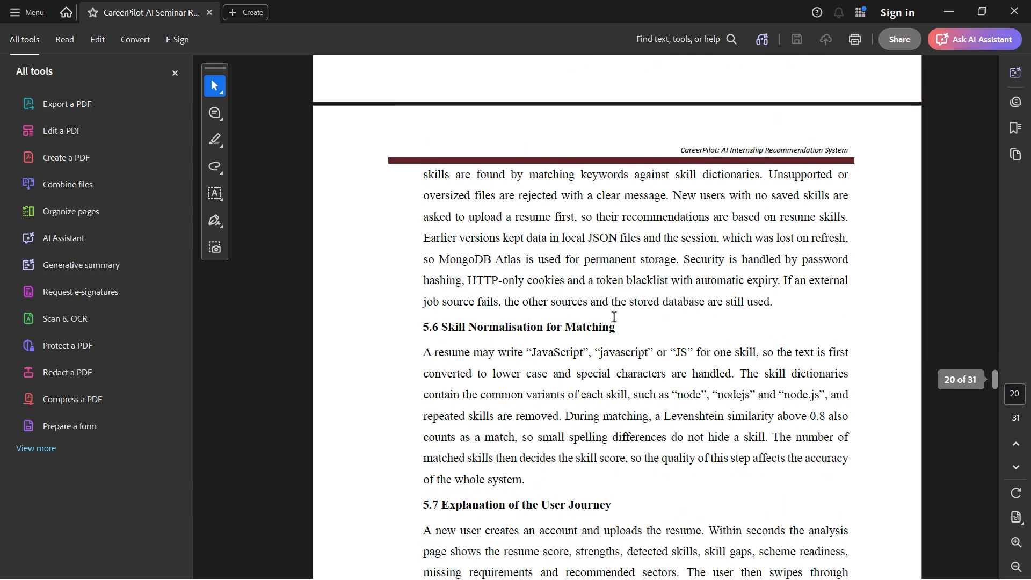
Review the rest of Chapter 5 and Chapters 6 and 7 in the PDF, including the Chapter 7 result screenshots.
{"action": "scroll", "coordinate": [614, 318], "scroll_direction": "down", "scroll_amount": 5}
{"action": "scroll", "coordinate": [614, 318], "scroll_direction": "up", "scroll_amount": 2}
{"action": "scroll", "coordinate": [614, 318], "scroll_direction": "down", "scroll_amount": 1}
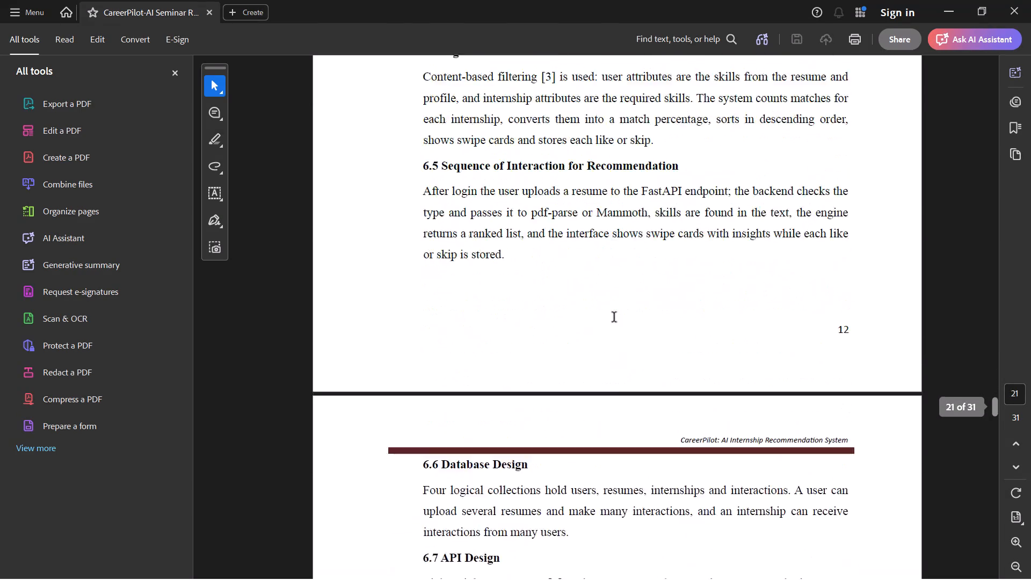
{"action": "scroll", "coordinate": [614, 318], "scroll_direction": "down", "scroll_amount": 10}
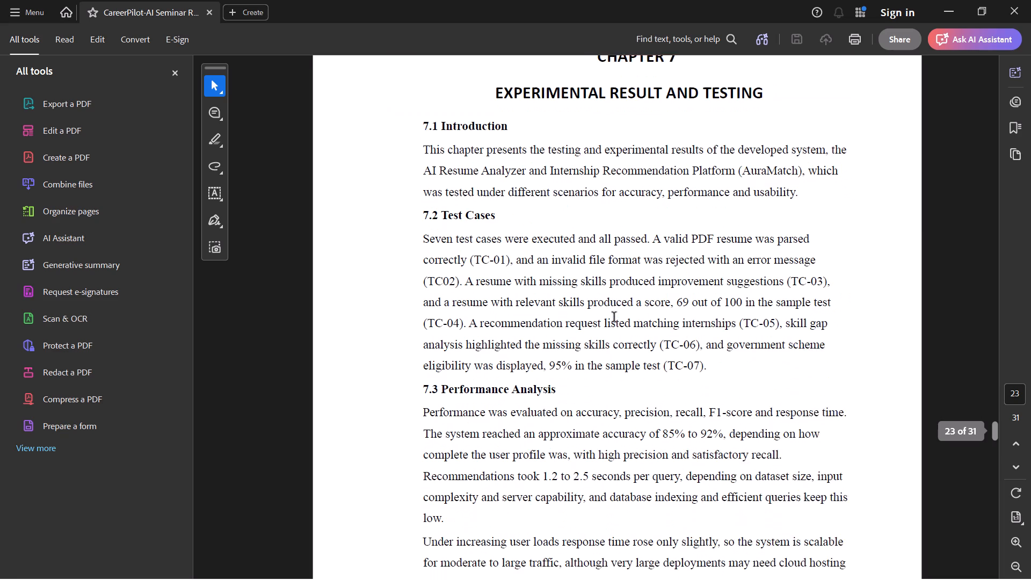
{"action": "scroll", "coordinate": [614, 318], "scroll_direction": "up", "scroll_amount": 2}
{"action": "scroll", "coordinate": [614, 318], "scroll_direction": "down", "scroll_amount": 6}
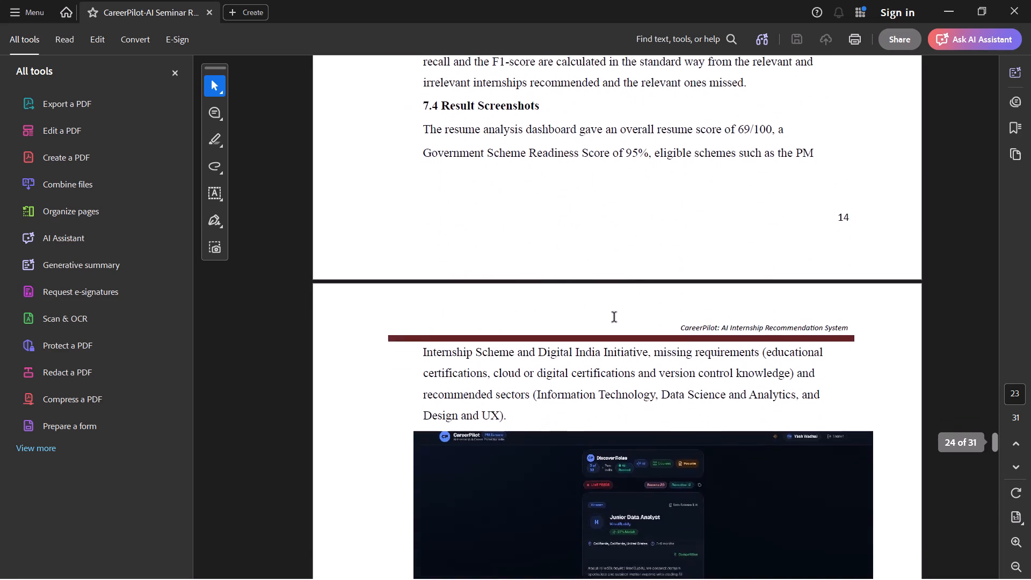
{"action": "scroll", "coordinate": [614, 318], "scroll_direction": "down", "scroll_amount": 3}
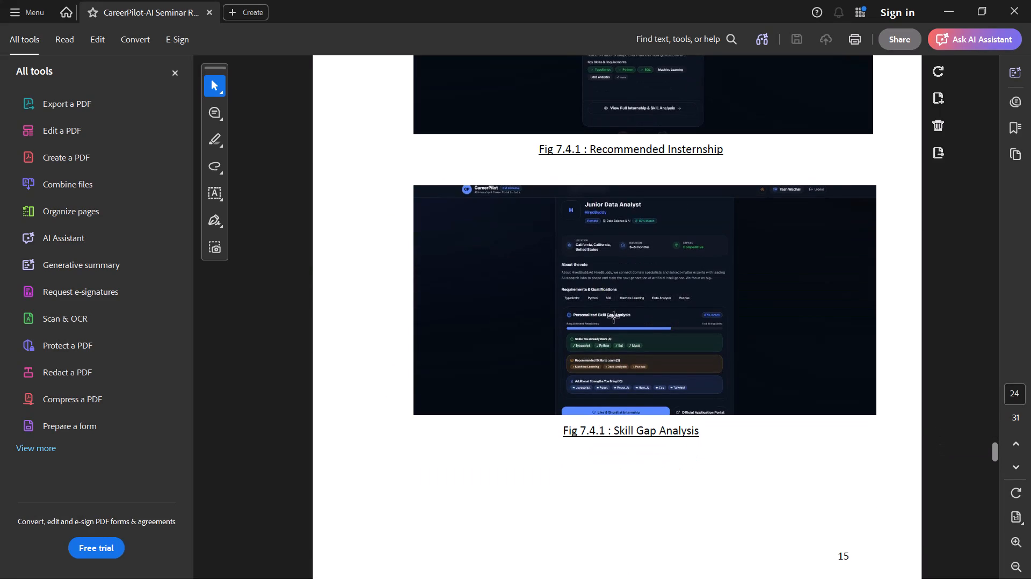
{"action": "scroll", "coordinate": [614, 318], "scroll_direction": "up", "scroll_amount": 2}
{"action": "scroll", "coordinate": [614, 318], "scroll_direction": "down", "scroll_amount": 1}
Review Chapters 8 and 9, the references and the list of publications, and close the report PDF.
{"action": "scroll", "coordinate": [614, 318], "scroll_direction": "down", "scroll_amount": 5}
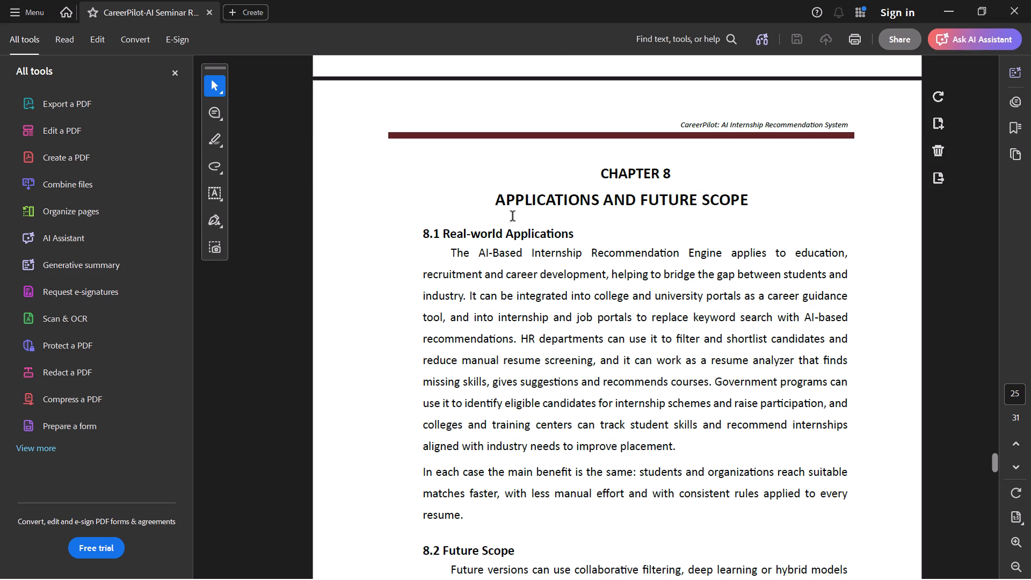
{"action": "scroll", "coordinate": [504, 335], "scroll_direction": "down", "scroll_amount": 6}
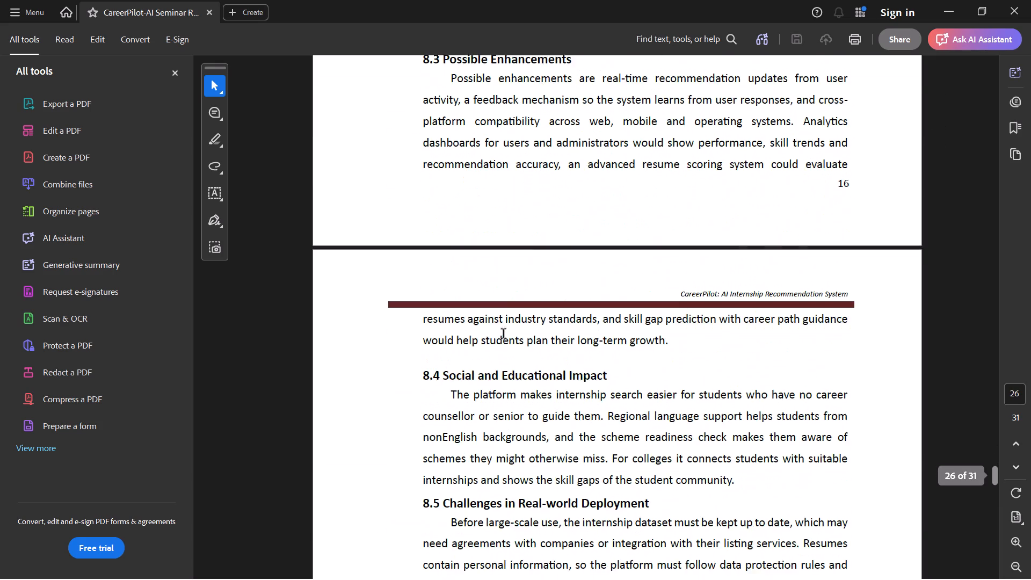
{"action": "scroll", "coordinate": [504, 335], "scroll_direction": "down", "scroll_amount": 9}
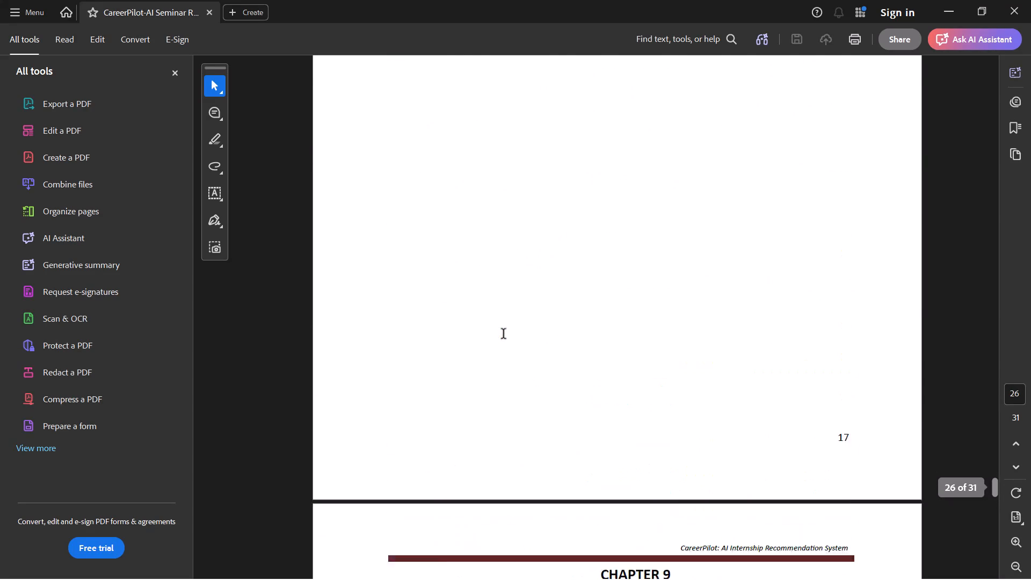
{"action": "scroll", "coordinate": [504, 335], "scroll_direction": "down", "scroll_amount": 8}
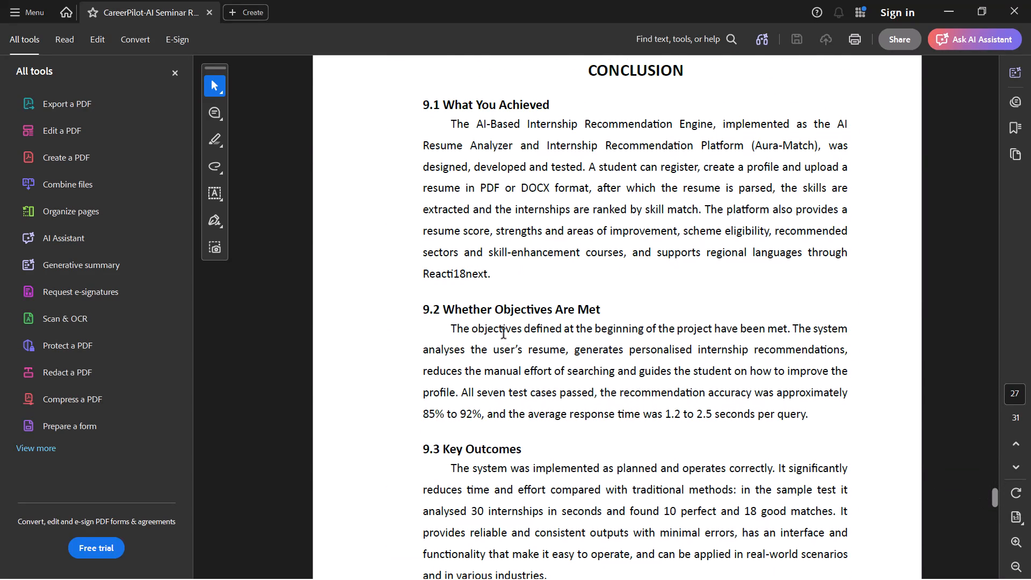
{"action": "scroll", "coordinate": [504, 335], "scroll_direction": "down", "scroll_amount": 13}
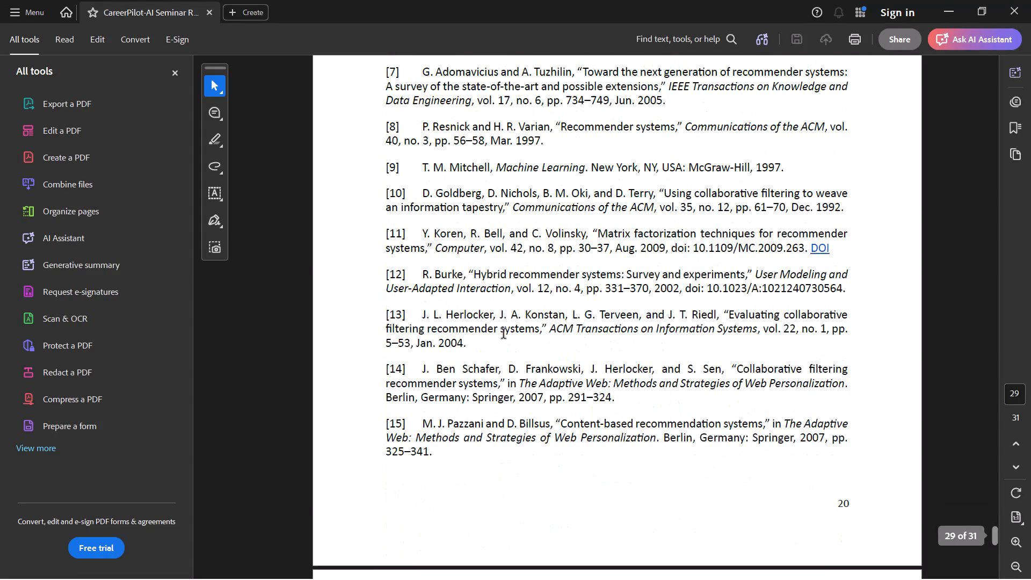
{"action": "scroll", "coordinate": [504, 335], "scroll_direction": "down", "scroll_amount": 12}
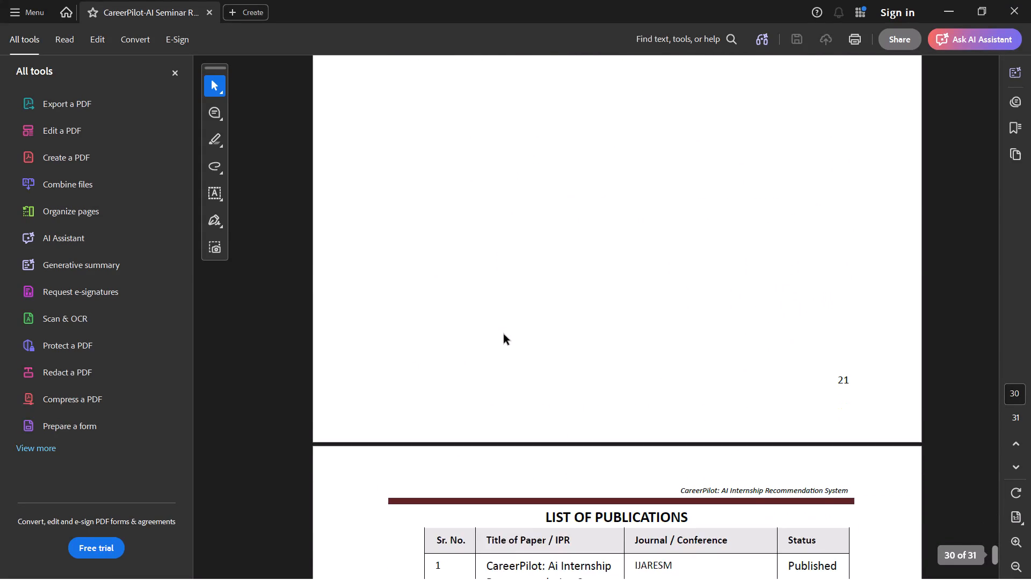
{"action": "scroll", "coordinate": [504, 335], "scroll_direction": "up", "scroll_amount": 4}
{"action": "scroll", "coordinate": [504, 335], "scroll_direction": "down", "scroll_amount": 9}
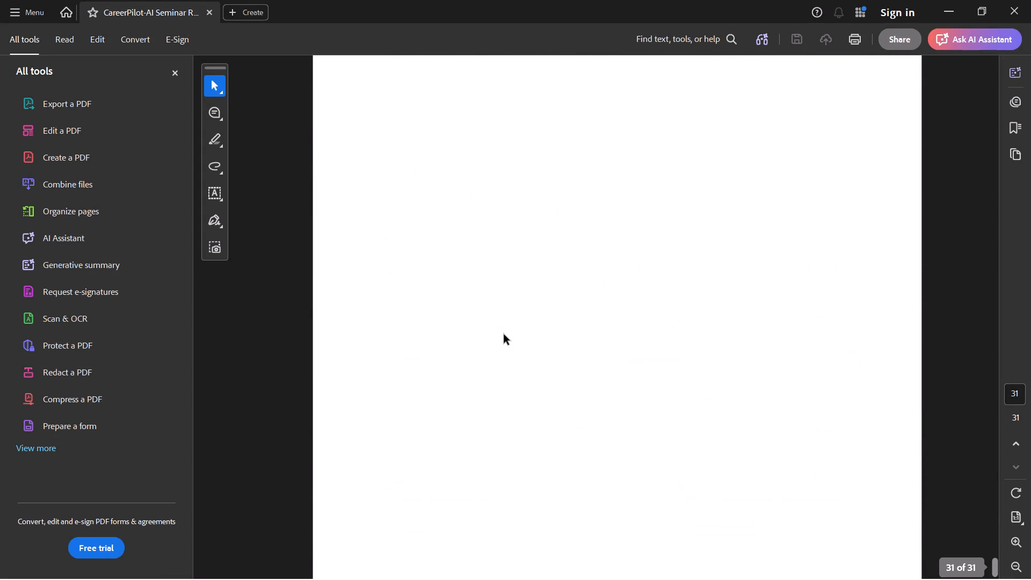
{"action": "scroll", "coordinate": [504, 335], "scroll_direction": "down", "scroll_amount": 6}
{"action": "scroll", "coordinate": [504, 335], "scroll_direction": "up", "scroll_amount": 5}
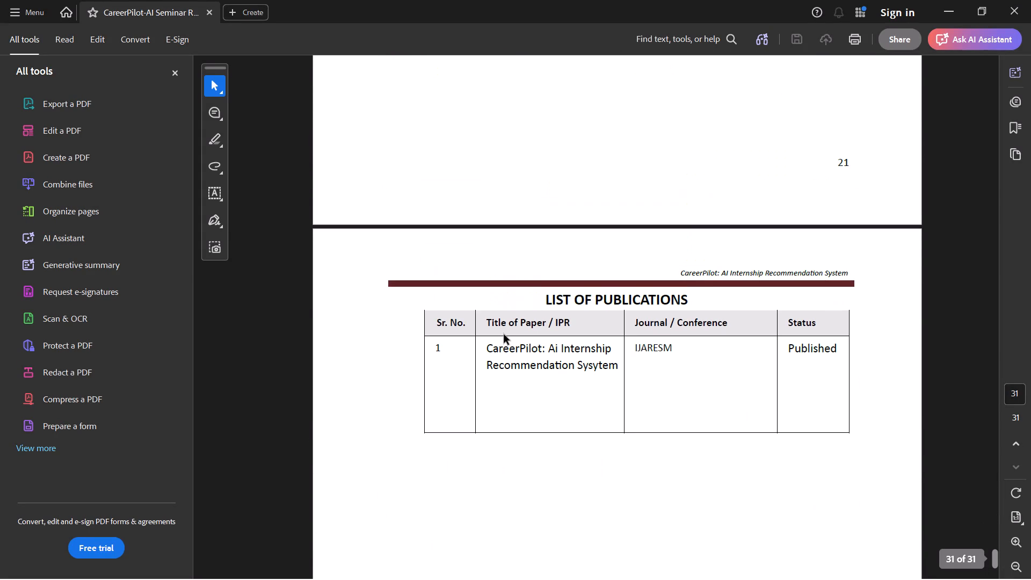
{"action": "scroll", "coordinate": [504, 335], "scroll_direction": "up", "scroll_amount": 1}
{"action": "left_click", "coordinate": [1030, 0]}
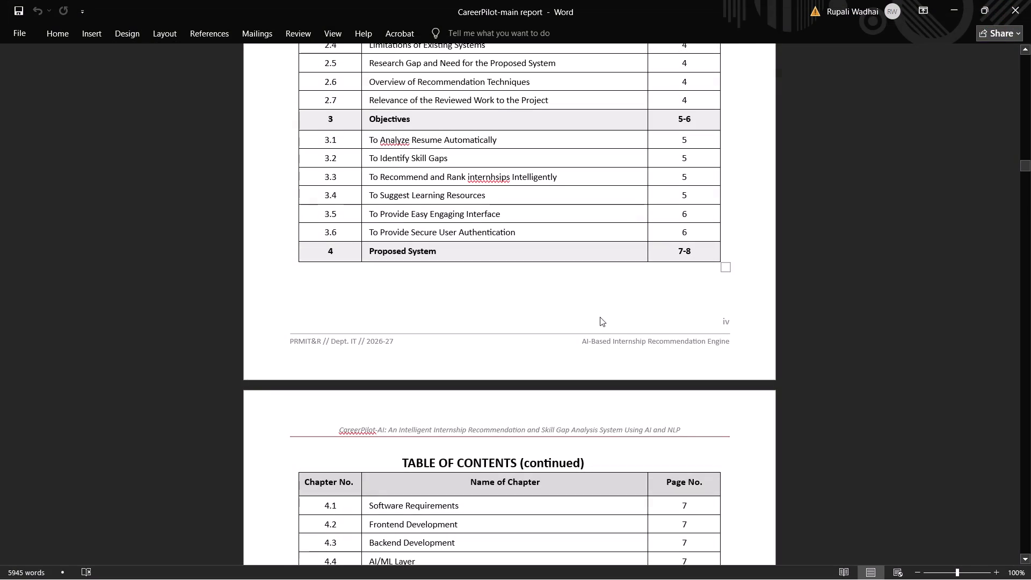
In the Word version of the main report, check the table of contents, abstract and certificate pages, and close the document.
{"action": "scroll", "coordinate": [696, 262], "scroll_direction": "up", "scroll_amount": 2}
{"action": "left_click", "coordinate": [776, 281]}
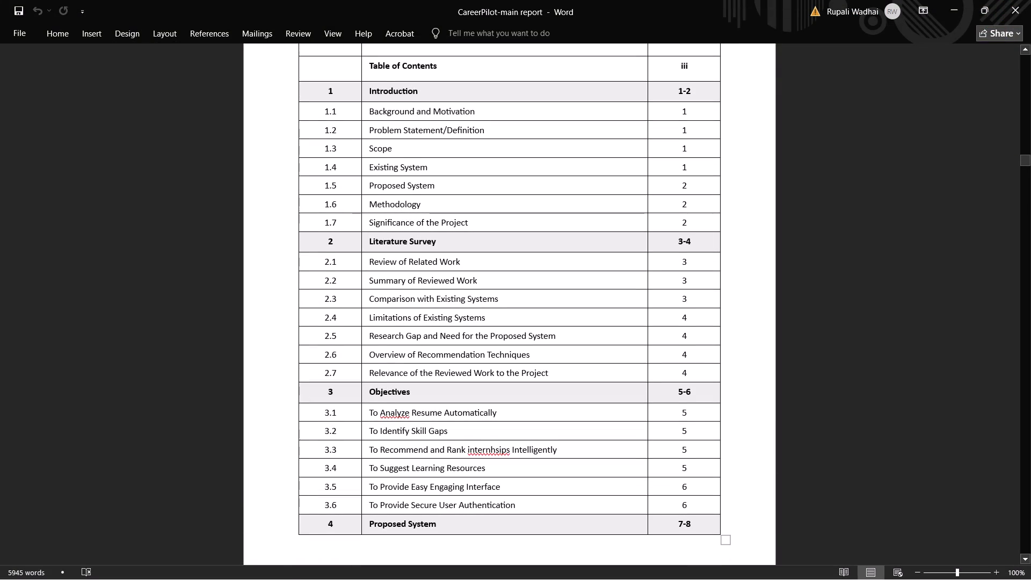
{"action": "left_click", "coordinate": [732, 307]}
{"action": "scroll", "coordinate": [732, 307], "scroll_direction": "up", "scroll_amount": 4}
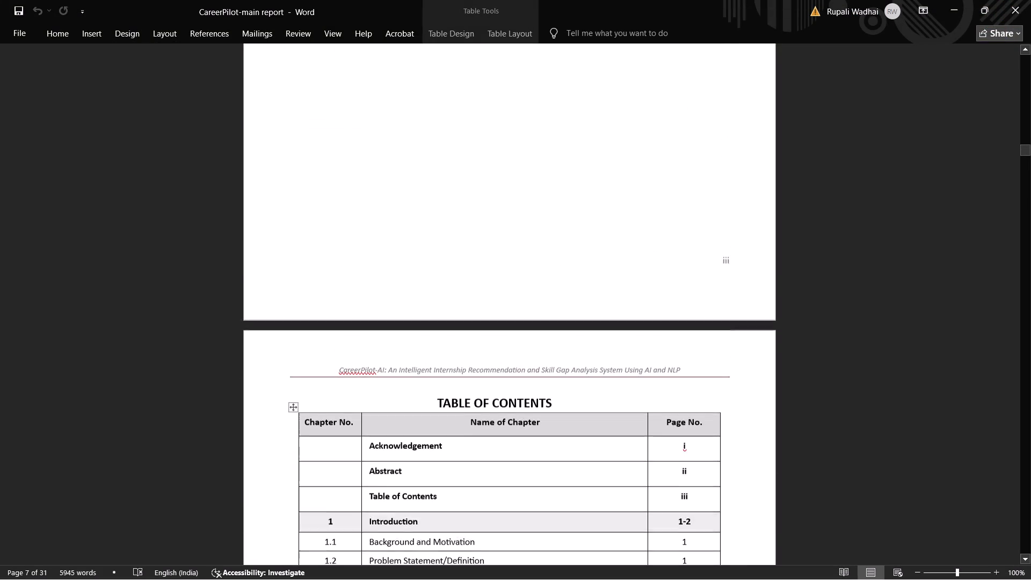
{"action": "scroll", "coordinate": [732, 307], "scroll_direction": "up", "scroll_amount": 2}
{"action": "left_click", "coordinate": [732, 307]}
{"action": "scroll", "coordinate": [732, 307], "scroll_direction": "up", "scroll_amount": 1}
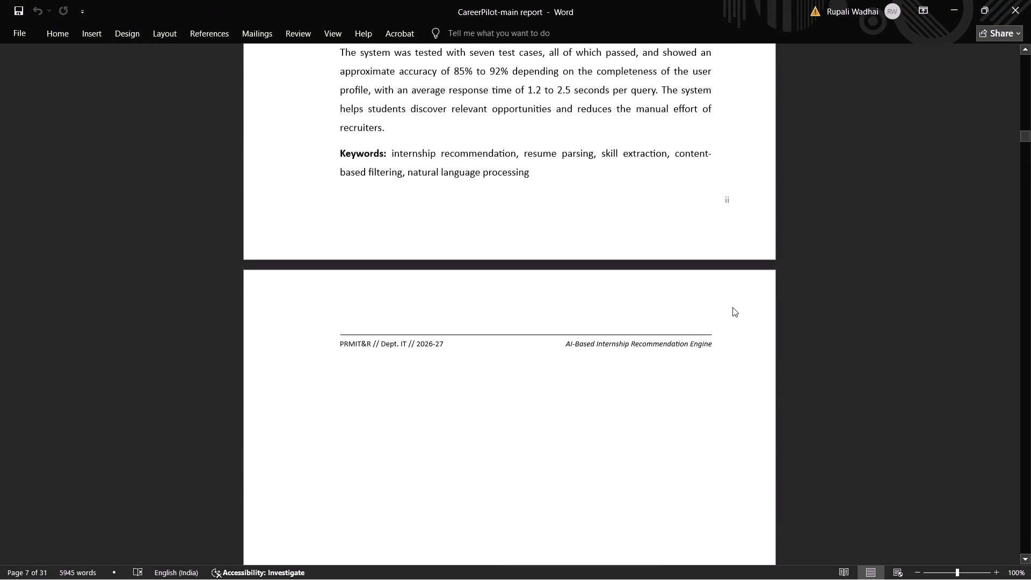
{"action": "scroll", "coordinate": [520, 353], "scroll_direction": "up", "scroll_amount": 2}
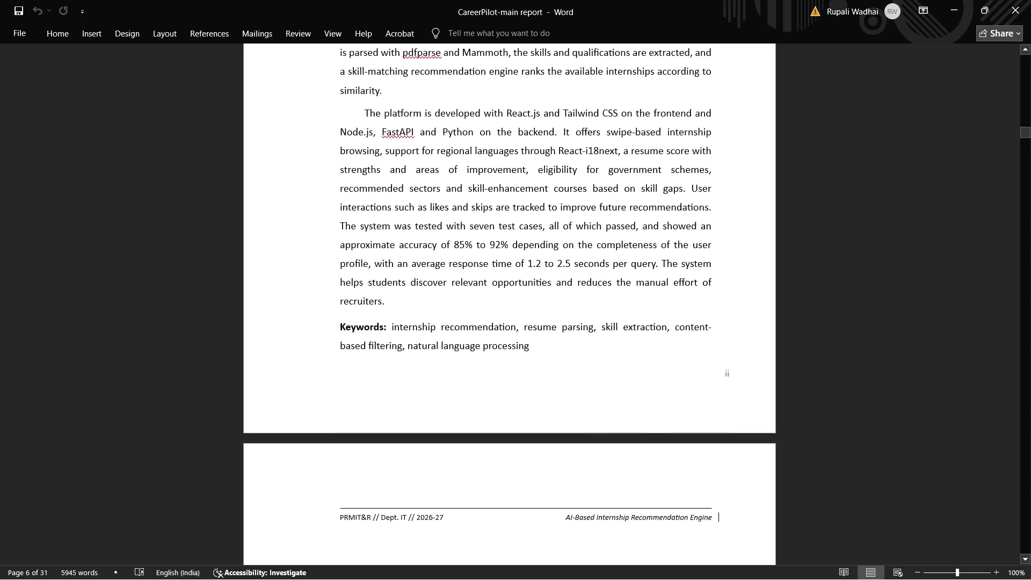
{"action": "scroll", "coordinate": [520, 353], "scroll_direction": "up", "scroll_amount": 5}
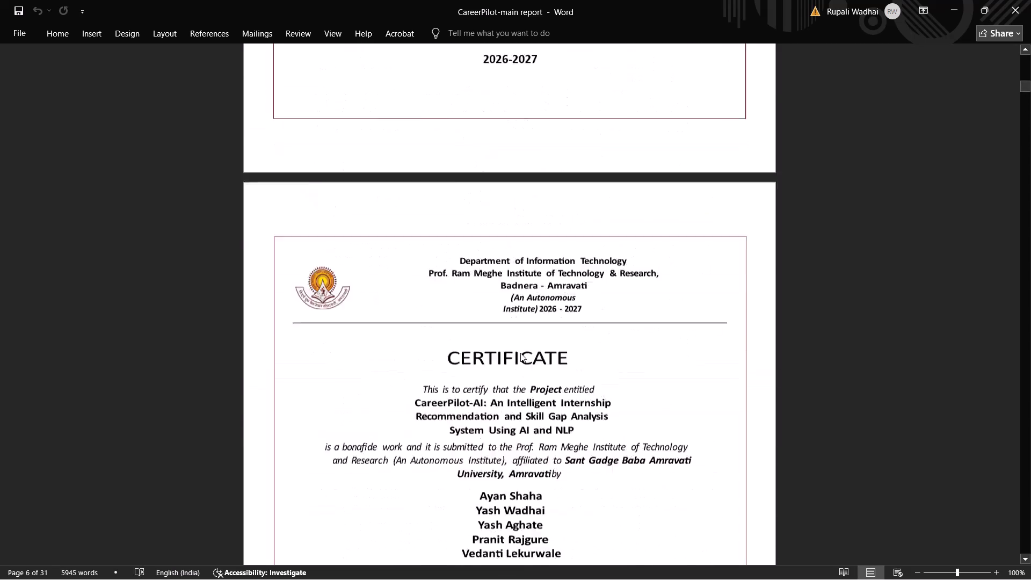
{"action": "scroll", "coordinate": [520, 353], "scroll_direction": "up", "scroll_amount": 4}
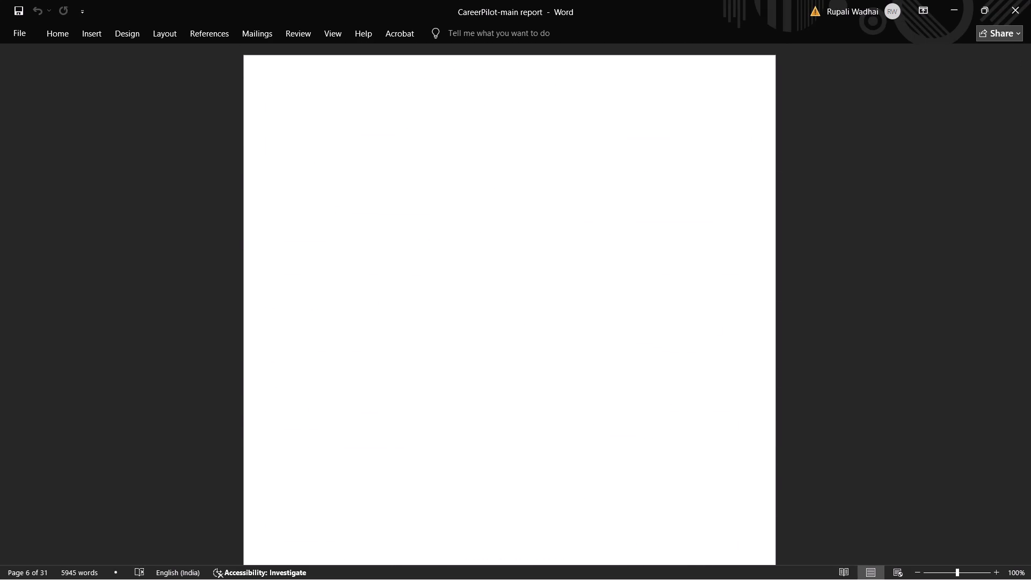
{"action": "left_click", "coordinate": [1030, 0]}
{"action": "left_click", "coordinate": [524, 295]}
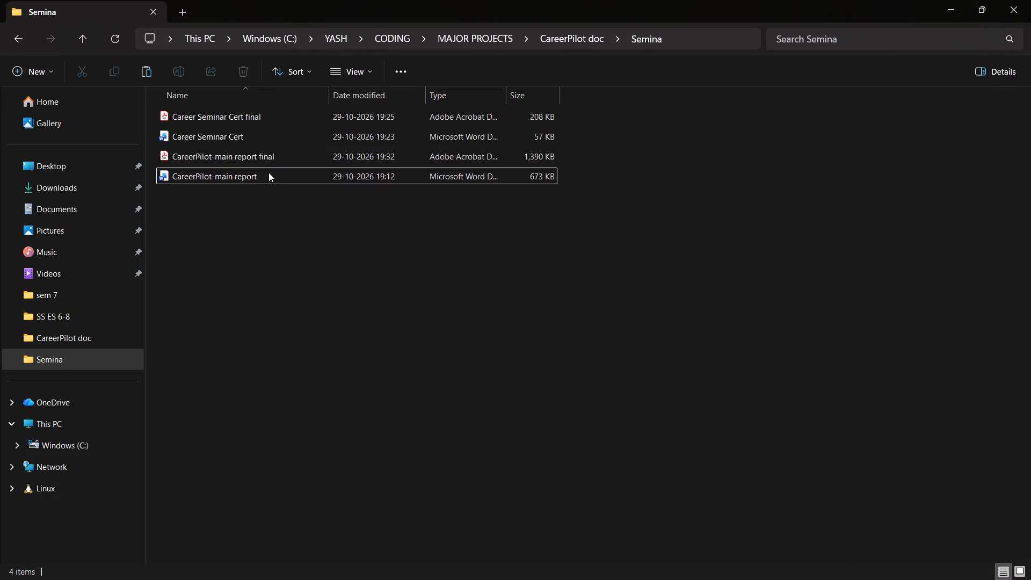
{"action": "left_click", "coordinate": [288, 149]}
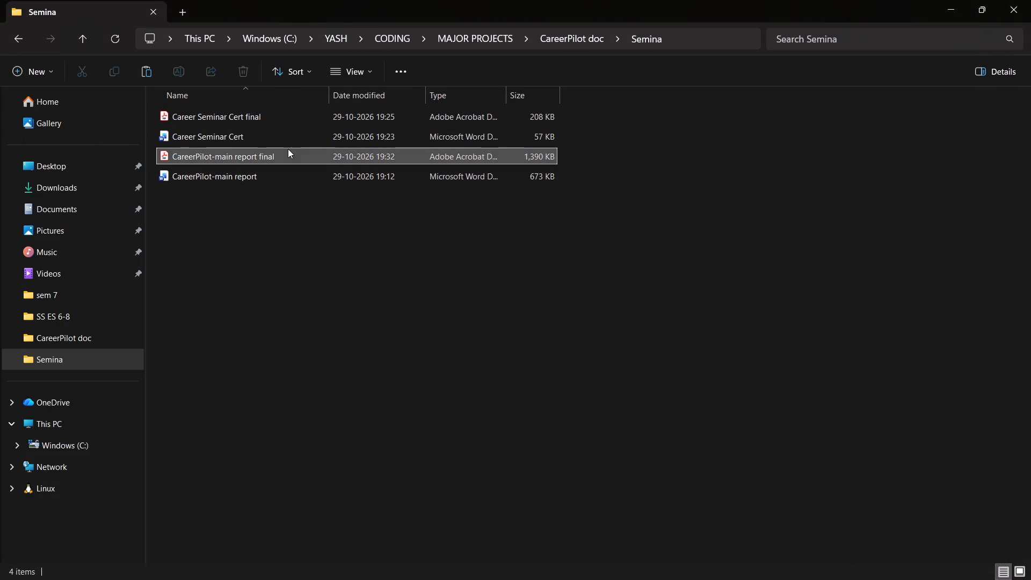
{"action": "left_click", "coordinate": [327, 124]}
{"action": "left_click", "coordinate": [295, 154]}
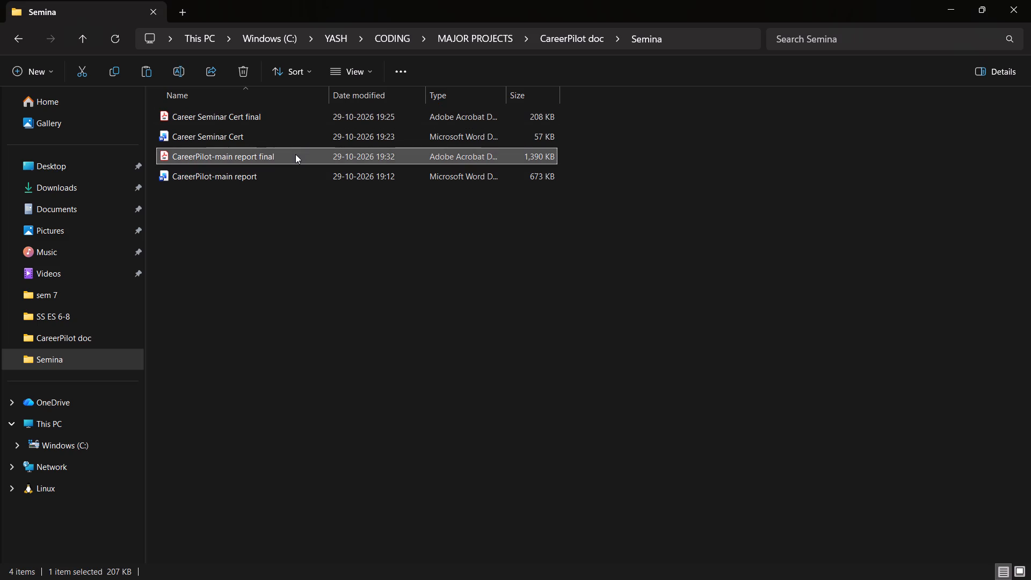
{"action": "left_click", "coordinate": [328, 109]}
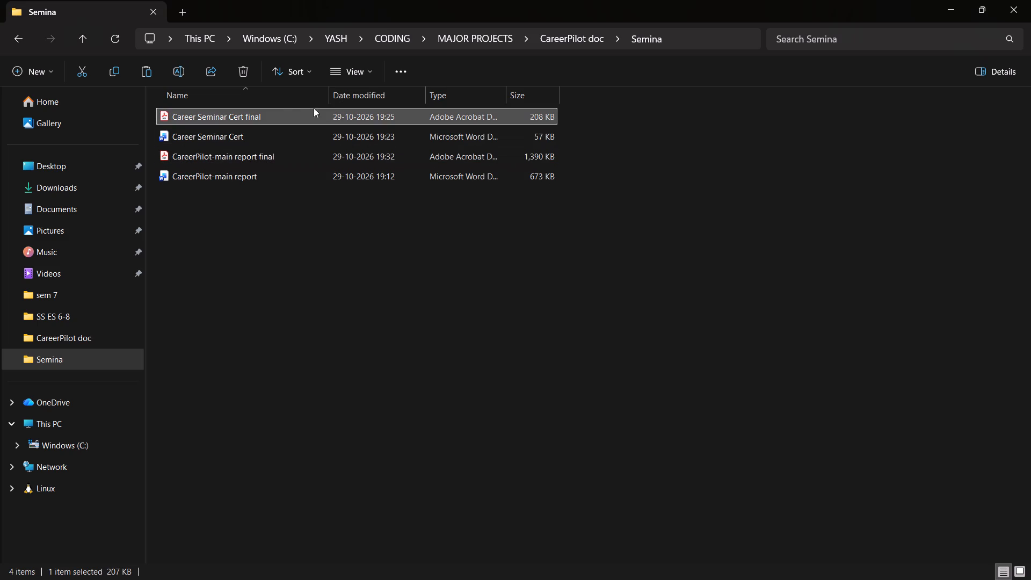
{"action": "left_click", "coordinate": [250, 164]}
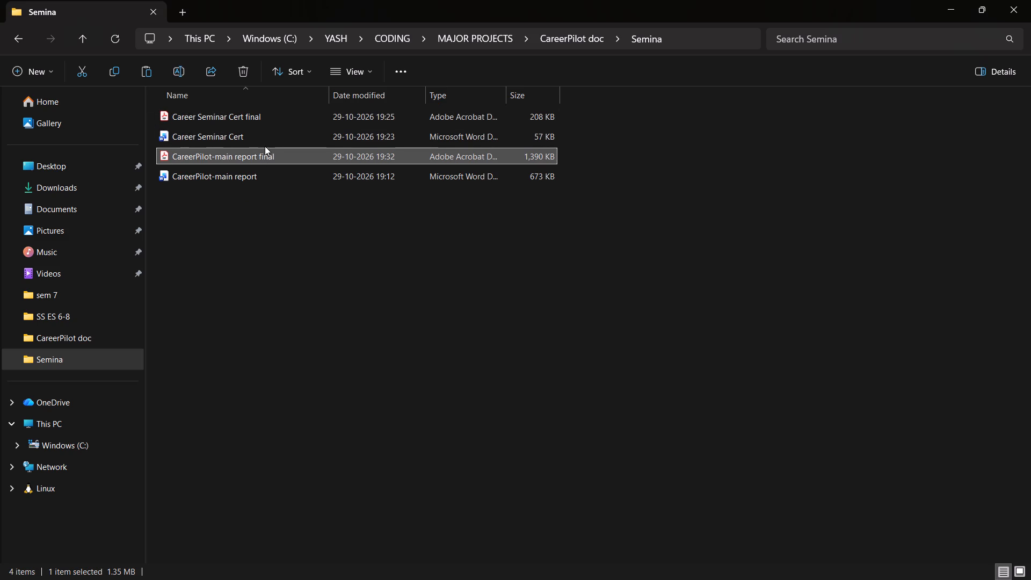
Open the Career Seminar Cert Word document from the Semina folder.
{"action": "double_click", "coordinate": [285, 134]}
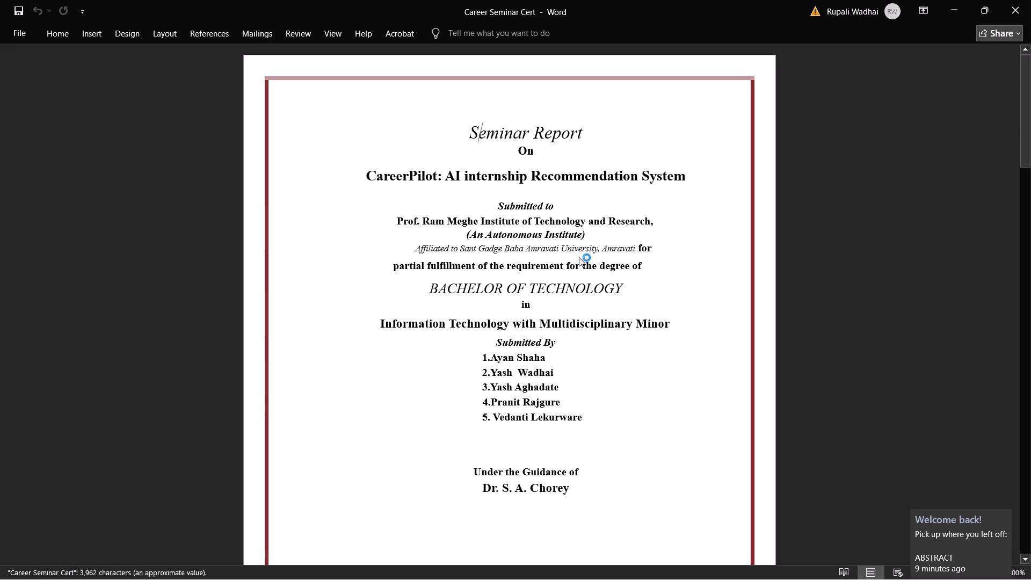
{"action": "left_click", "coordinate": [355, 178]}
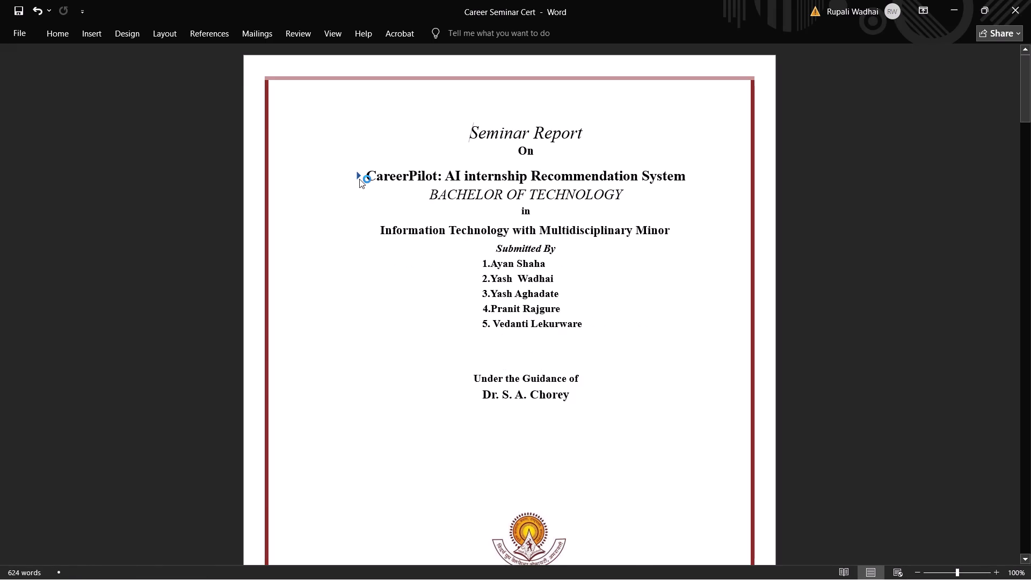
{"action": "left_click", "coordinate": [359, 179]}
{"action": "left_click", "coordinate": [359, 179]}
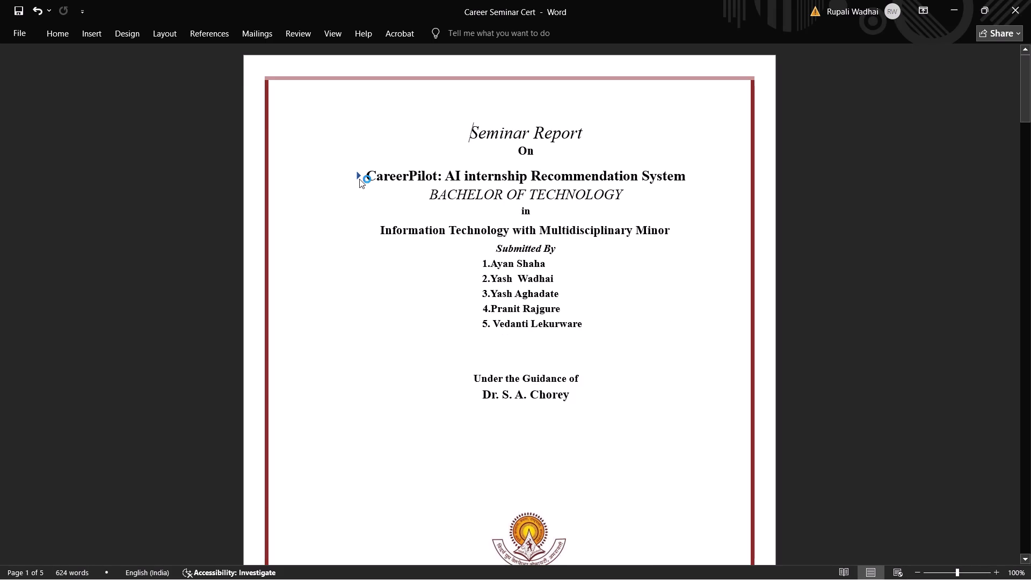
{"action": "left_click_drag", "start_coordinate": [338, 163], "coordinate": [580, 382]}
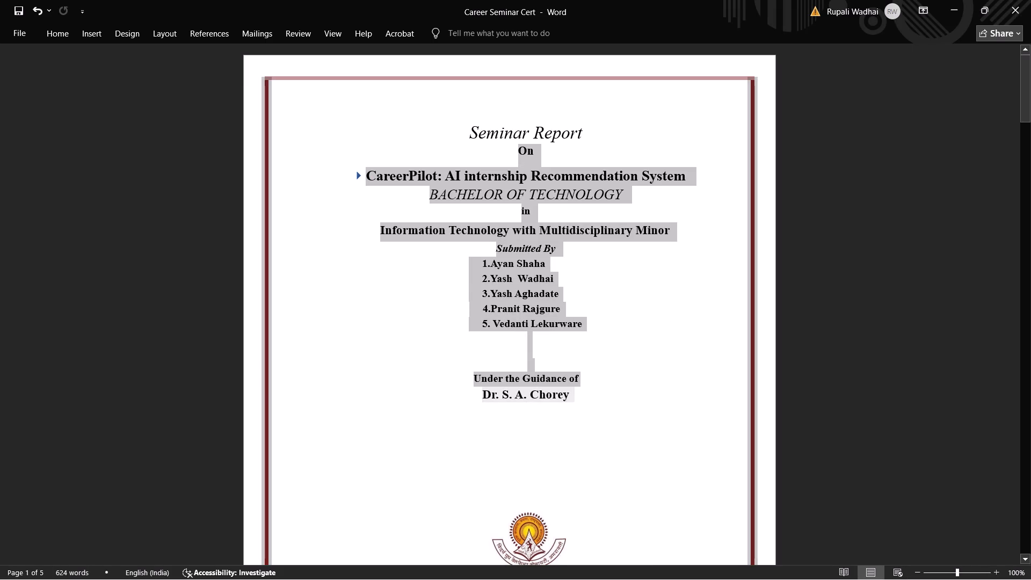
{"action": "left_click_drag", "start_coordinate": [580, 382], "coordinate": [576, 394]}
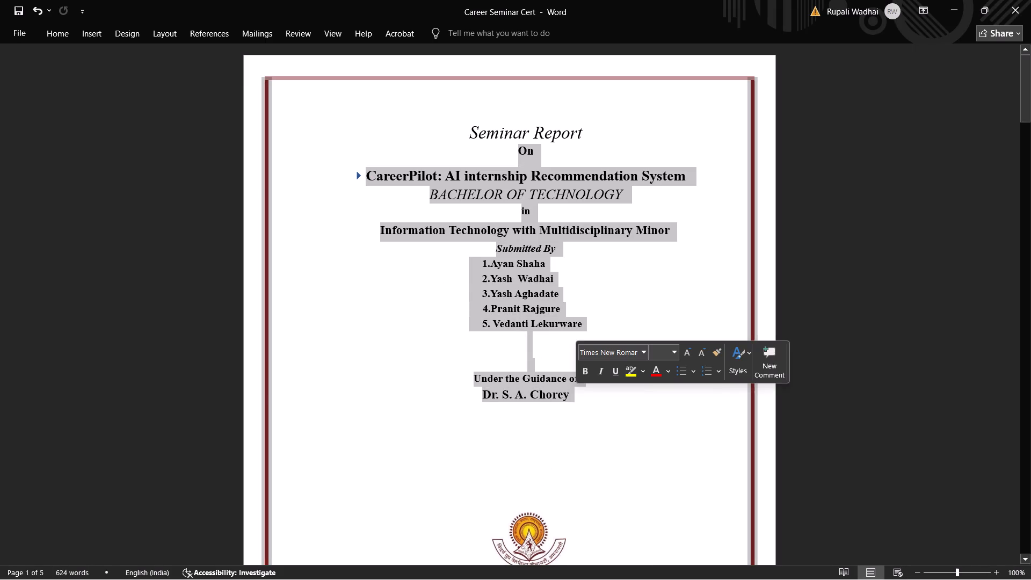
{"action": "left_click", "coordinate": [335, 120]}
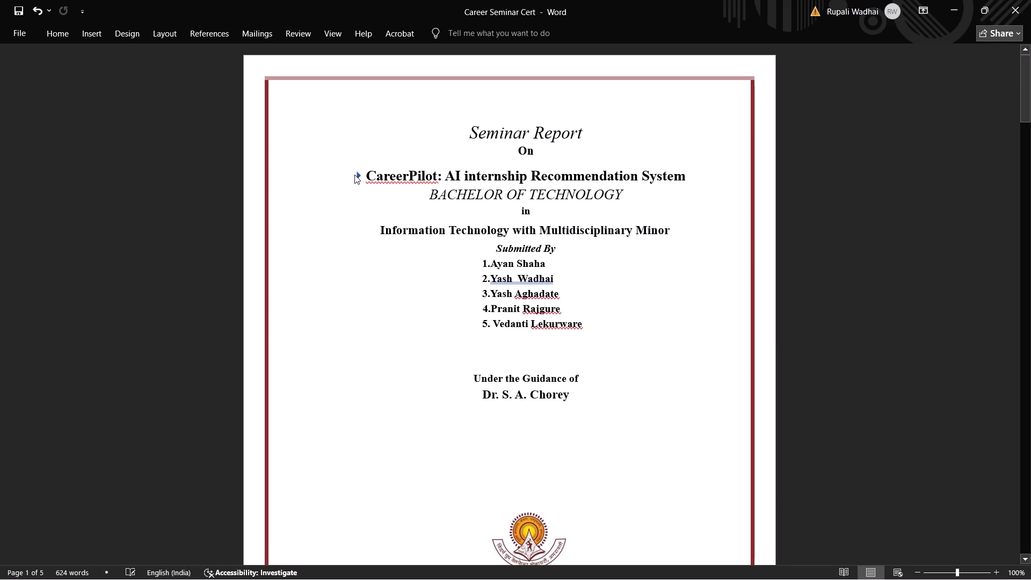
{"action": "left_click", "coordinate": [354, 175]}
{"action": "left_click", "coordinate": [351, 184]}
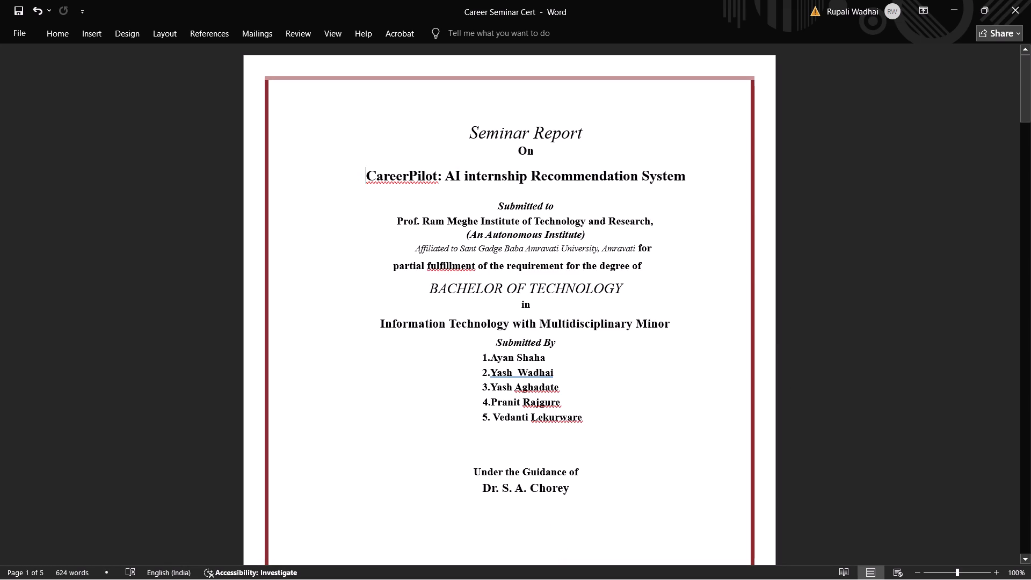
Remove the leading indent from the cover page title "CareerPilot: AI internship Recommendation System".
{"action": "key", "text": "BackSpace"}
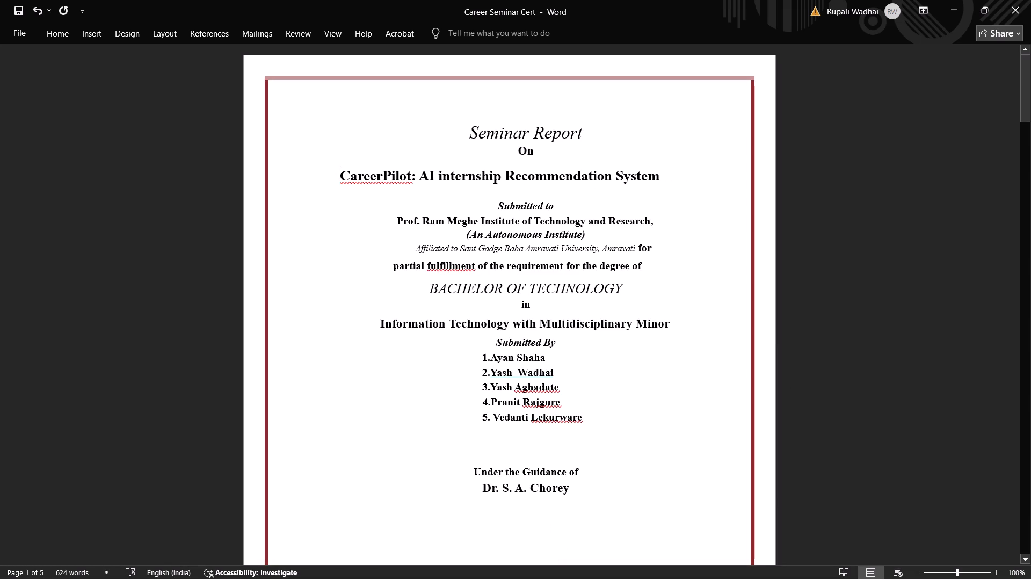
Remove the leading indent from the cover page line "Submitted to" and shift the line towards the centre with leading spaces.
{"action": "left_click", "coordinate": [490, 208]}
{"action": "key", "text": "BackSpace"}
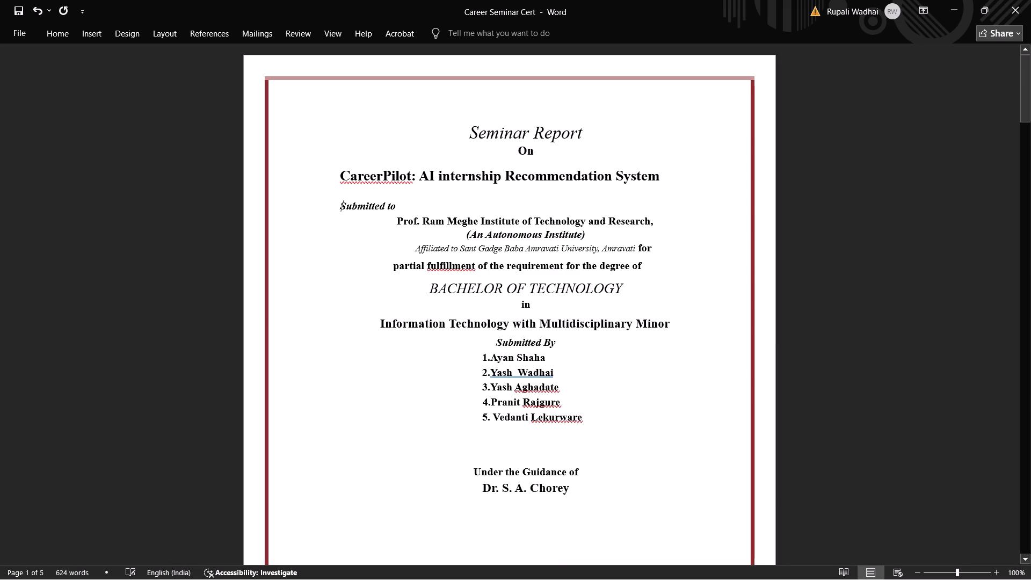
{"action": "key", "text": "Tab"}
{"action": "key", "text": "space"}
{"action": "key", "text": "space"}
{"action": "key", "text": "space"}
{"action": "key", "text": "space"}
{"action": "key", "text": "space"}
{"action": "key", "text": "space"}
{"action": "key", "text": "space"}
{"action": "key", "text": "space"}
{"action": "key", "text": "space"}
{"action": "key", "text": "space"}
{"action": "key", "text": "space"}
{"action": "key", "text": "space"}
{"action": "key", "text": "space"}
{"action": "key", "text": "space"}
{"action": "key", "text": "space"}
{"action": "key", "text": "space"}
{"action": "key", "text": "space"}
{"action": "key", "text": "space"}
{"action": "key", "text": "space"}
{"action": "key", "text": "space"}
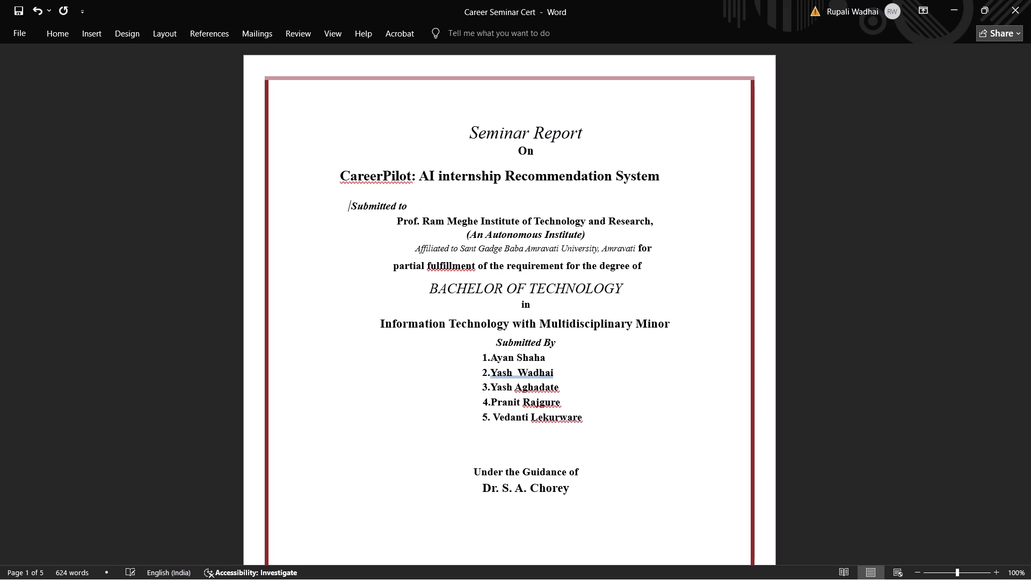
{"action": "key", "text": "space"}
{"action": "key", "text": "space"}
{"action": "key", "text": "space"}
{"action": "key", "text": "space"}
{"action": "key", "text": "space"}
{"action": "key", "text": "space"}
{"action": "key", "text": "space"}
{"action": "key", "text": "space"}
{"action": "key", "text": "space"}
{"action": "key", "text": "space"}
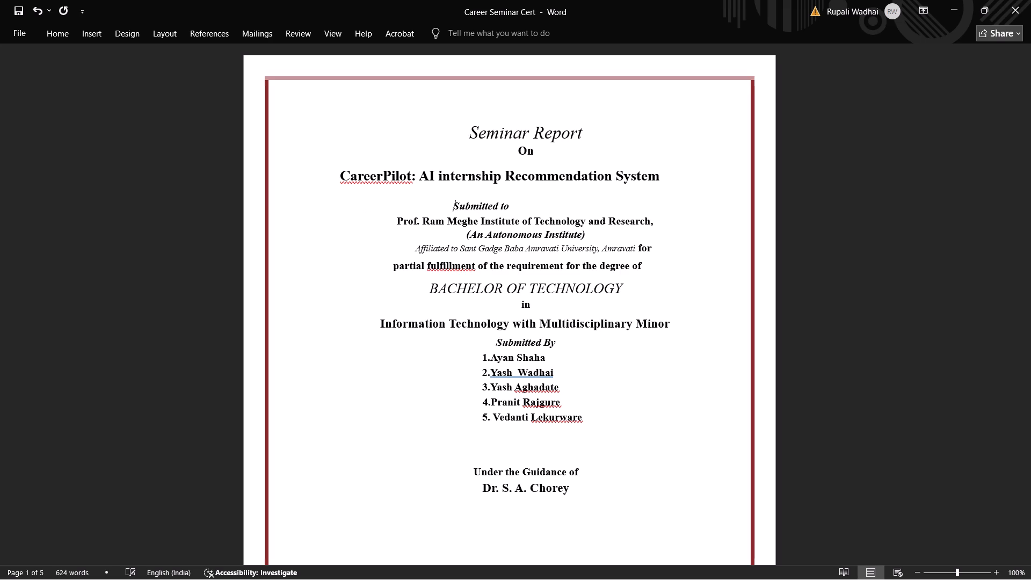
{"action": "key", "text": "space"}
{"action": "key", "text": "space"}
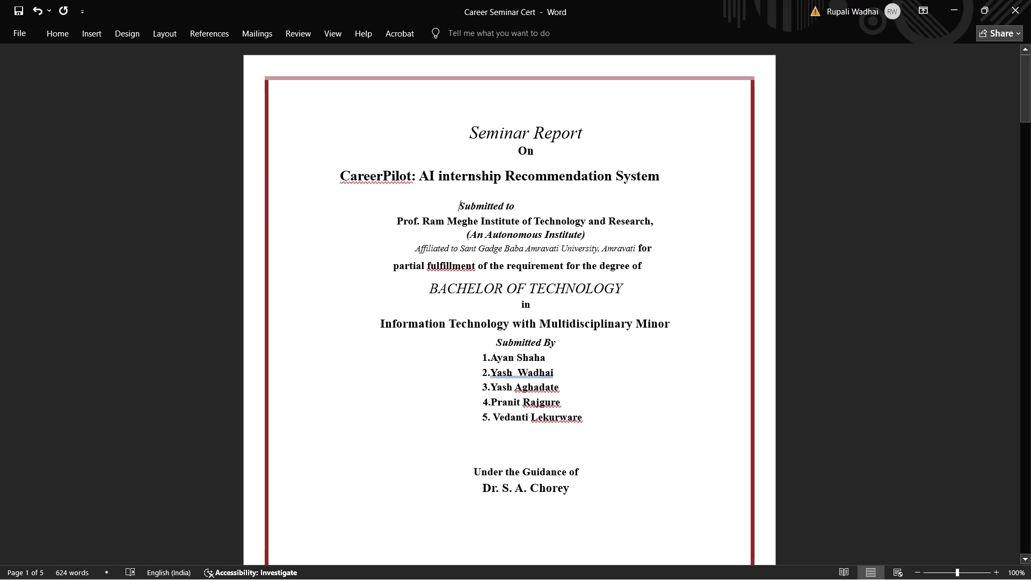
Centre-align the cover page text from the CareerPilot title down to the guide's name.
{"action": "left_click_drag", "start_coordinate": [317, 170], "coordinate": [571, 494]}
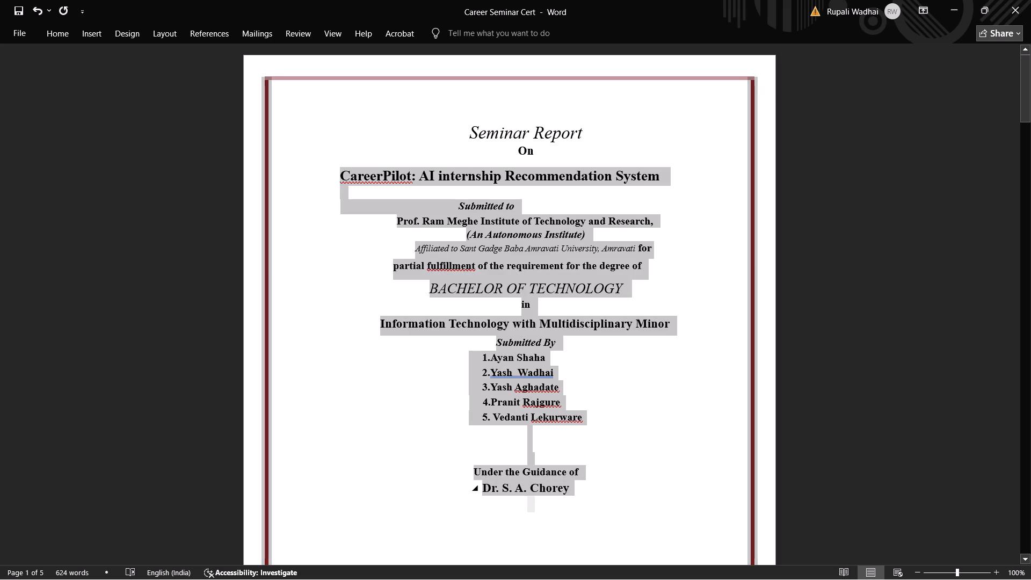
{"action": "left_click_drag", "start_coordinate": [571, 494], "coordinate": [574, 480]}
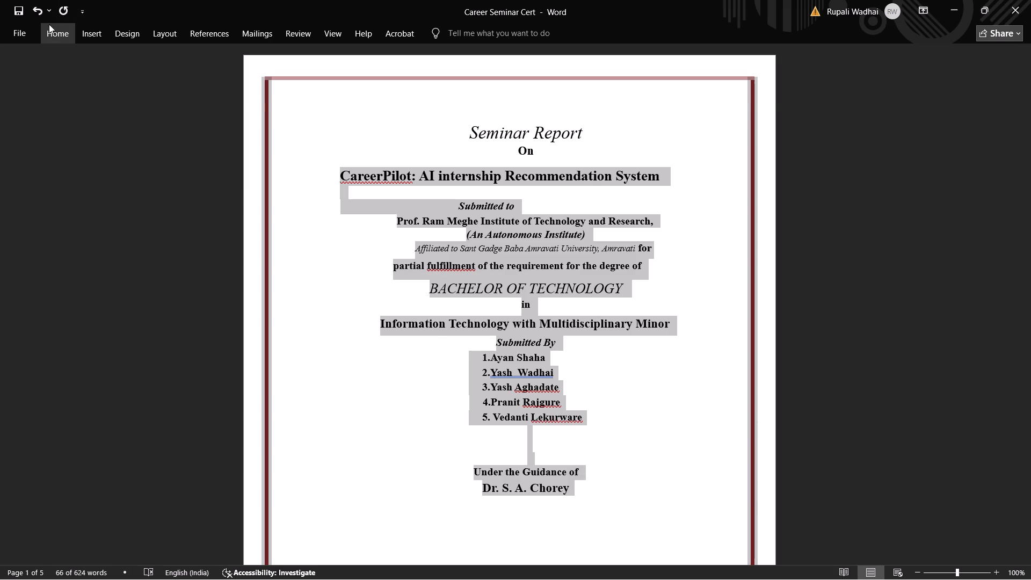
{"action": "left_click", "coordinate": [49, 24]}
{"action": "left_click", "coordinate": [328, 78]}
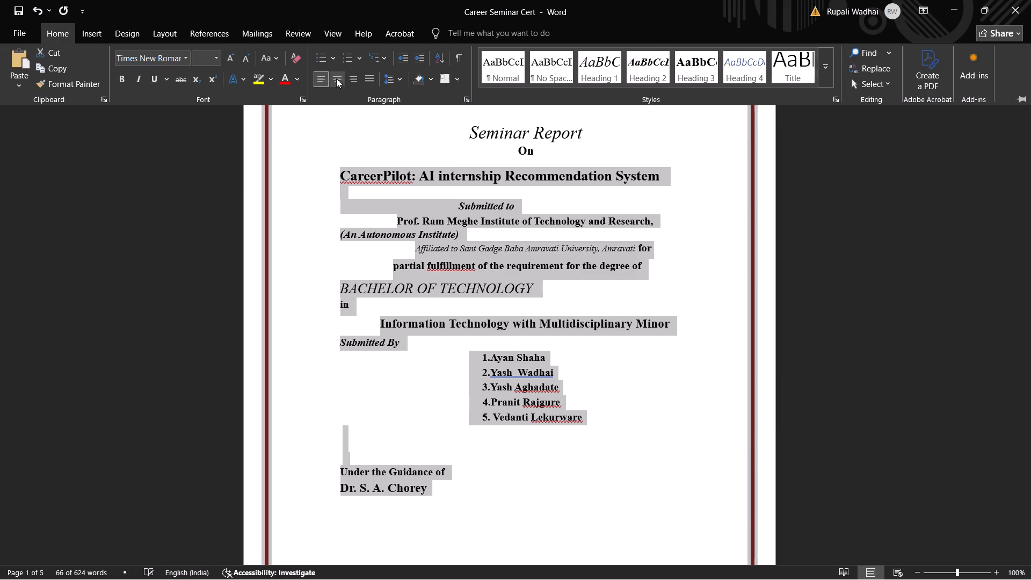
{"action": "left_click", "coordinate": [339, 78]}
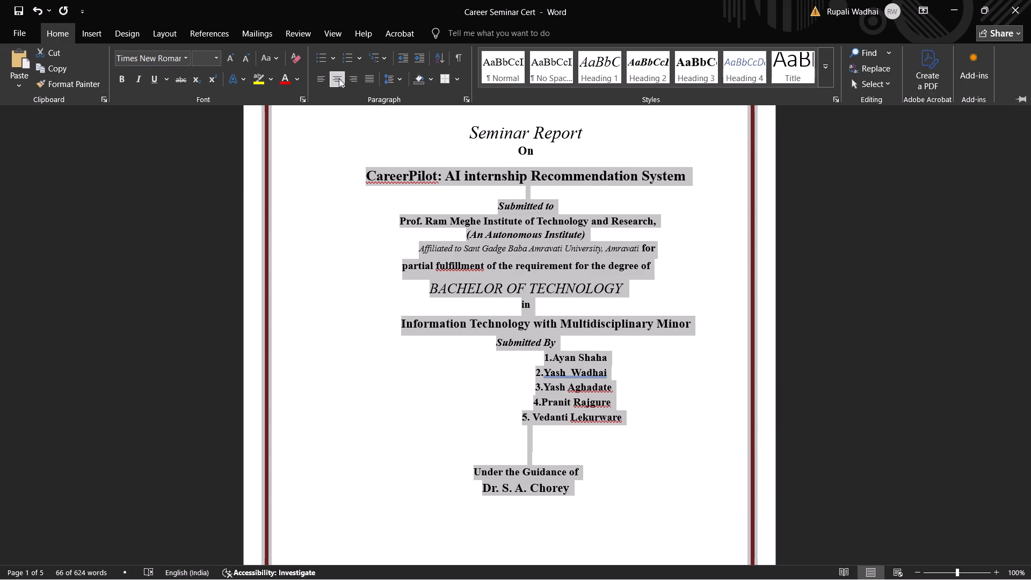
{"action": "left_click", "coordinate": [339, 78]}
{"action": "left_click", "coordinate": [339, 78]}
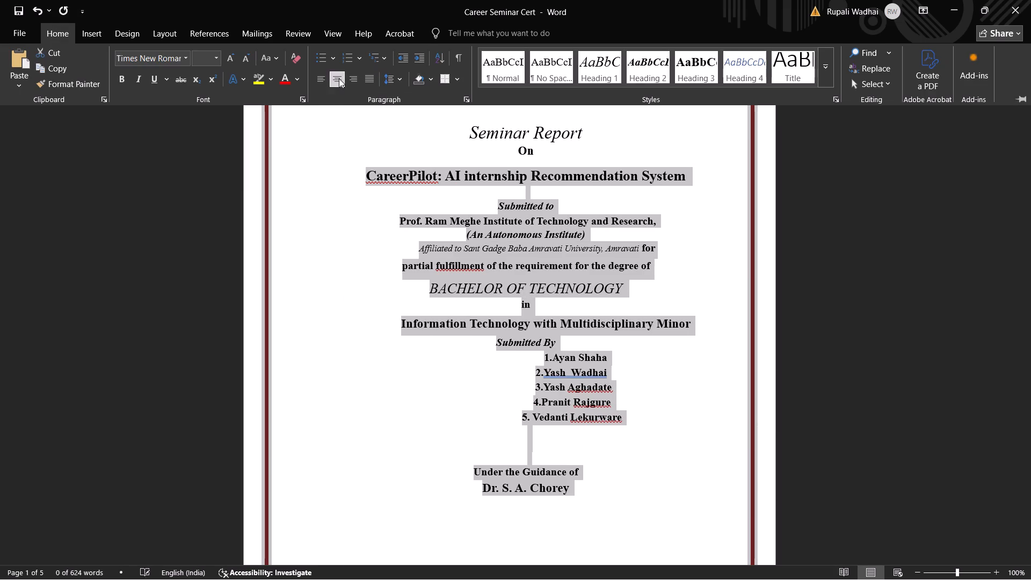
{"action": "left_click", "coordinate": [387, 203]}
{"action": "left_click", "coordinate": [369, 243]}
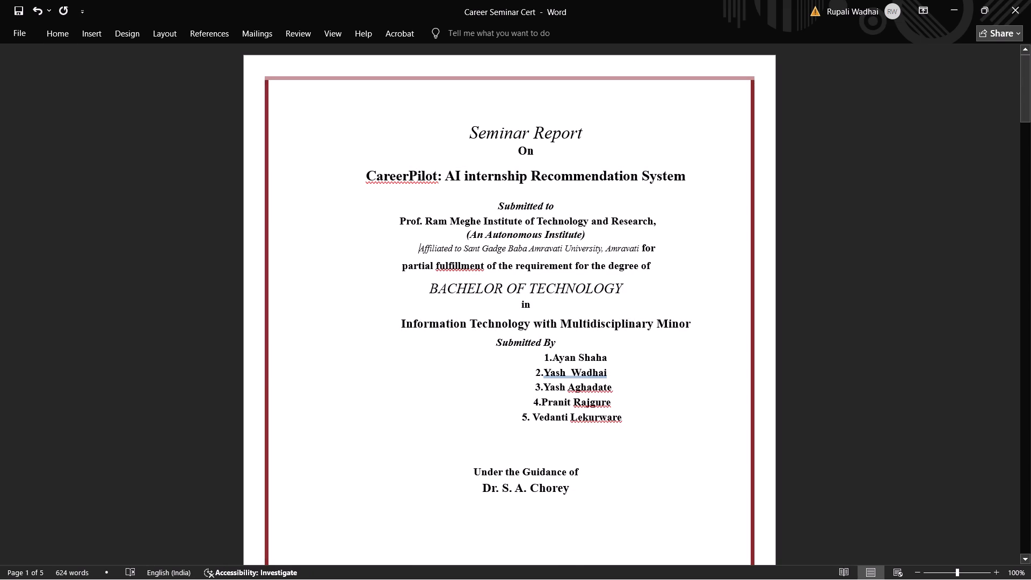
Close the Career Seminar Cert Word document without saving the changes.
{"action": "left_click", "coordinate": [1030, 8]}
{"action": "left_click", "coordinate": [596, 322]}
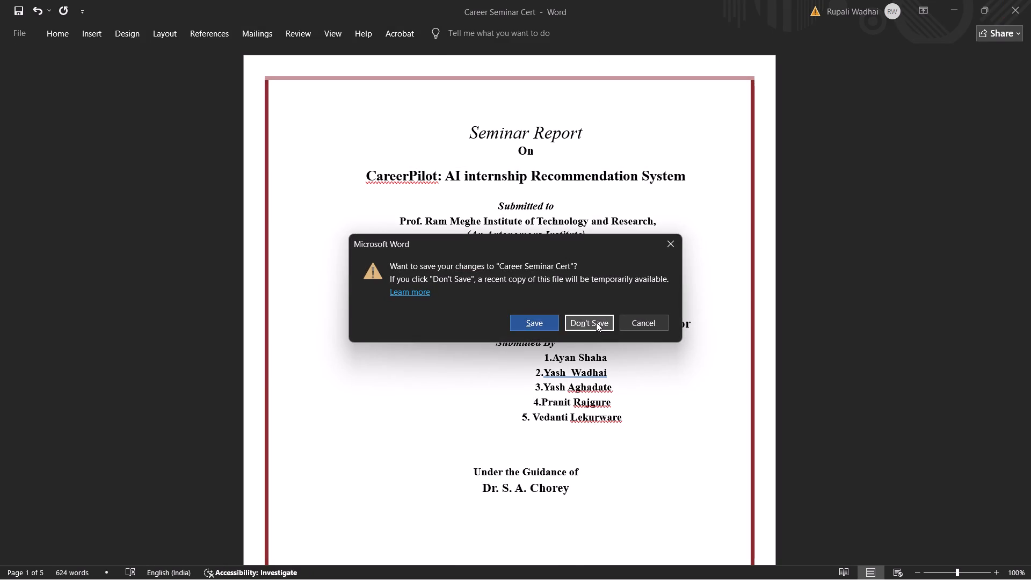
Open the Career Seminar Cert final PDF and review its cover, certificate and acknowledgement pages.
{"action": "left_click", "coordinate": [442, 283]}
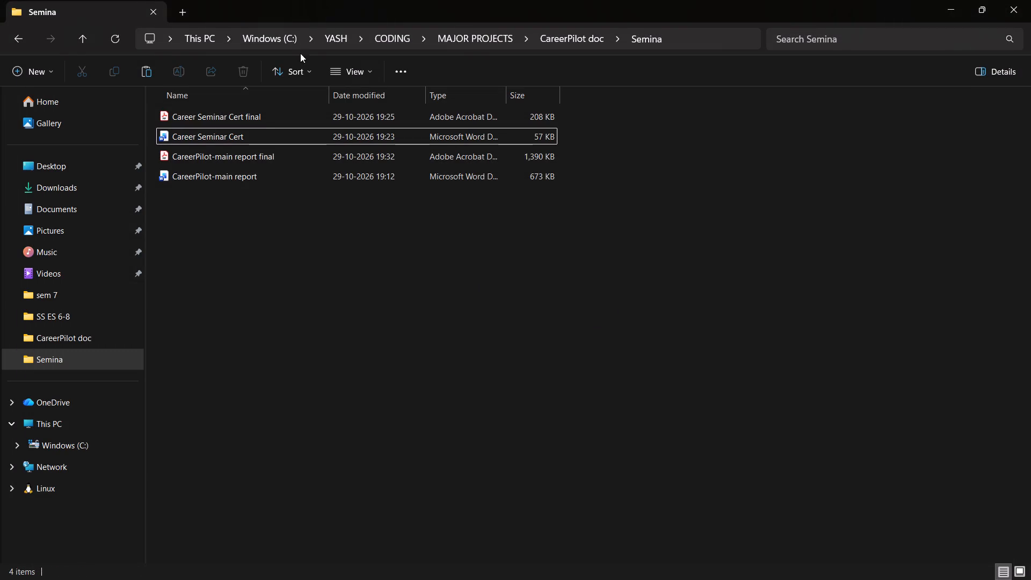
{"action": "double_click", "coordinate": [262, 124]}
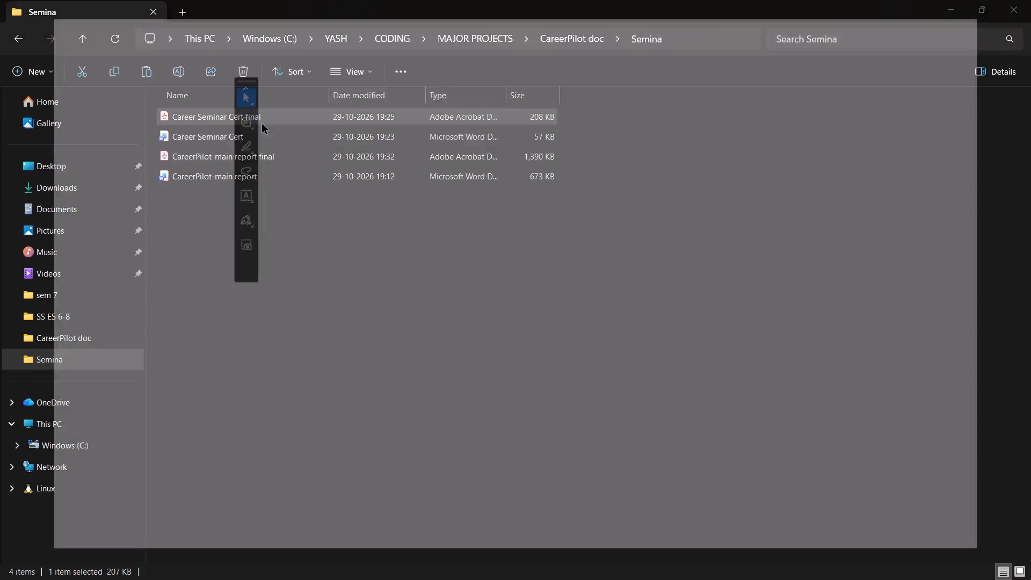
{"action": "scroll", "coordinate": [415, 295], "scroll_direction": "down", "scroll_amount": 1}
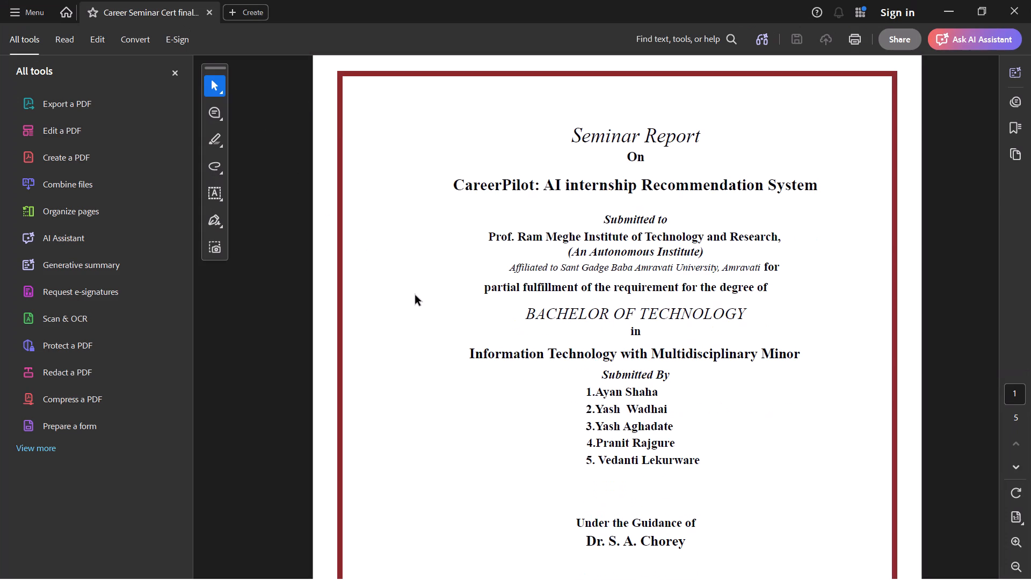
{"action": "scroll", "coordinate": [415, 295], "scroll_direction": "down", "scroll_amount": 5}
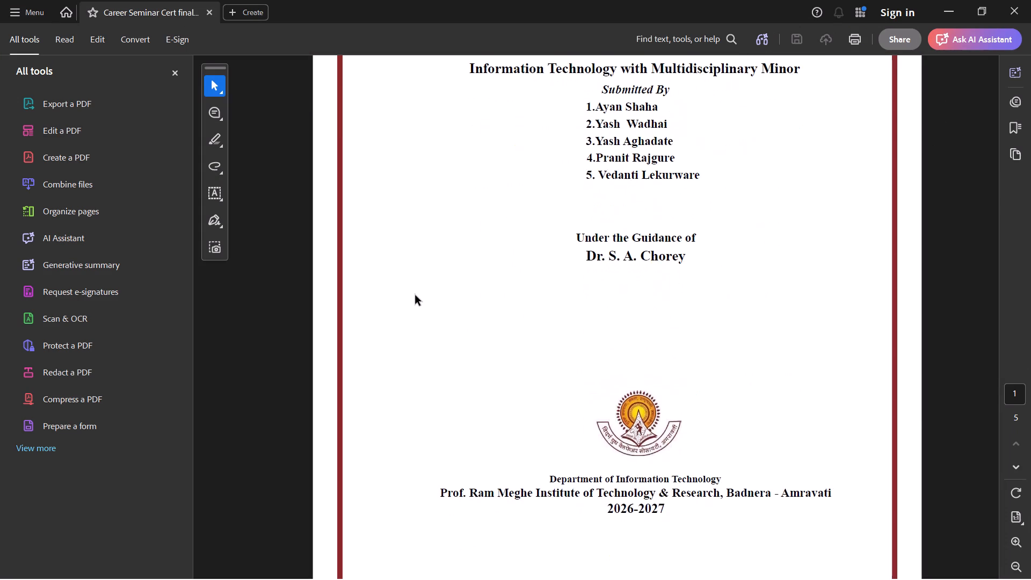
{"action": "scroll", "coordinate": [415, 295], "scroll_direction": "down", "scroll_amount": 5}
{"action": "scroll", "coordinate": [415, 295], "scroll_direction": "up", "scroll_amount": 1}
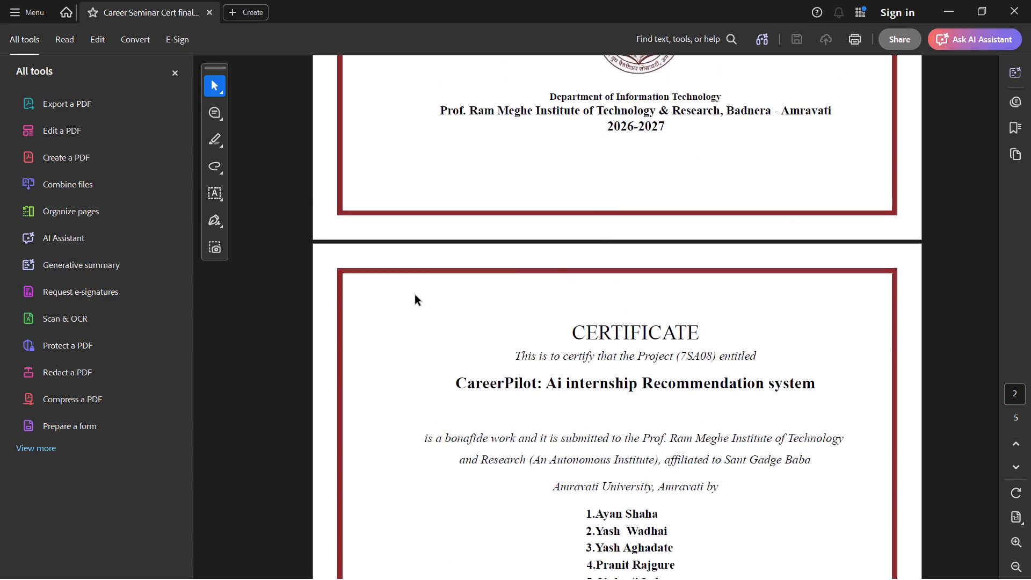
{"action": "scroll", "coordinate": [415, 295], "scroll_direction": "down", "scroll_amount": 5}
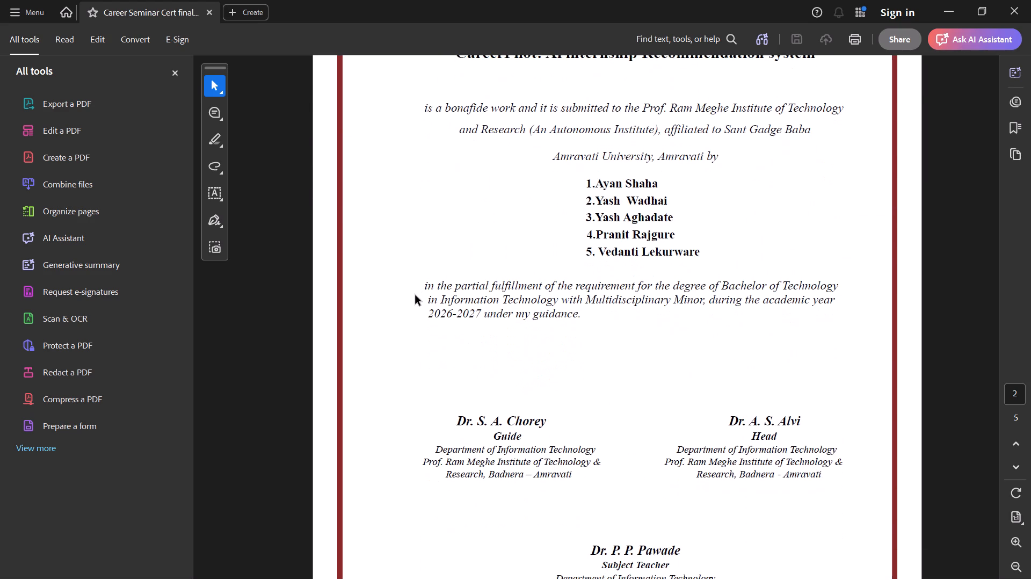
{"action": "scroll", "coordinate": [415, 295], "scroll_direction": "down", "scroll_amount": 8}
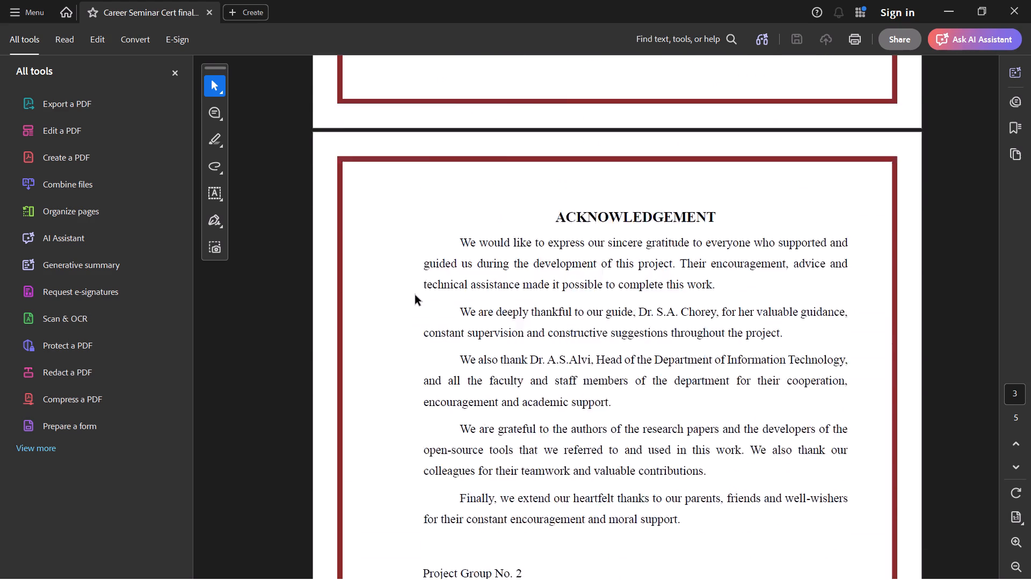
{"action": "scroll", "coordinate": [415, 295], "scroll_direction": "down", "scroll_amount": 5}
{"action": "scroll", "coordinate": [415, 295], "scroll_direction": "up", "scroll_amount": 3}
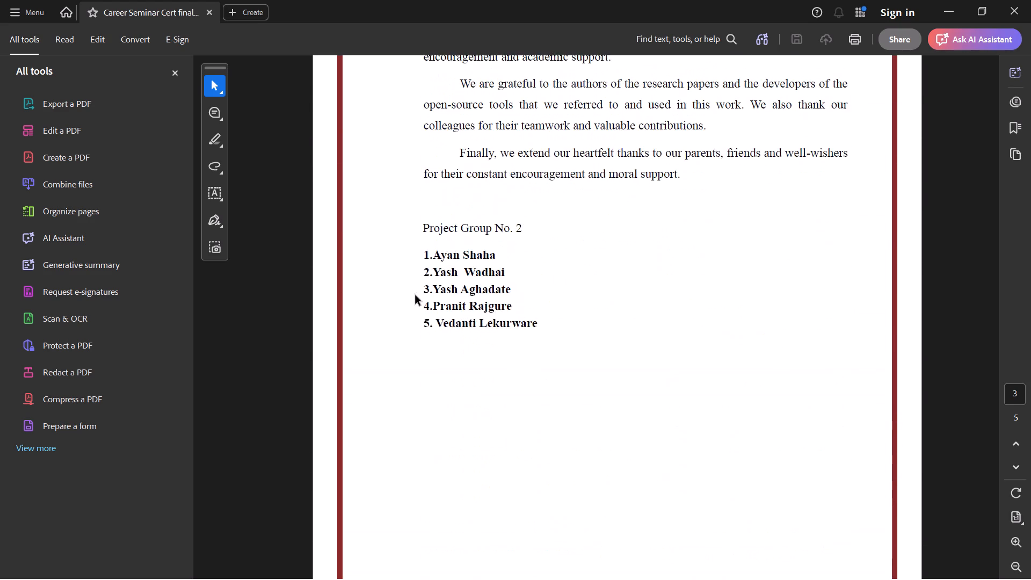
{"action": "scroll", "coordinate": [415, 295], "scroll_direction": "up", "scroll_amount": 1}
Check the project group number line on the PDF's acknowledgement page and close the PDF.
{"action": "left_click_drag", "start_coordinate": [420, 312], "coordinate": [502, 313]}
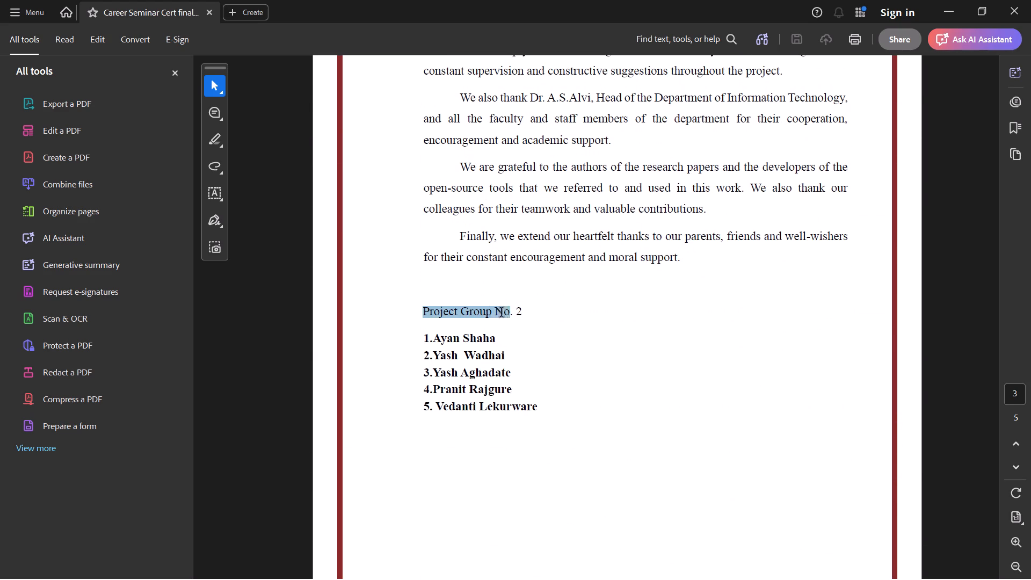
{"action": "left_click_drag", "start_coordinate": [502, 313], "coordinate": [522, 314]}
{"action": "left_click", "coordinate": [522, 314]}
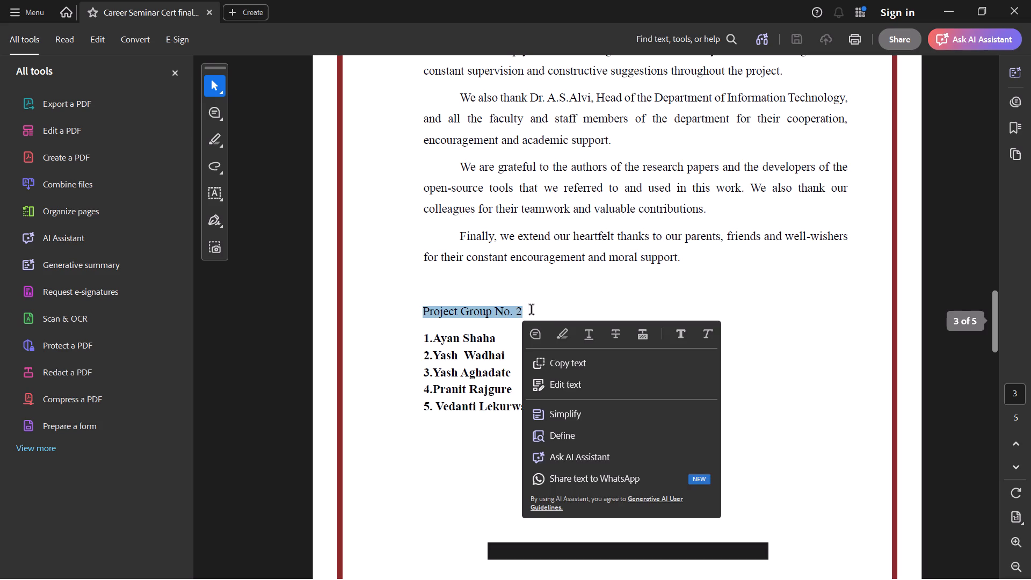
{"action": "left_click", "coordinate": [532, 310]}
{"action": "scroll", "coordinate": [532, 310], "scroll_direction": "down", "scroll_amount": 3}
{"action": "scroll", "coordinate": [532, 310], "scroll_direction": "up", "scroll_amount": 3}
{"action": "left_click", "coordinate": [1007, 0]}
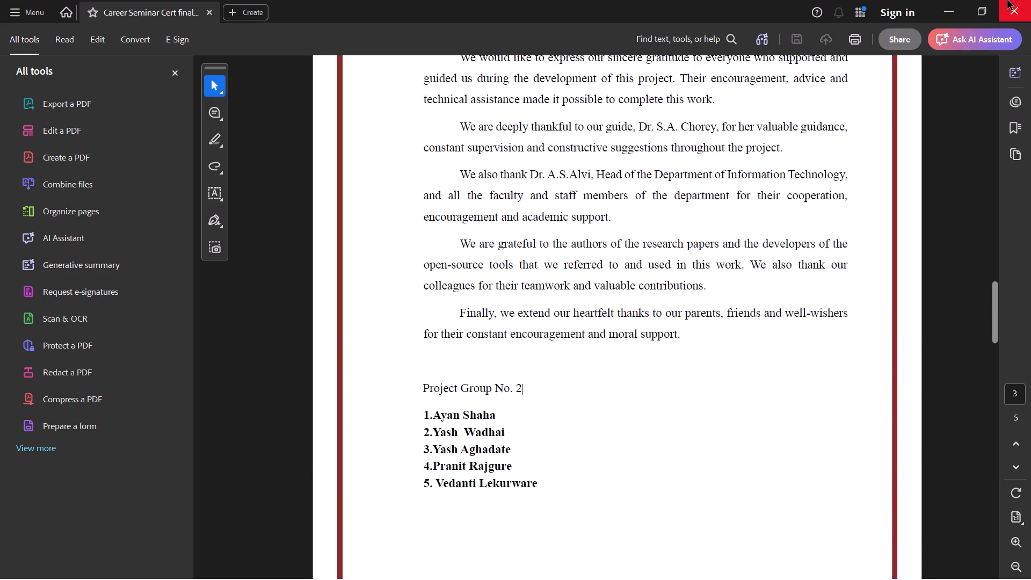
Delete the Career Seminar Cert final PDF from the Semina folder.
{"action": "left_click", "coordinate": [251, 75]}
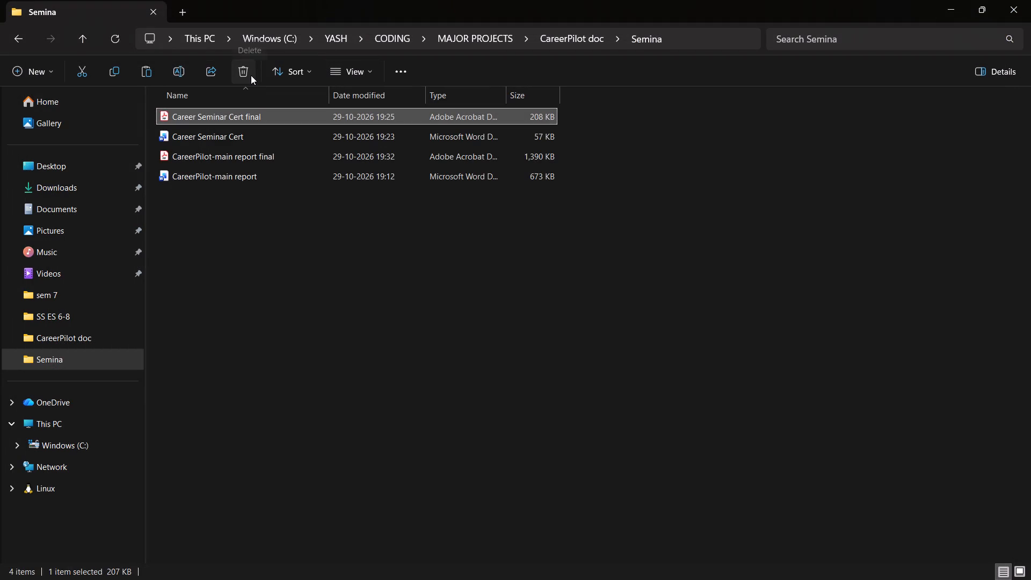
Open the Career Seminar Cert Word document from the Semina folder.
{"action": "double_click", "coordinate": [235, 112]}
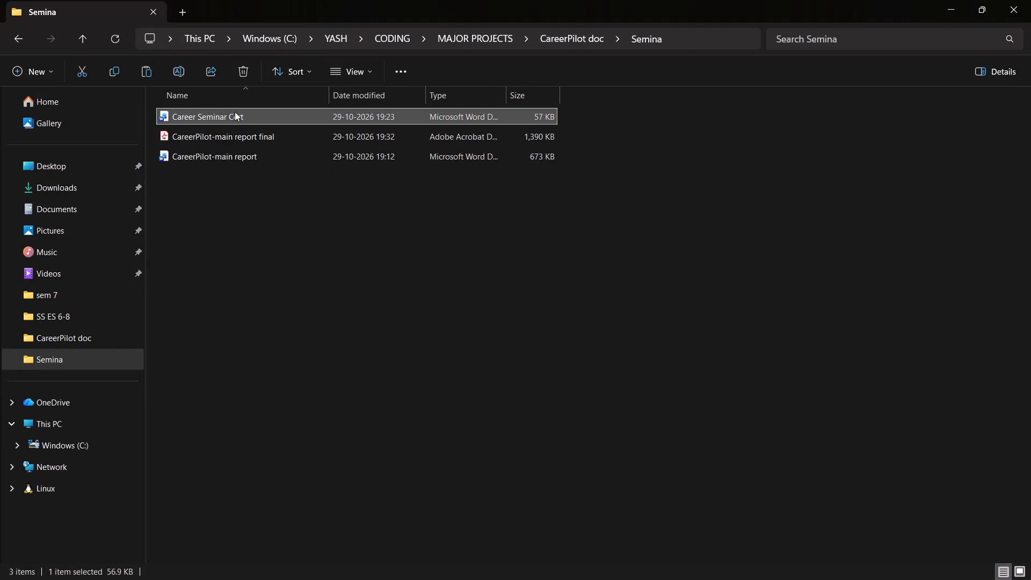
{"action": "double_click", "coordinate": [241, 115]}
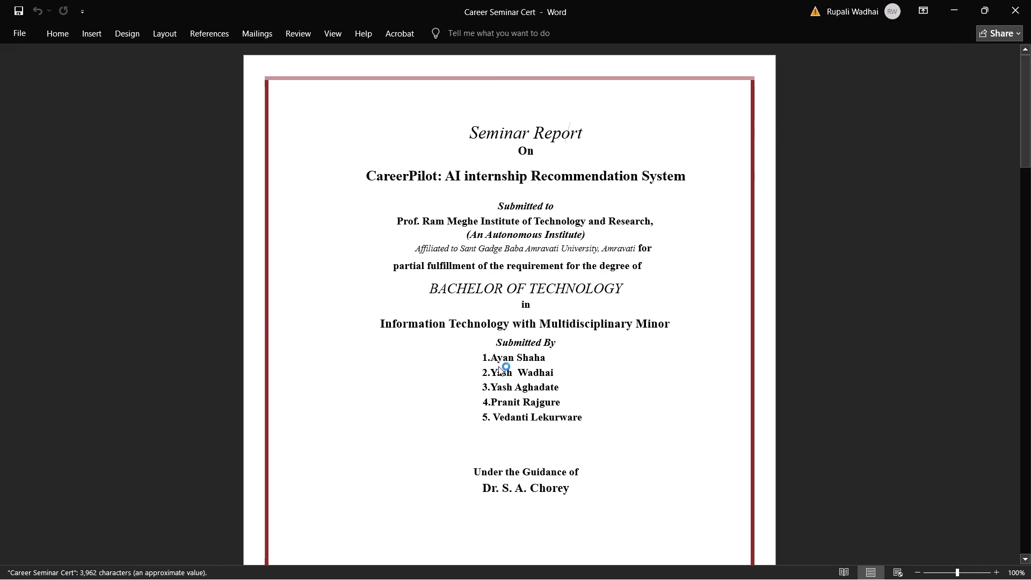
Set the project group number on the acknowledgement page to 14 and save the document.
{"action": "scroll", "coordinate": [498, 366], "scroll_direction": "down", "scroll_amount": 5}
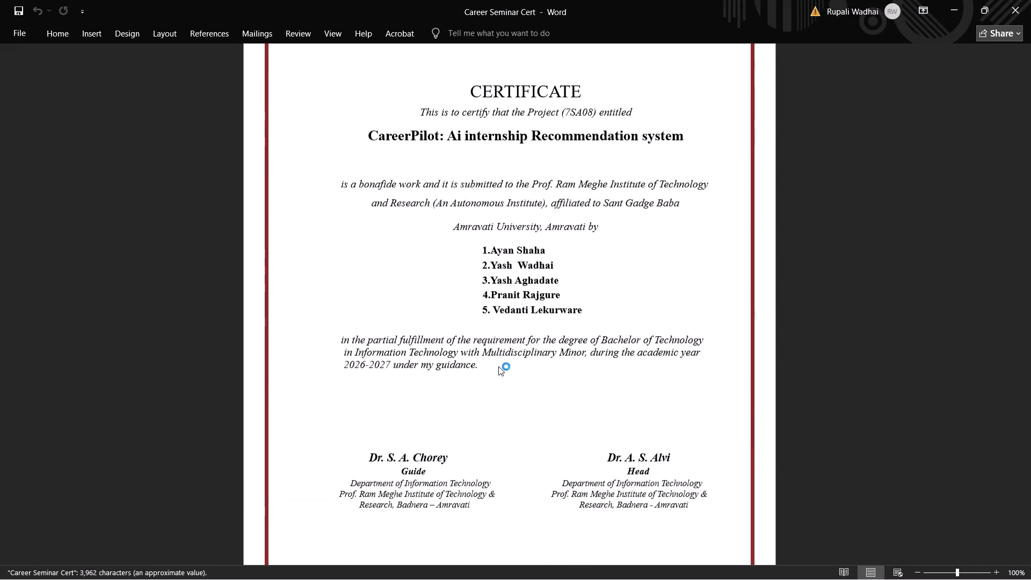
{"action": "scroll", "coordinate": [498, 366], "scroll_direction": "down", "scroll_amount": 5}
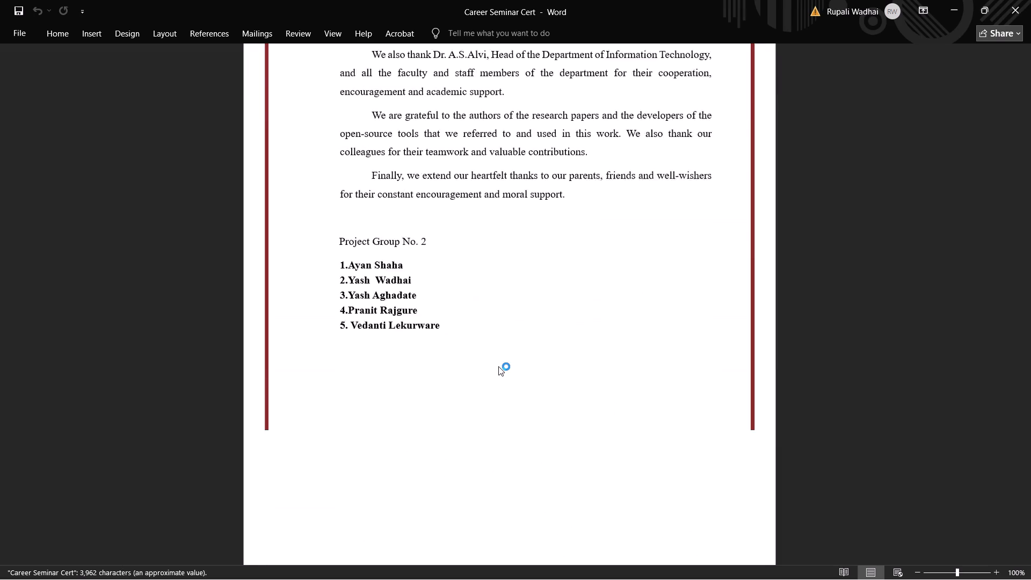
{"action": "scroll", "coordinate": [498, 366], "scroll_direction": "down", "scroll_amount": 1}
{"action": "left_click", "coordinate": [437, 201]}
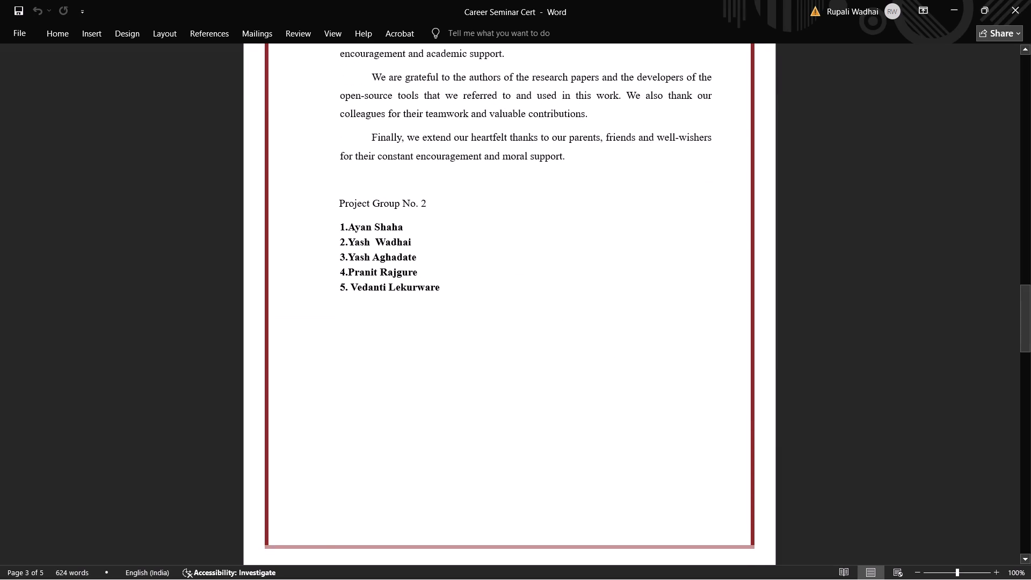
{"action": "key", "text": "Left"}
{"action": "key", "text": "BackSpace"}
{"action": "key", "text": "1"}
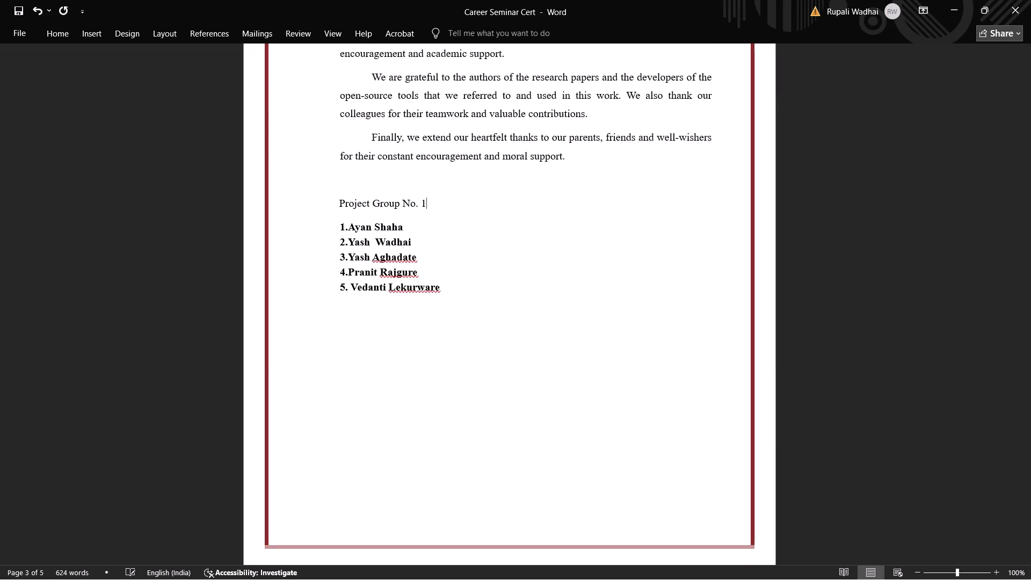
{"action": "key", "text": "4"}
{"action": "key", "text": "ctrl+s"}
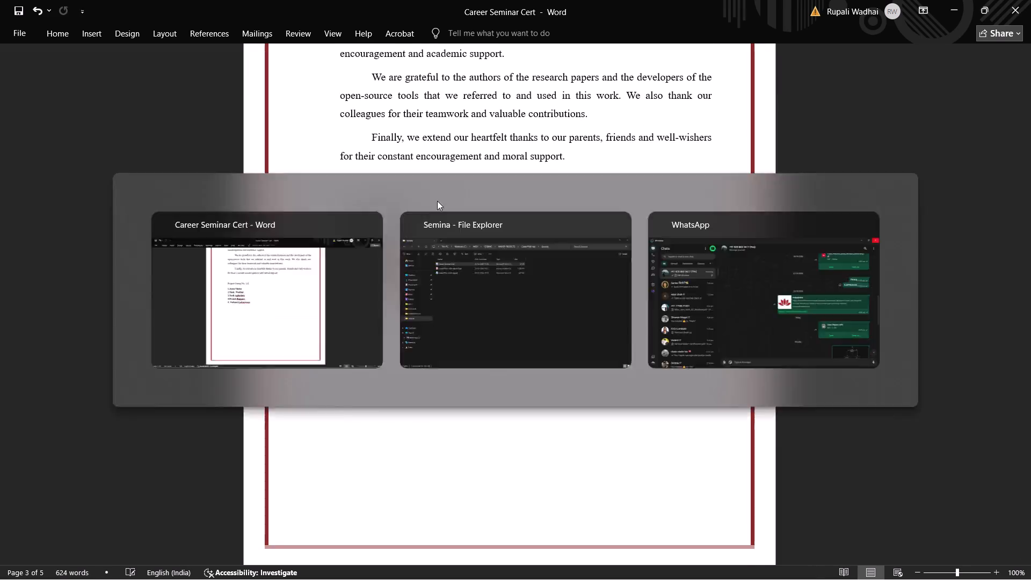
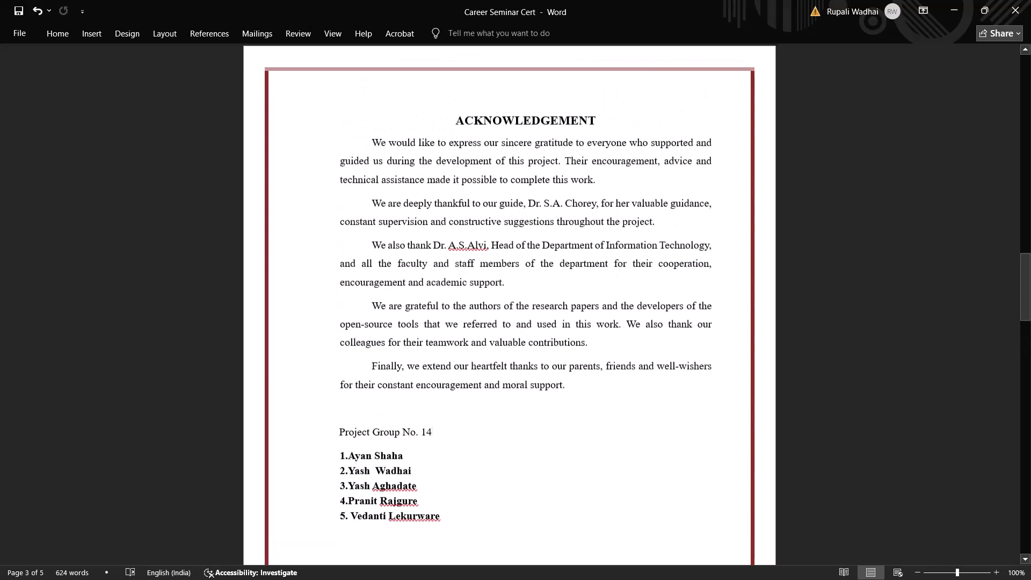
Save a PDF copy of the document in the Semina folder as Career Seminar Cert final.
{"action": "scroll", "coordinate": [426, 271], "scroll_direction": "down", "scroll_amount": 1}
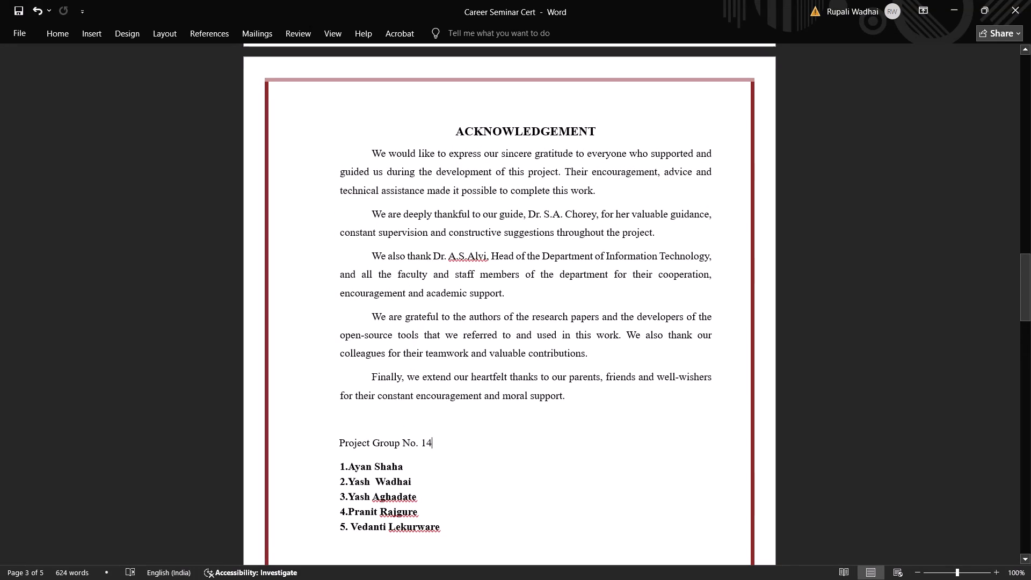
{"action": "scroll", "coordinate": [426, 271], "scroll_direction": "down", "scroll_amount": 1}
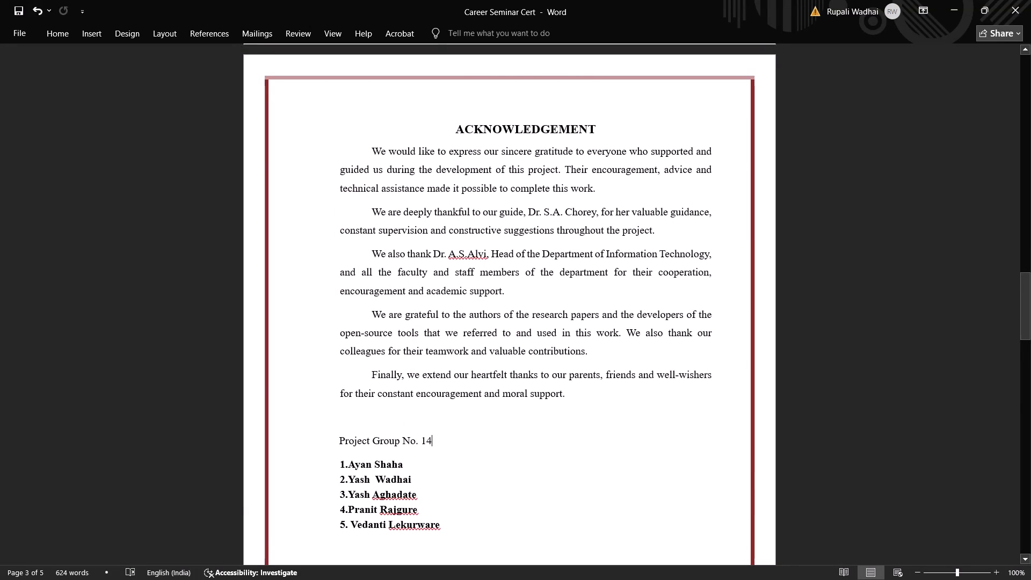
{"action": "scroll", "coordinate": [426, 271], "scroll_direction": "down", "scroll_amount": 6}
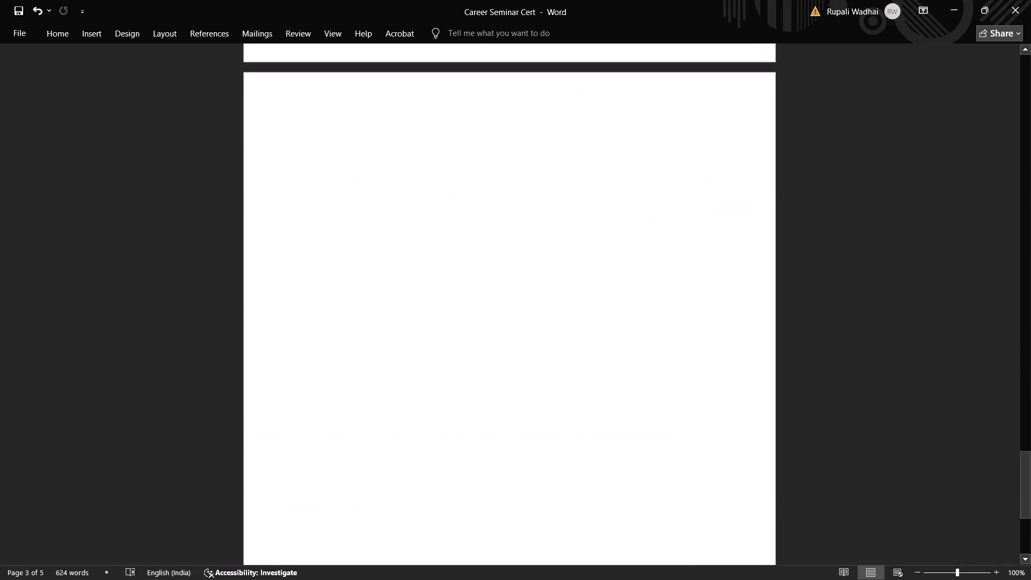
{"action": "scroll", "coordinate": [426, 271], "scroll_direction": "down", "scroll_amount": 1}
{"action": "left_click", "coordinate": [17, 32]}
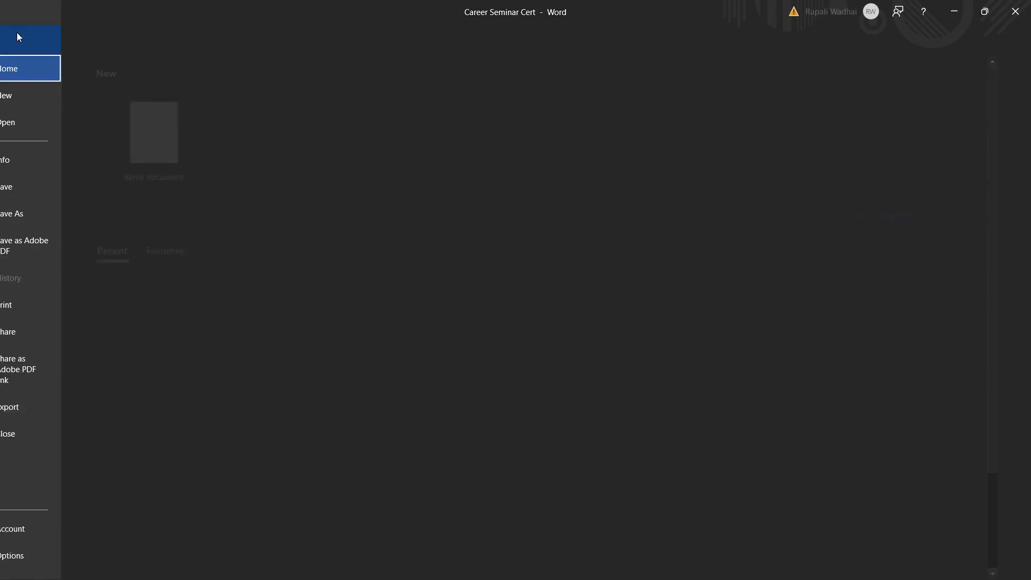
{"action": "left_click", "coordinate": [50, 205]}
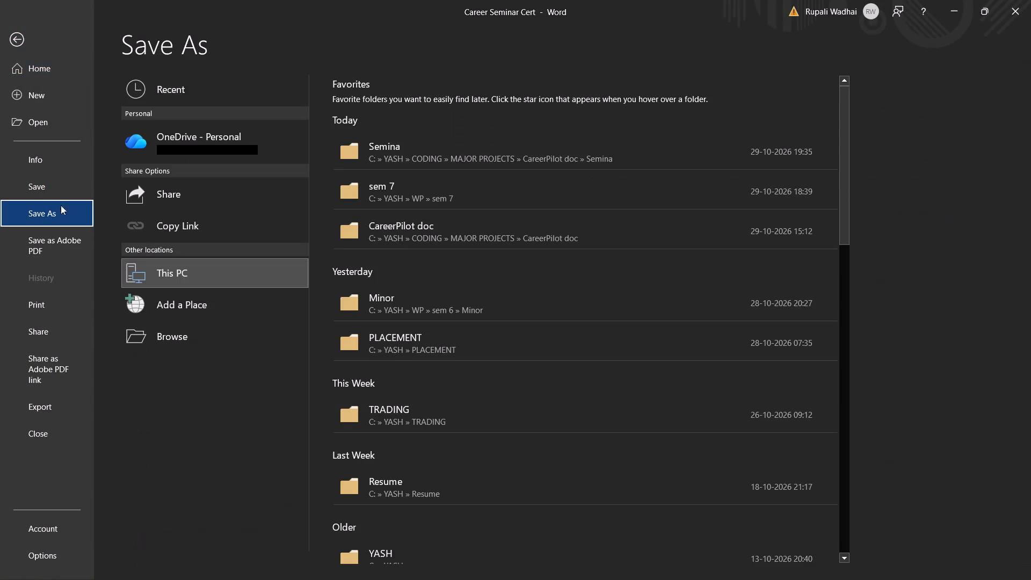
{"action": "double_click", "coordinate": [377, 150]}
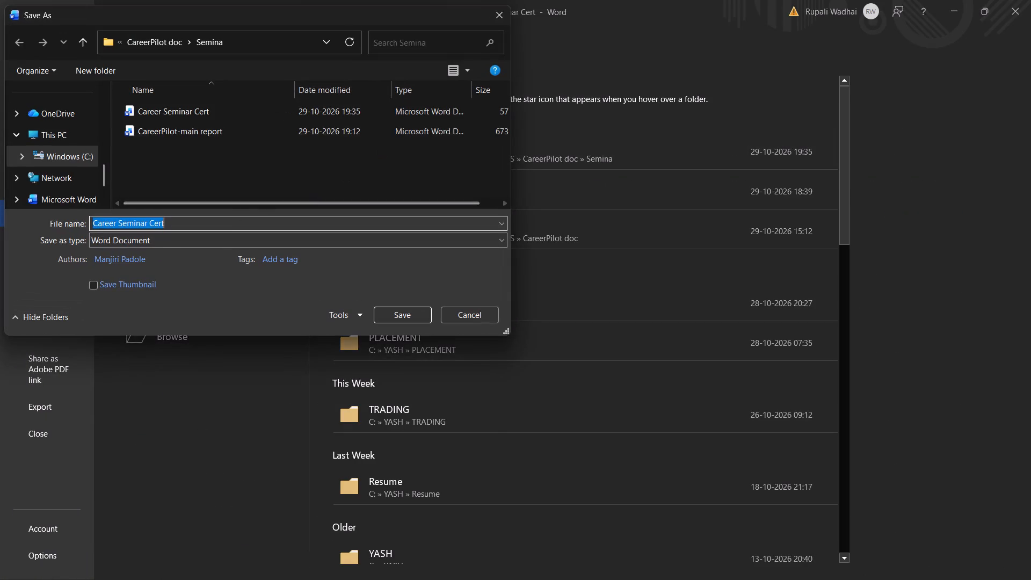
{"action": "left_click", "coordinate": [208, 228]}
{"action": "key", "text": "space"}
{"action": "type", "text": "final"}
{"action": "left_click", "coordinate": [186, 237]}
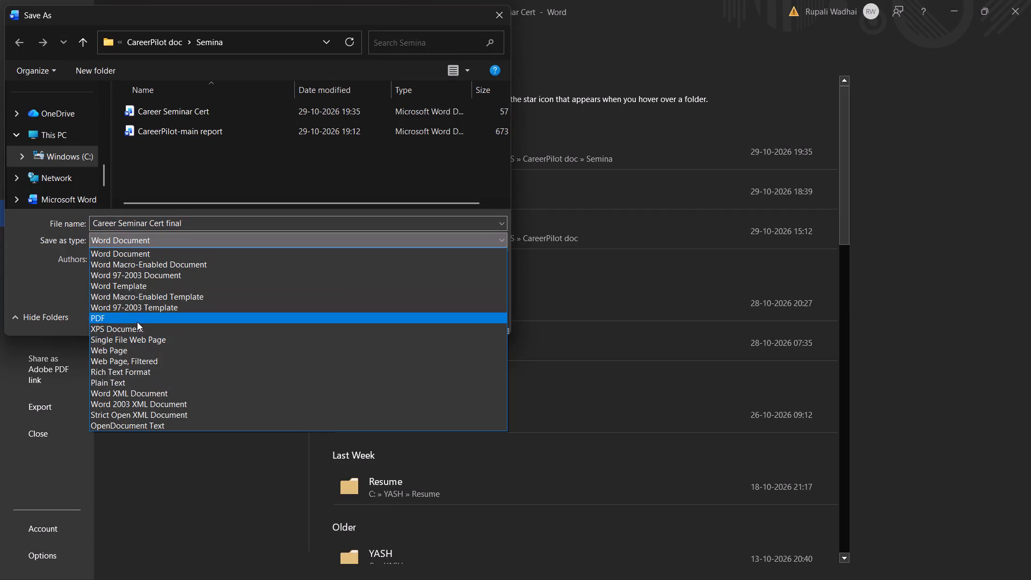
{"action": "left_click", "coordinate": [137, 320]}
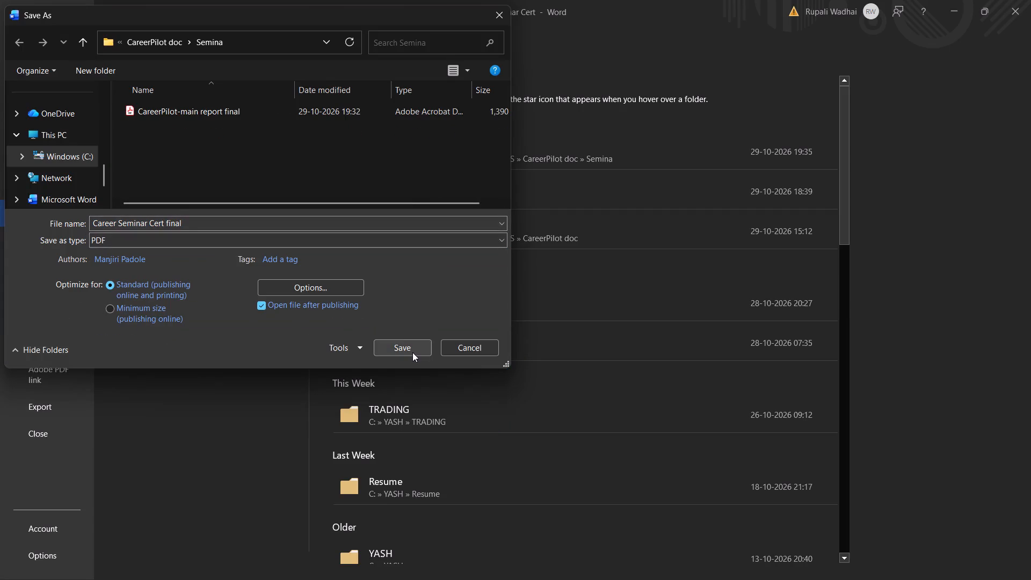
{"action": "left_click", "coordinate": [412, 352]}
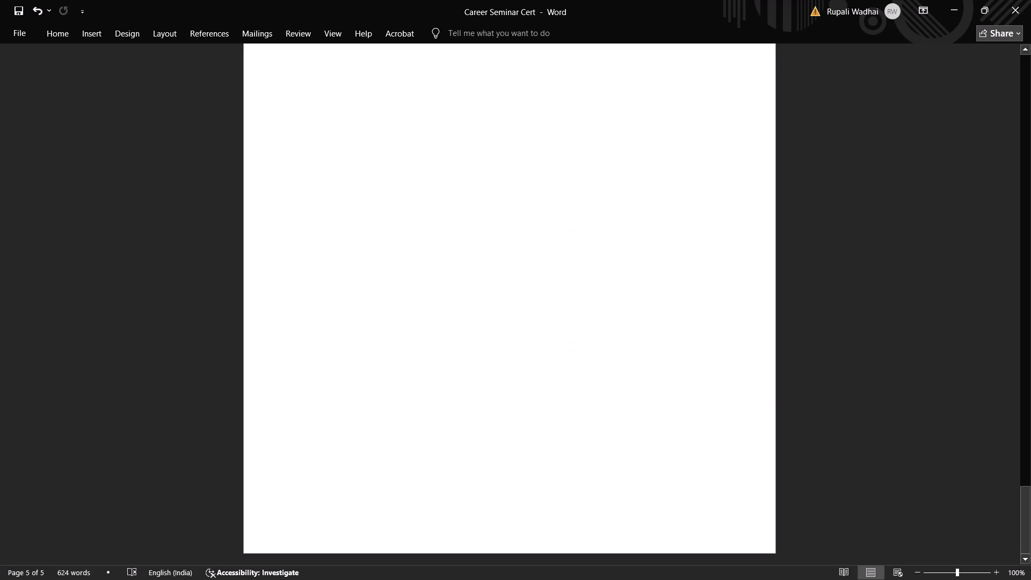
Save the Career Seminar Cert Word document and close it.
{"action": "left_click", "coordinate": [519, 305]}
{"action": "key", "text": "ctrl+s"}
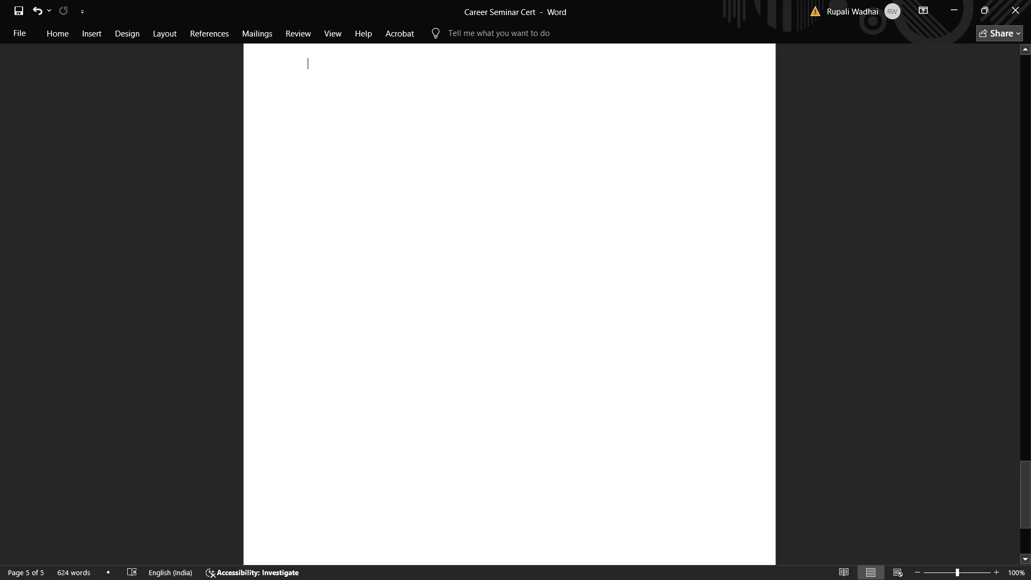
{"action": "scroll", "coordinate": [529, 300], "scroll_direction": "up", "scroll_amount": 2}
{"action": "left_click", "coordinate": [1030, 0]}
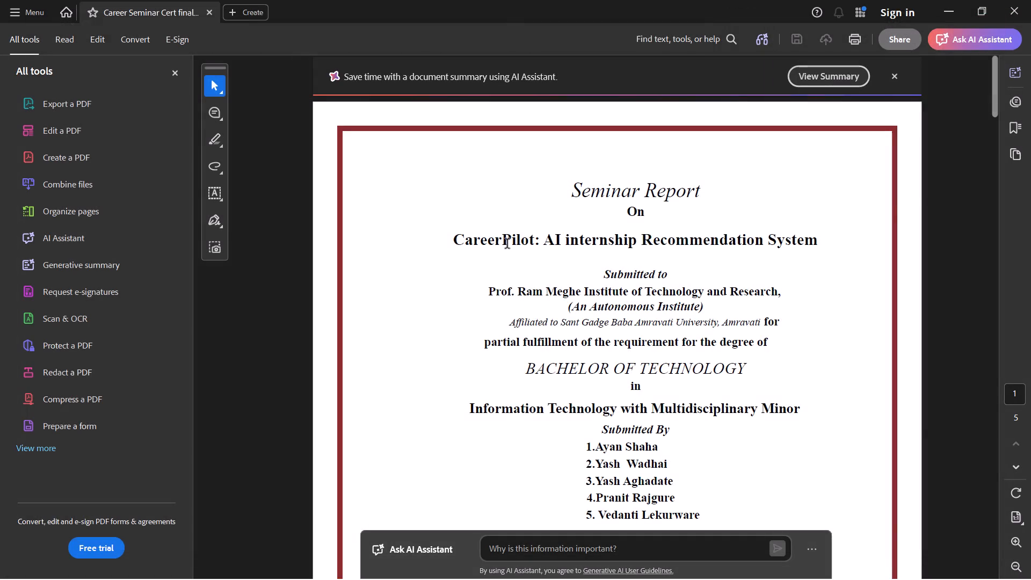
Review the pages of the new Career Seminar Cert final PDF, starting from the title page.
{"action": "scroll", "coordinate": [589, 293], "scroll_direction": "down", "scroll_amount": 2}
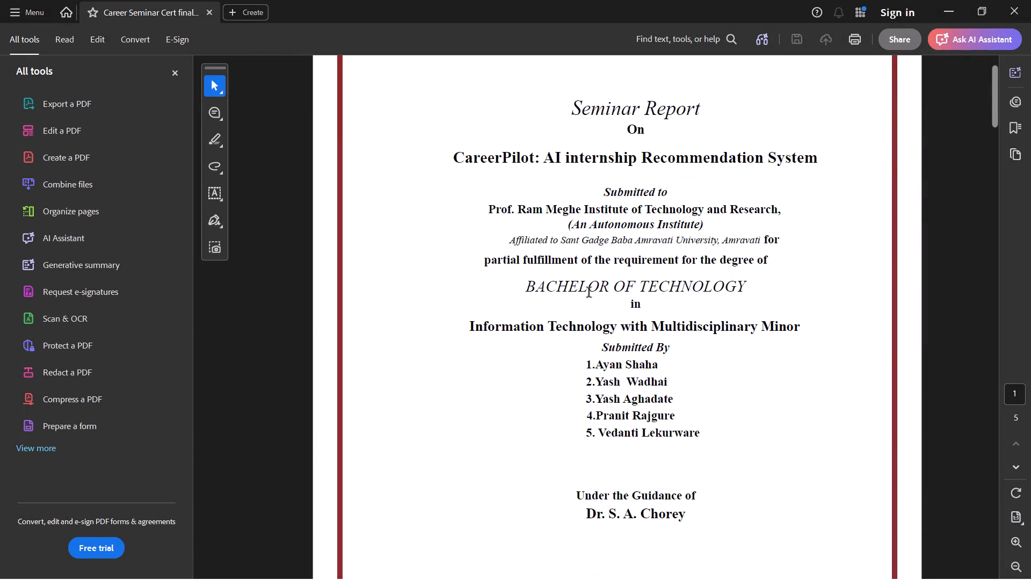
Check the title page and certificate page of the seminar PDF, including the list of student names and the signatories.
{"action": "scroll", "coordinate": [589, 293], "scroll_direction": "down", "scroll_amount": 1}
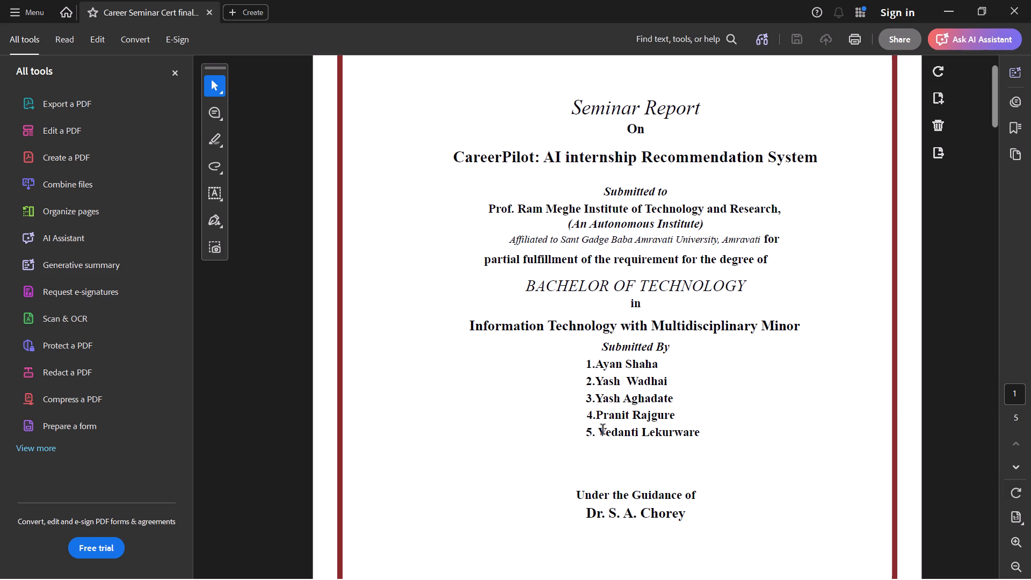
{"action": "scroll", "coordinate": [725, 417], "scroll_direction": "down", "scroll_amount": 4}
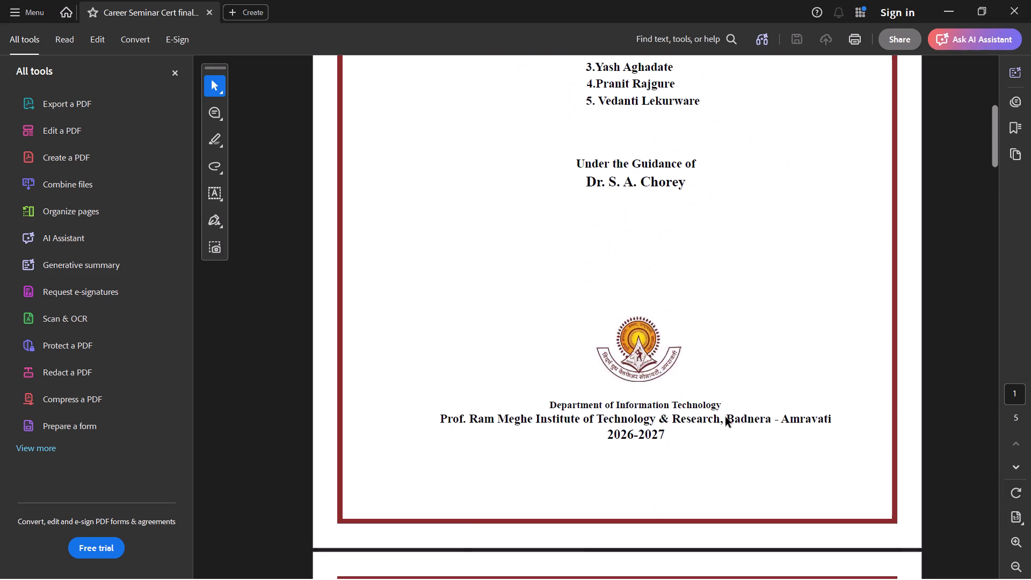
{"action": "scroll", "coordinate": [725, 417], "scroll_direction": "down", "scroll_amount": 5}
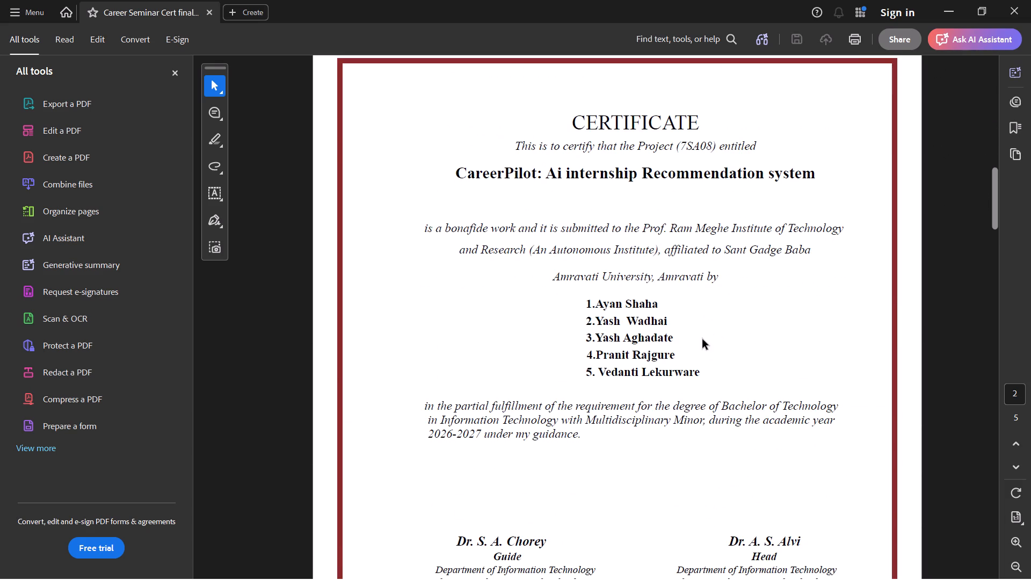
{"action": "left_click_drag", "start_coordinate": [697, 371], "coordinate": [585, 314]}
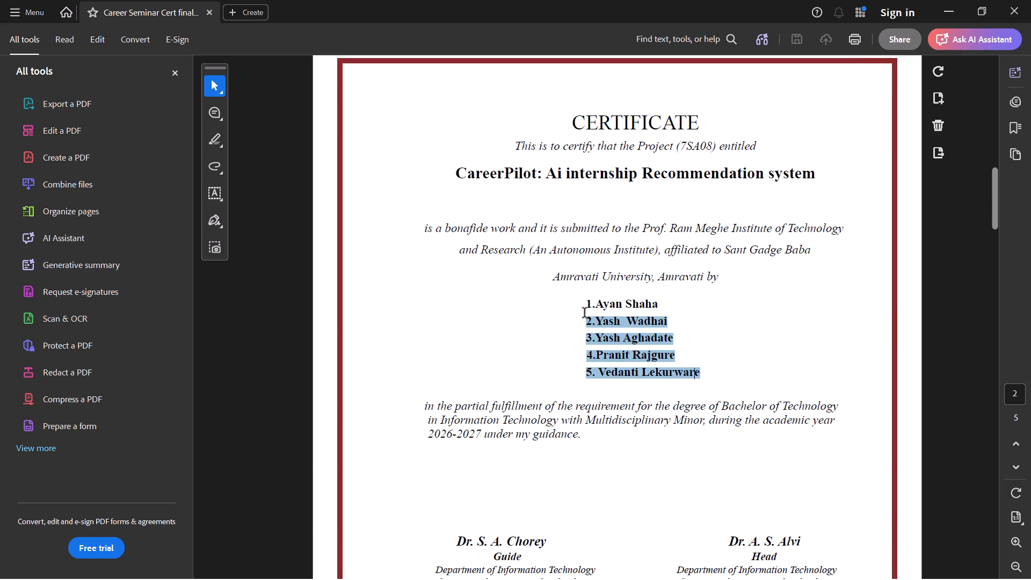
{"action": "left_click", "coordinate": [522, 396]}
{"action": "scroll", "coordinate": [522, 396], "scroll_direction": "down", "scroll_amount": 4}
{"action": "scroll", "coordinate": [522, 396], "scroll_direction": "up", "scroll_amount": 1}
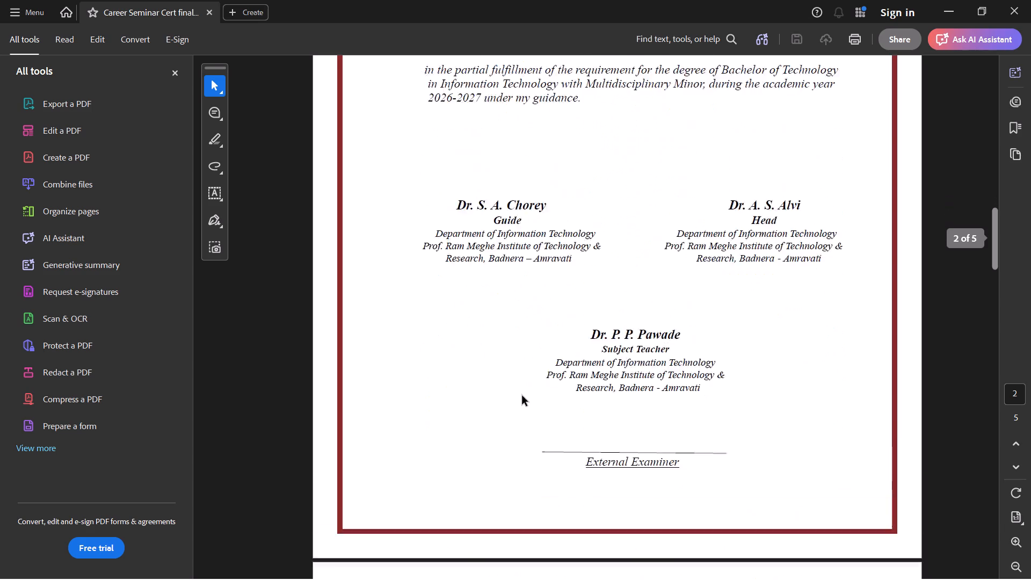
{"action": "scroll", "coordinate": [522, 396], "scroll_direction": "up", "scroll_amount": 1}
Check the acknowledgement page with its project group number, the abstract page and the end of the seminar PDF.
{"action": "scroll", "coordinate": [524, 324], "scroll_direction": "down", "scroll_amount": 6}
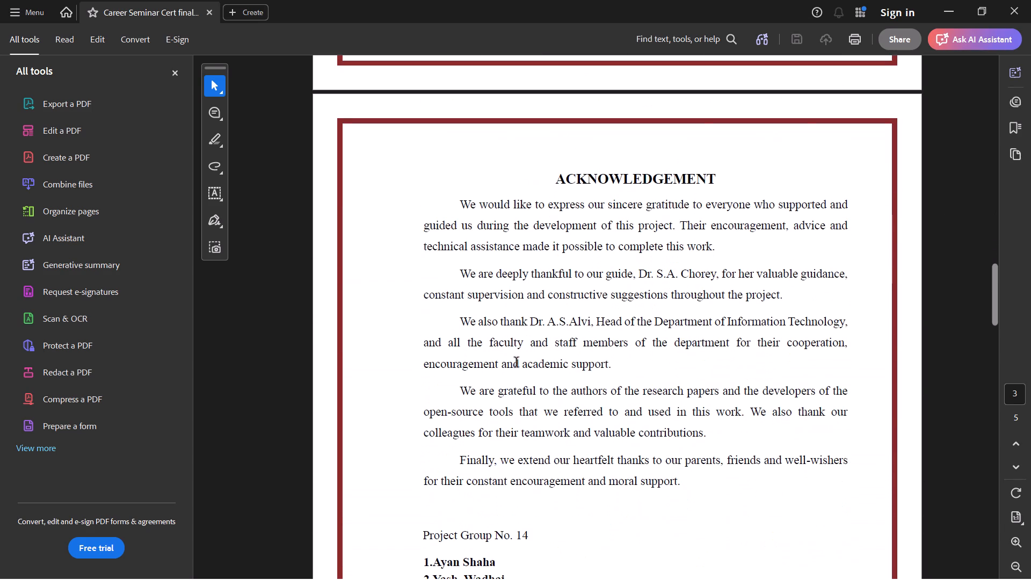
{"action": "scroll", "coordinate": [517, 363], "scroll_direction": "down", "scroll_amount": 3}
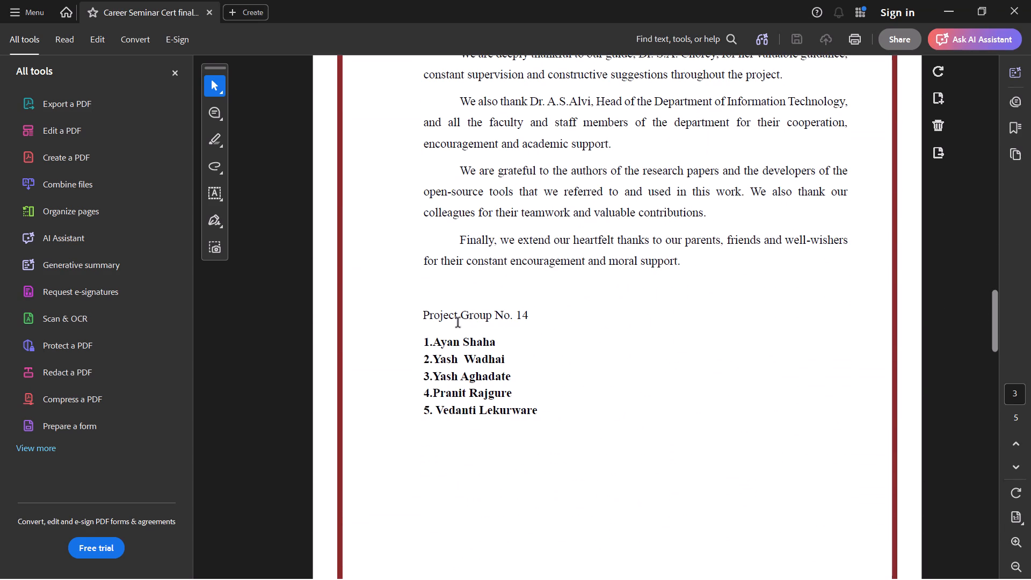
{"action": "scroll", "coordinate": [614, 346], "scroll_direction": "down", "scroll_amount": 14}
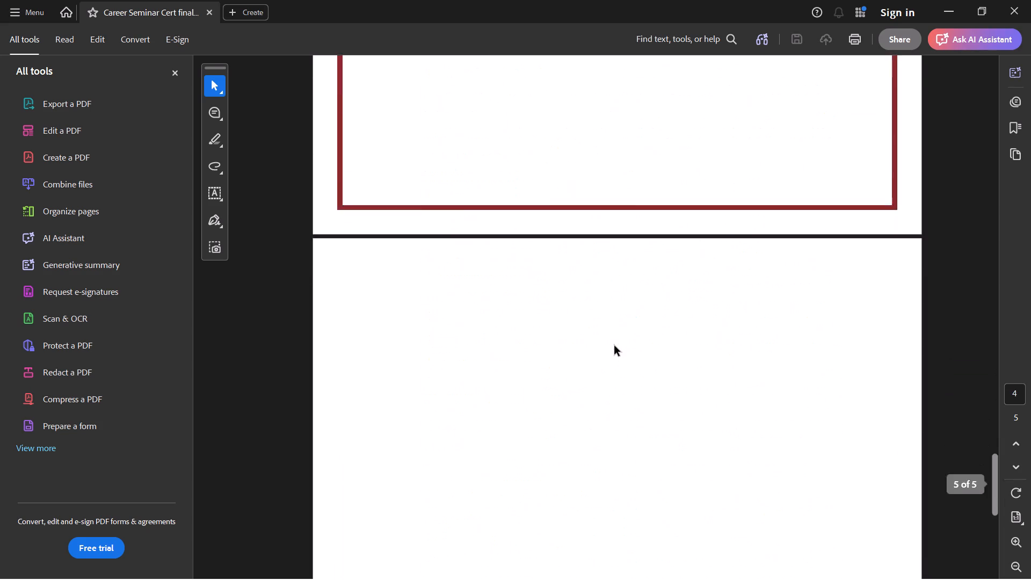
{"action": "scroll", "coordinate": [614, 346], "scroll_direction": "down", "scroll_amount": 2}
{"action": "scroll", "coordinate": [614, 346], "scroll_direction": "up", "scroll_amount": 9}
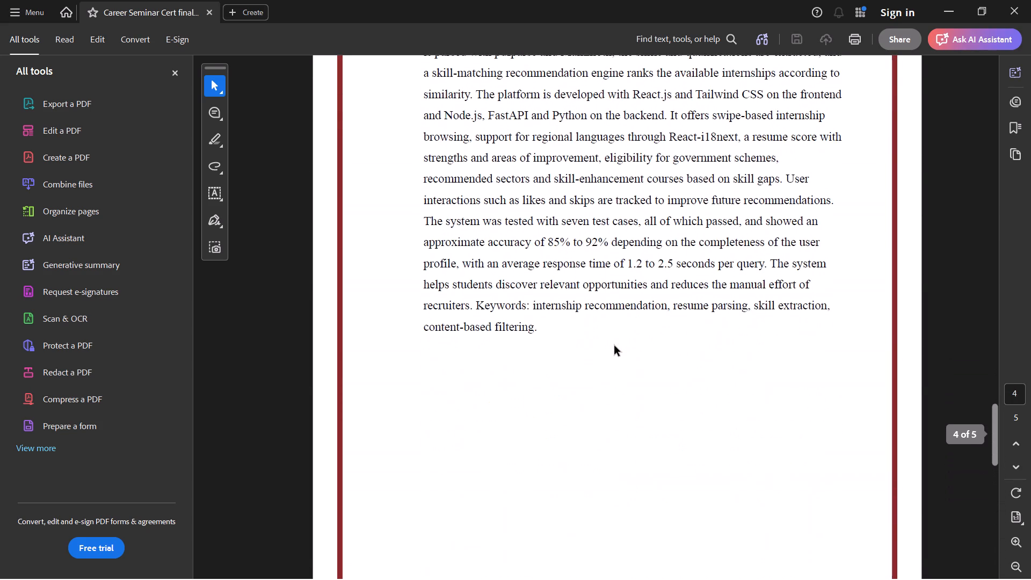
{"action": "scroll", "coordinate": [614, 346], "scroll_direction": "up", "scroll_amount": 2}
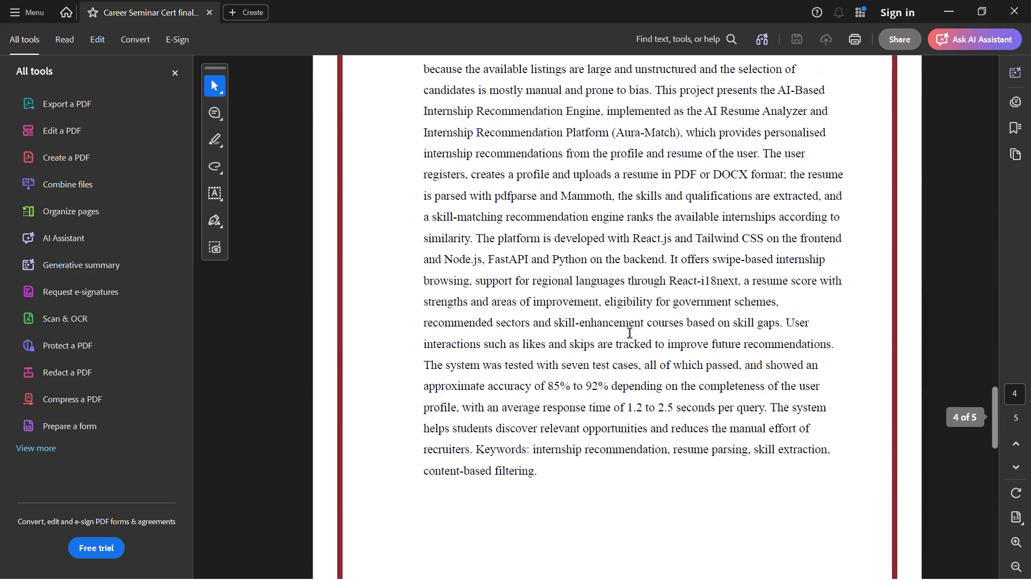
{"action": "scroll", "coordinate": [630, 334], "scroll_direction": "up", "scroll_amount": 2}
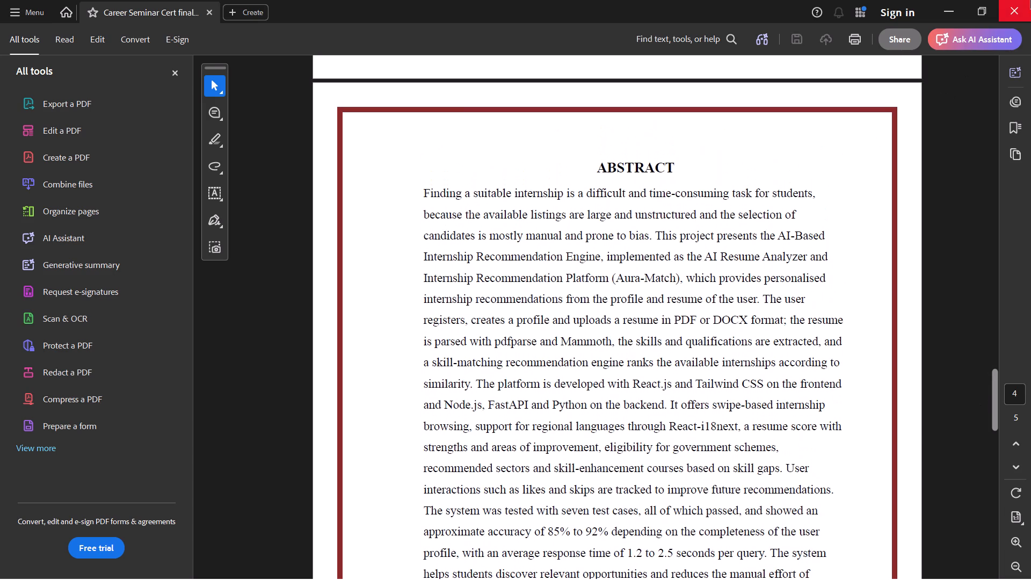
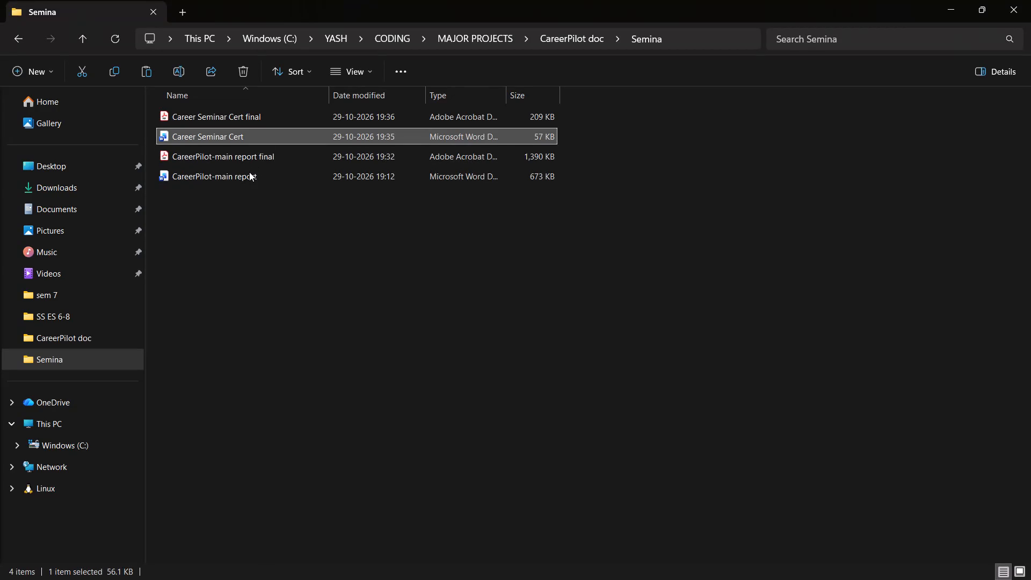
Open the CareerPilot-main report Word document from the Semina folder.
{"action": "double_click", "coordinate": [249, 172]}
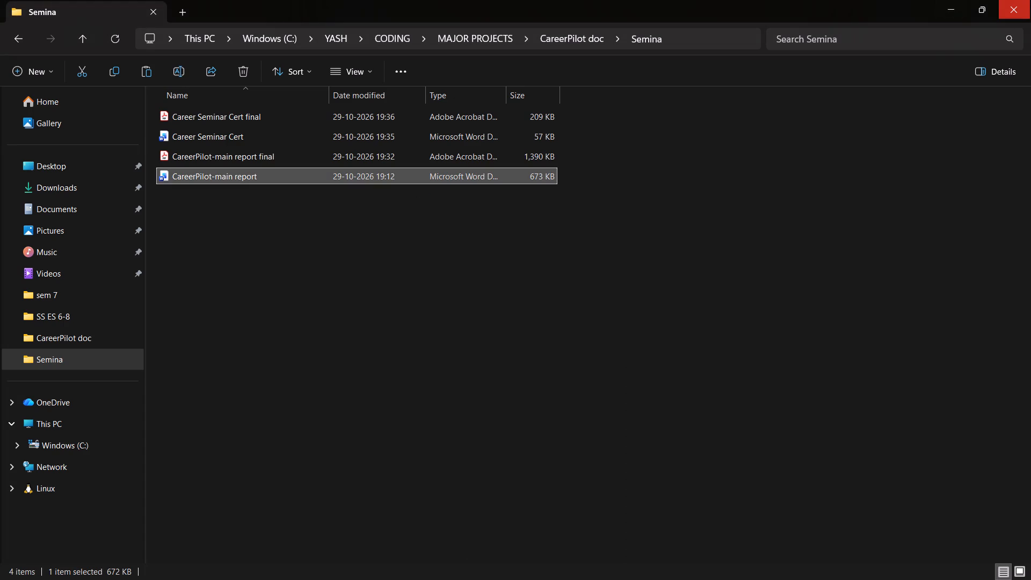
Close the Semina folder window to return to the CareerPilot-main report document.
{"action": "left_click", "coordinate": [1030, 0]}
Review the CareerPilot-main report from its opening pages through the abstract, table of contents and Chapter 1 Introduction sections.
{"action": "scroll", "coordinate": [633, 224], "scroll_direction": "up", "scroll_amount": 2}
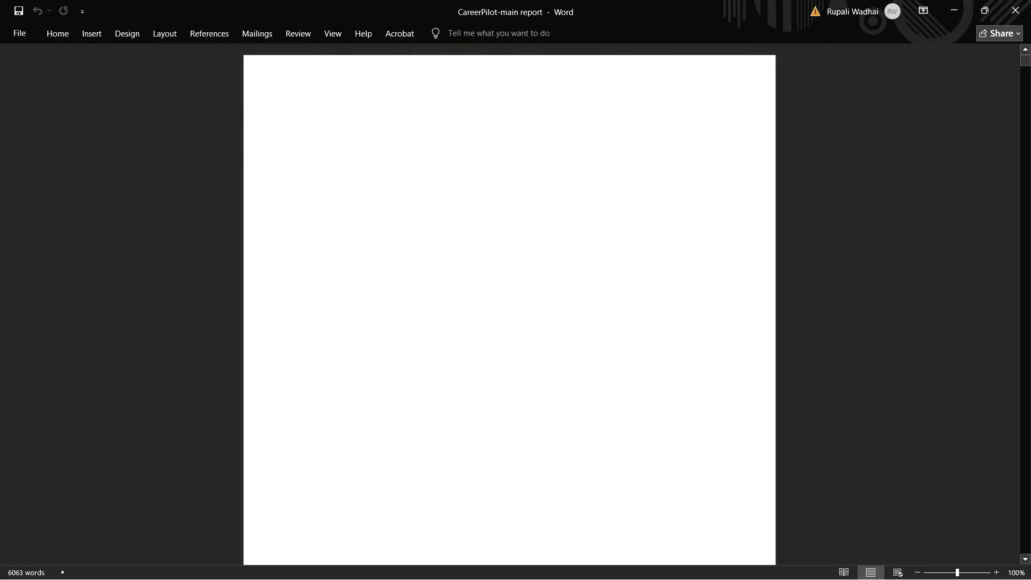
{"action": "scroll", "coordinate": [633, 224], "scroll_direction": "up", "scroll_amount": 1}
{"action": "scroll", "coordinate": [633, 224], "scroll_direction": "down", "scroll_amount": 10}
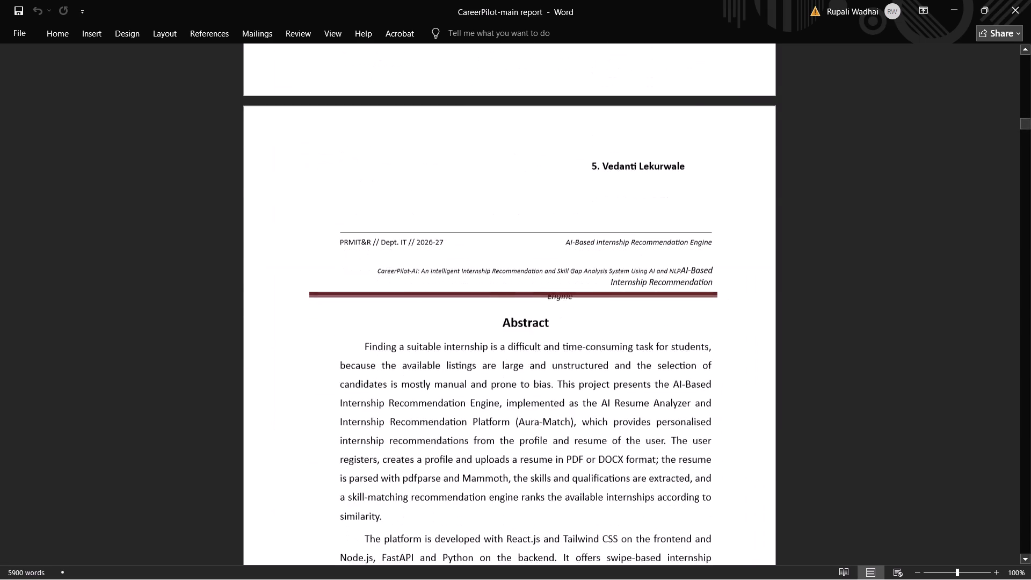
{"action": "scroll", "coordinate": [633, 224], "scroll_direction": "down", "scroll_amount": 7}
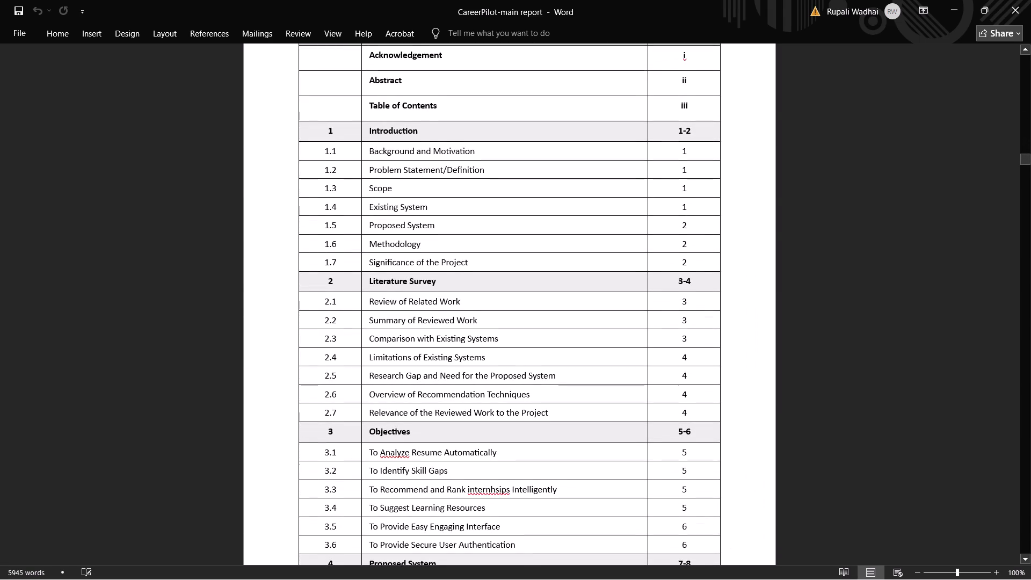
{"action": "scroll", "coordinate": [633, 224], "scroll_direction": "down", "scroll_amount": 2}
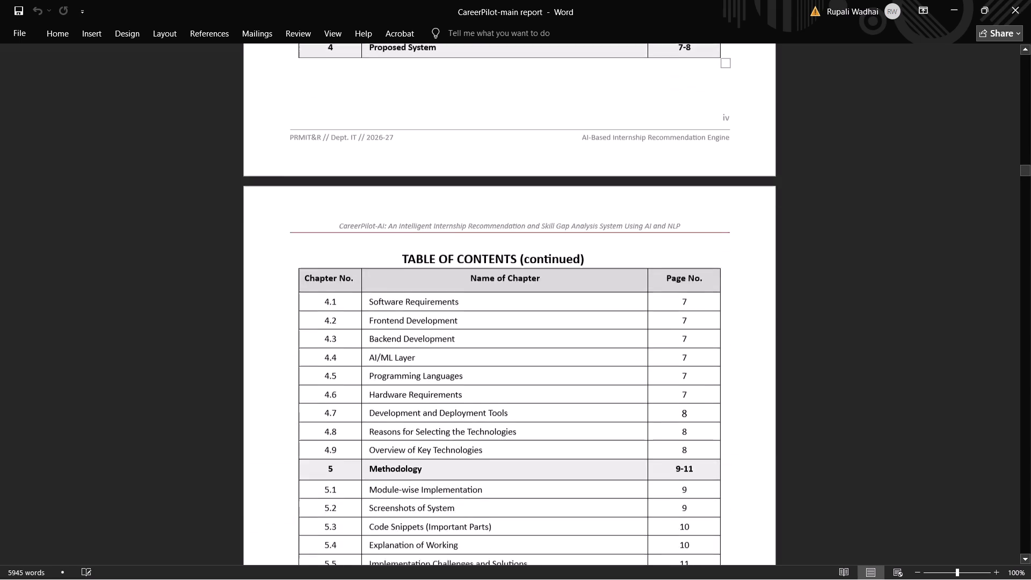
{"action": "scroll", "coordinate": [633, 224], "scroll_direction": "down", "scroll_amount": 8}
{"action": "scroll", "coordinate": [633, 224], "scroll_direction": "up", "scroll_amount": 1}
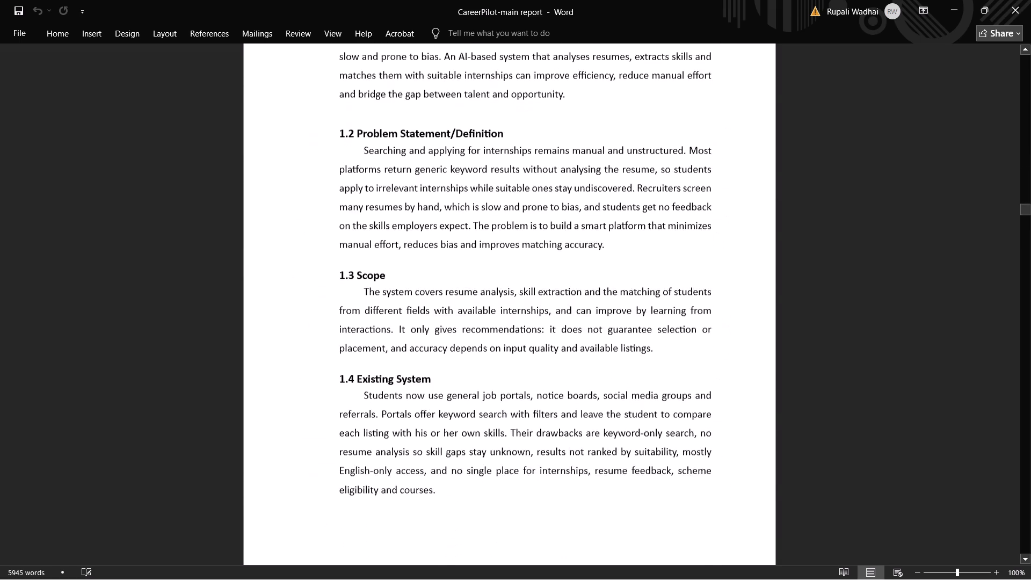
{"action": "scroll", "coordinate": [633, 224], "scroll_direction": "up", "scroll_amount": 2}
{"action": "scroll", "coordinate": [633, 224], "scroll_direction": "down", "scroll_amount": 1}
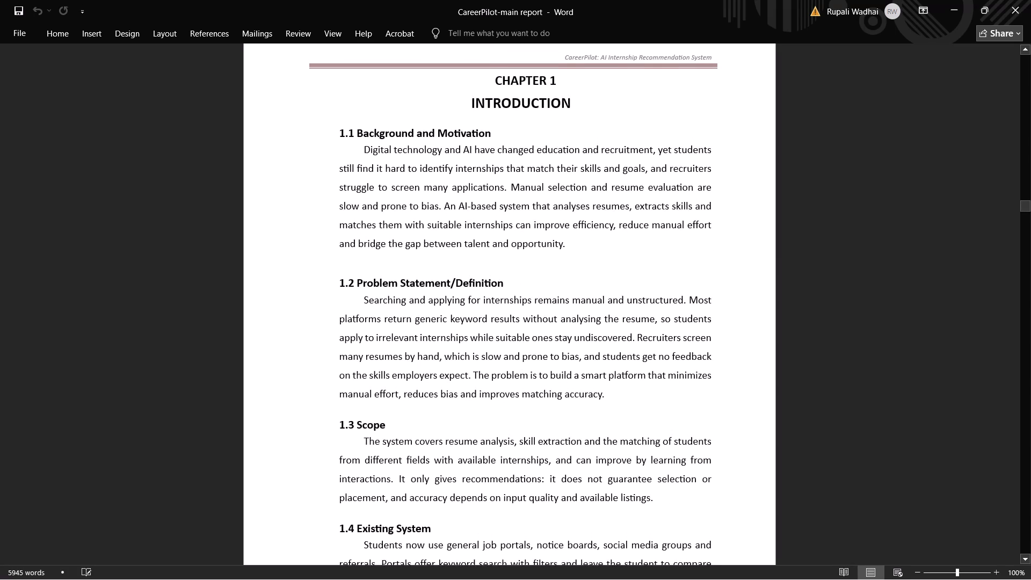
{"action": "scroll", "coordinate": [633, 224], "scroll_direction": "down", "scroll_amount": 3}
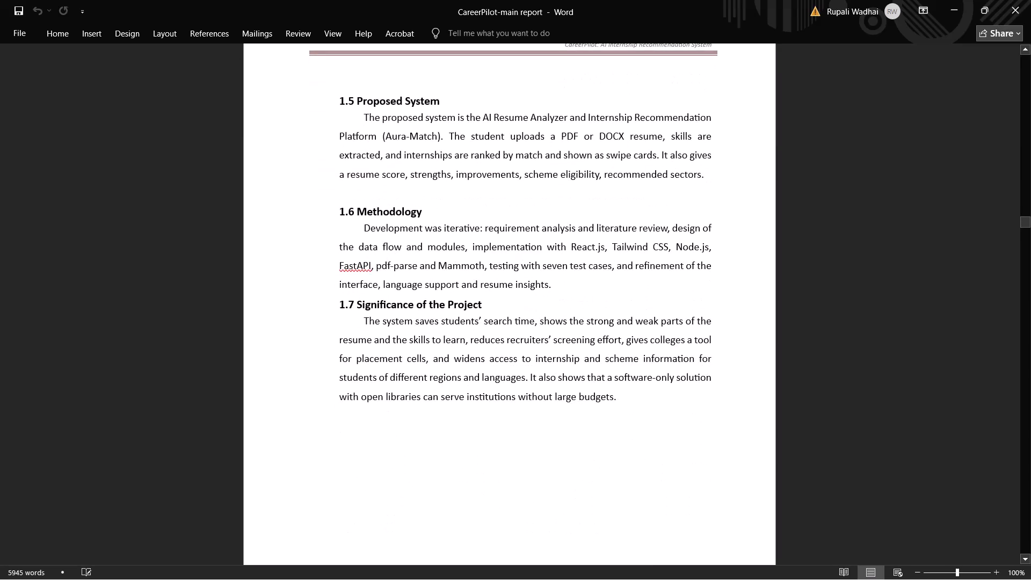
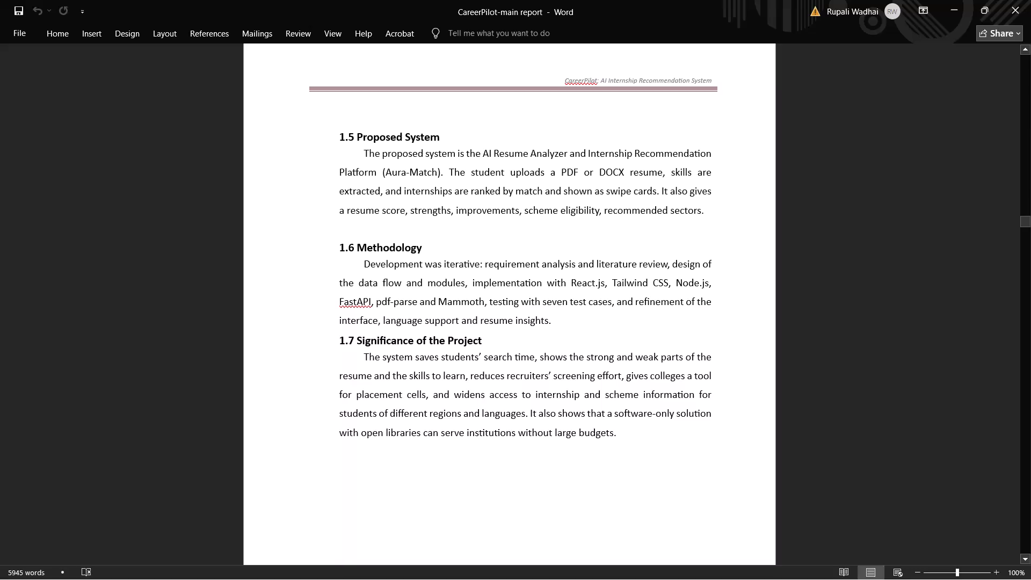
Delete the entire 1.6 Methodology section, heading and paragraph, from Chapter 1 of the report.
{"action": "left_click_drag", "start_coordinate": [560, 321], "coordinate": [395, 285]}
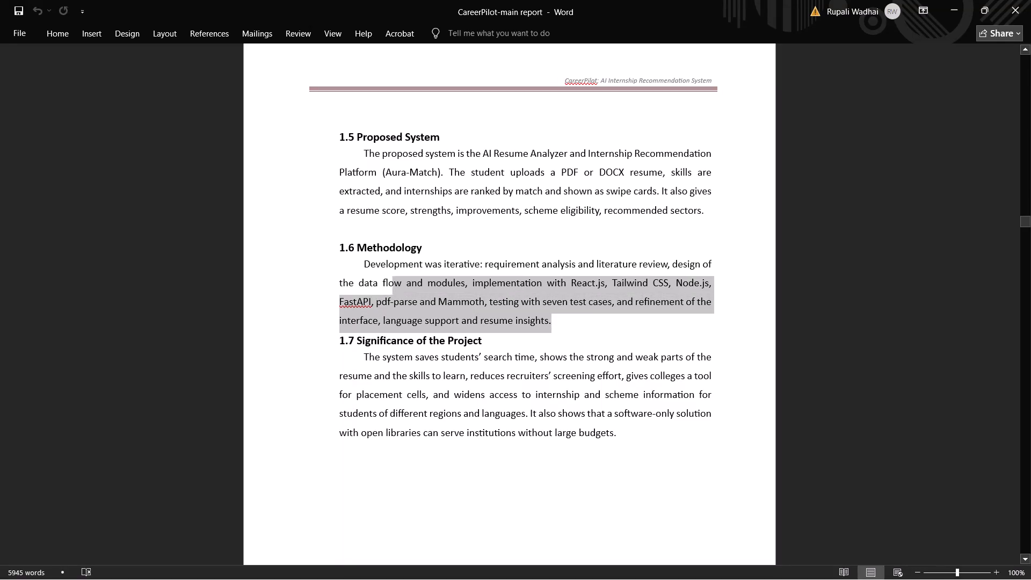
{"action": "left_click_drag", "start_coordinate": [395, 285], "coordinate": [329, 246]}
{"action": "key", "text": "BackSpace"}
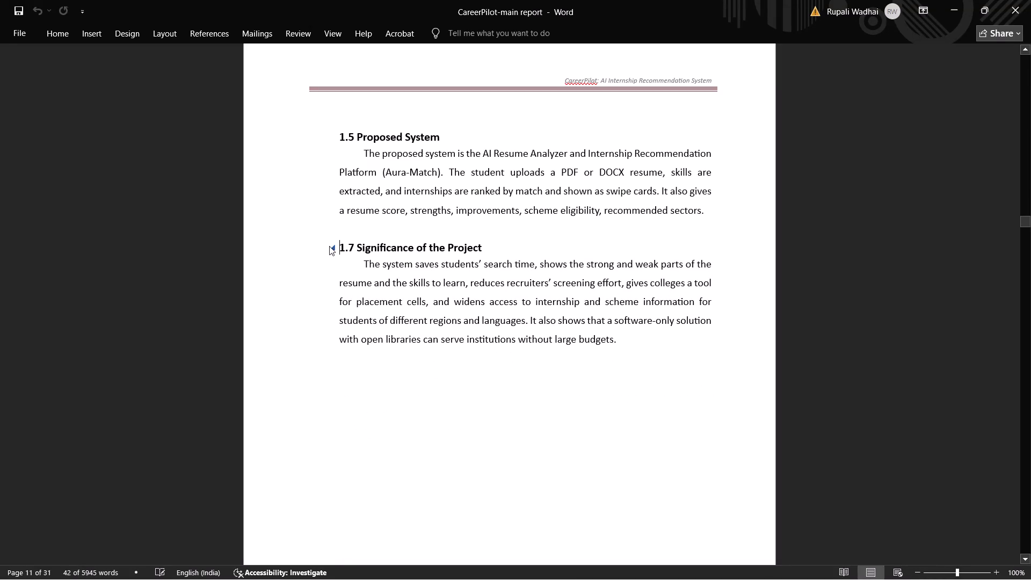
Renumber the Significance of the Project section heading in Chapter 1 as 1.6.
{"action": "left_click", "coordinate": [353, 244]}
{"action": "key", "text": "BackSpace"}
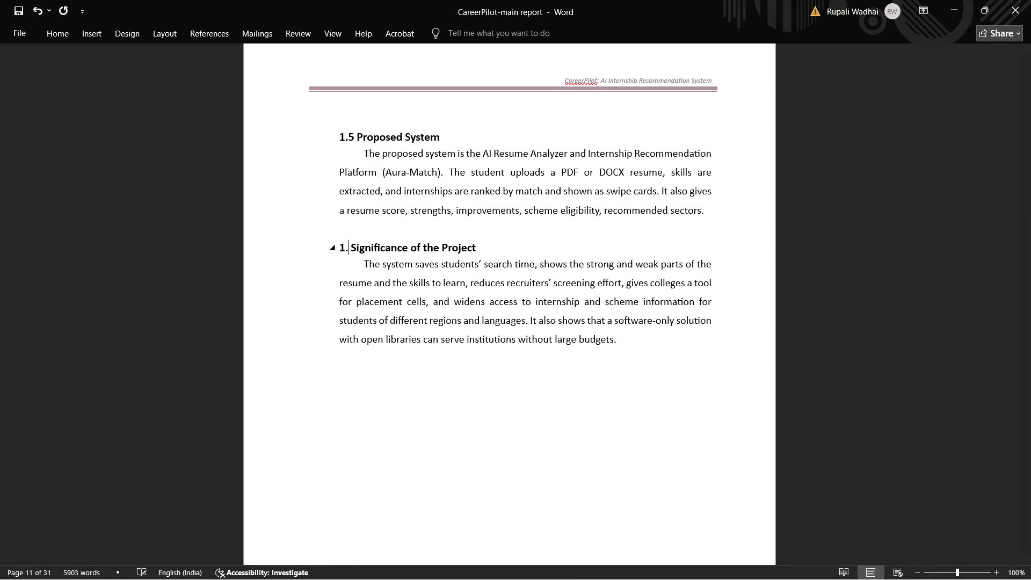
{"action": "key", "text": "6"}
Delete the entire 1.6 Methodology row from the table of contents.
{"action": "scroll", "coordinate": [353, 244], "scroll_direction": "up", "scroll_amount": 7}
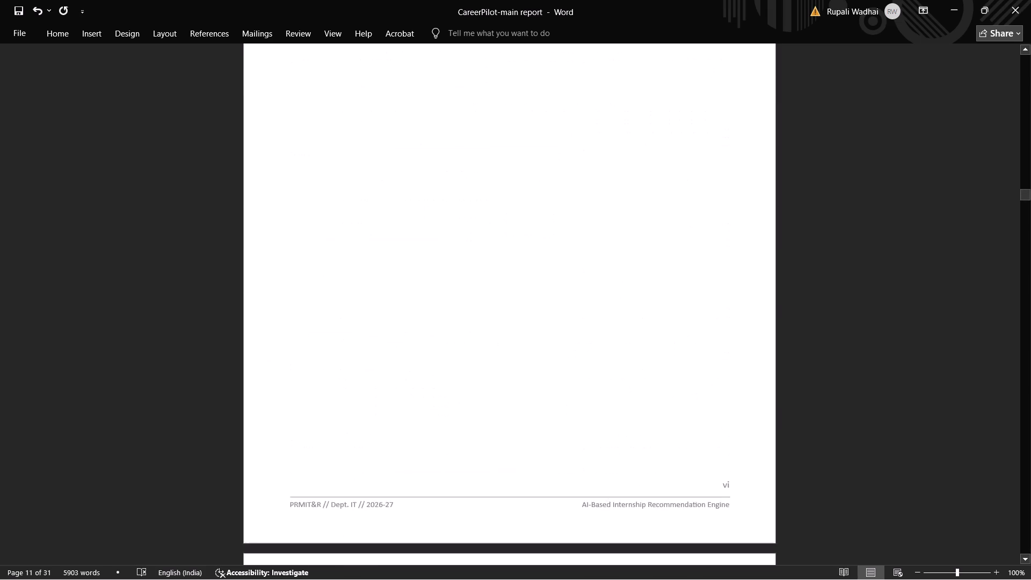
{"action": "scroll", "coordinate": [353, 244], "scroll_direction": "up", "scroll_amount": 3}
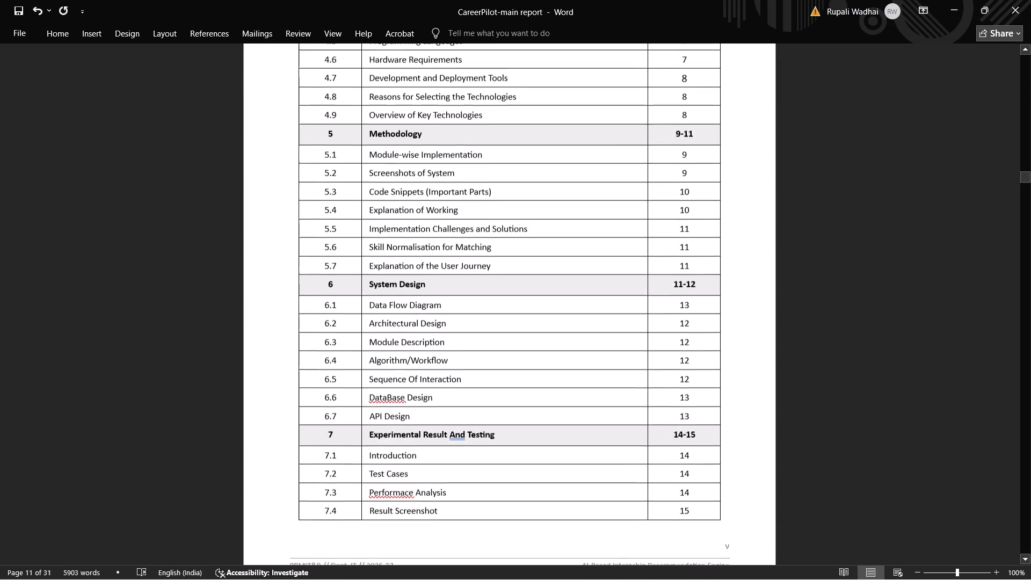
{"action": "scroll", "coordinate": [353, 244], "scroll_direction": "up", "scroll_amount": 1}
{"action": "scroll", "coordinate": [410, 301], "scroll_direction": "up", "scroll_amount": 1}
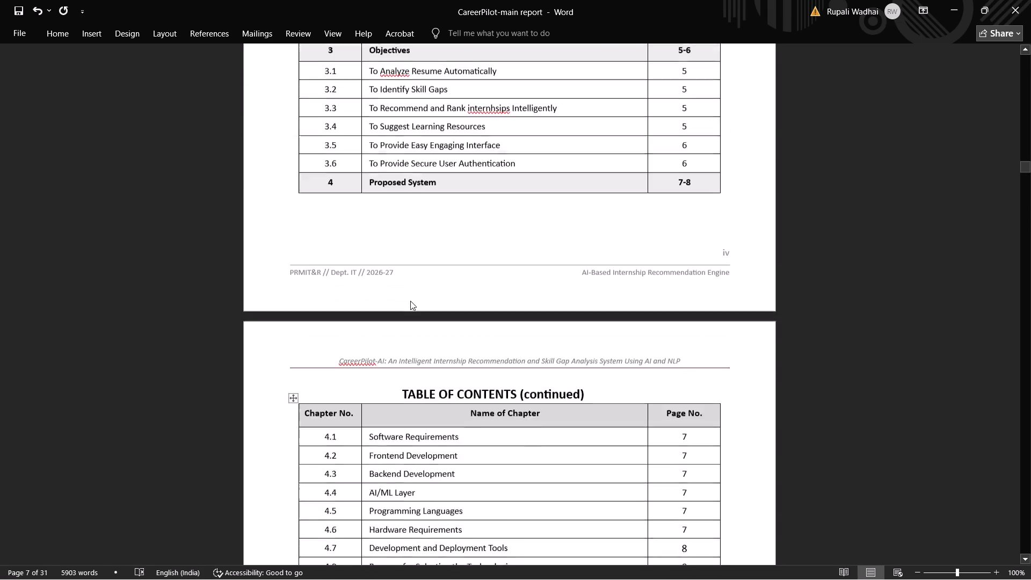
{"action": "scroll", "coordinate": [410, 301], "scroll_direction": "up", "scroll_amount": 2}
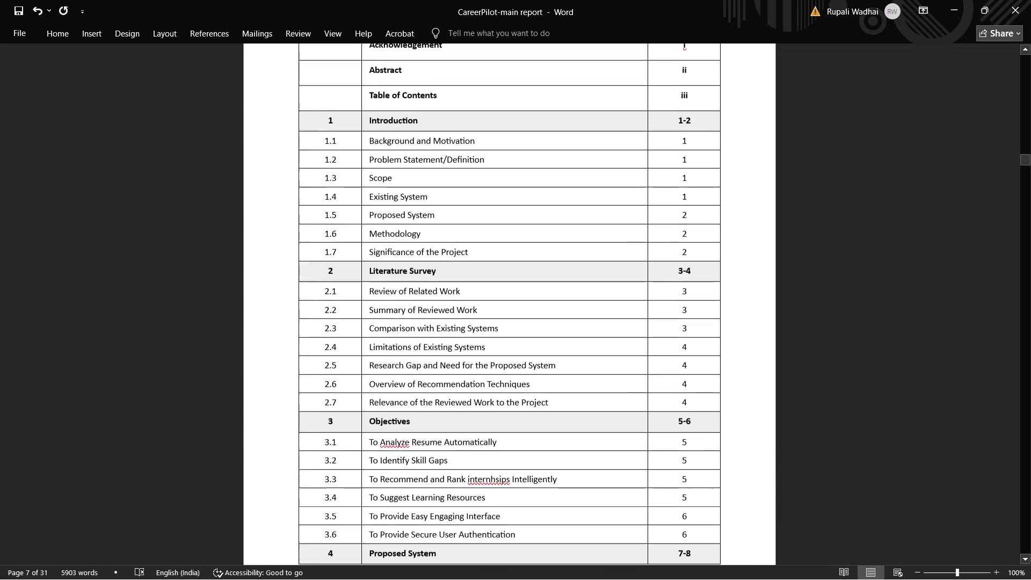
{"action": "scroll", "coordinate": [410, 301], "scroll_direction": "up", "scroll_amount": 1}
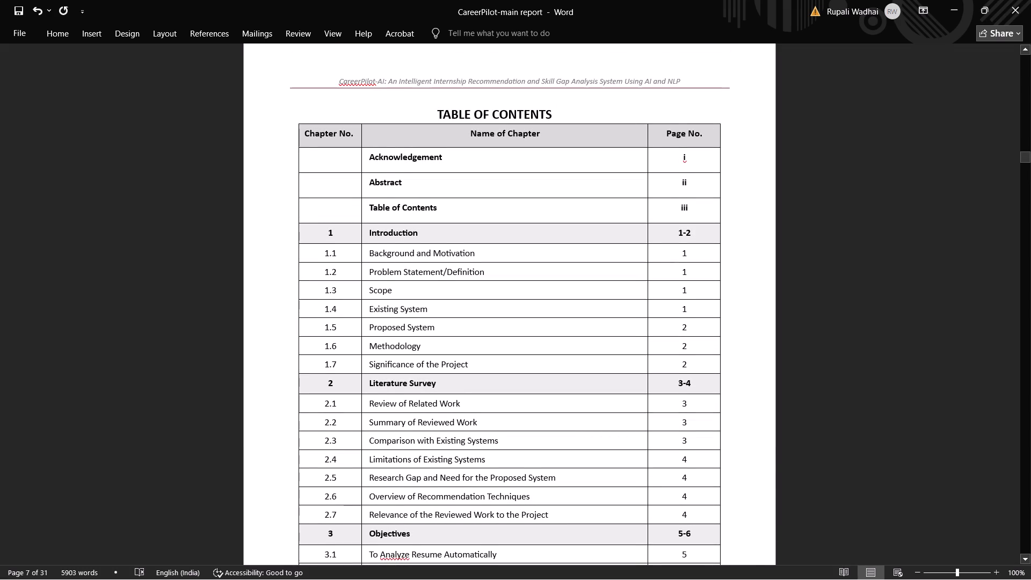
{"action": "left_click_drag", "start_coordinate": [426, 345], "coordinate": [374, 347]}
{"action": "left_click_drag", "start_coordinate": [374, 347], "coordinate": [436, 346]}
{"action": "left_click", "coordinate": [436, 346]}
{"action": "right_click", "coordinate": [436, 346]}
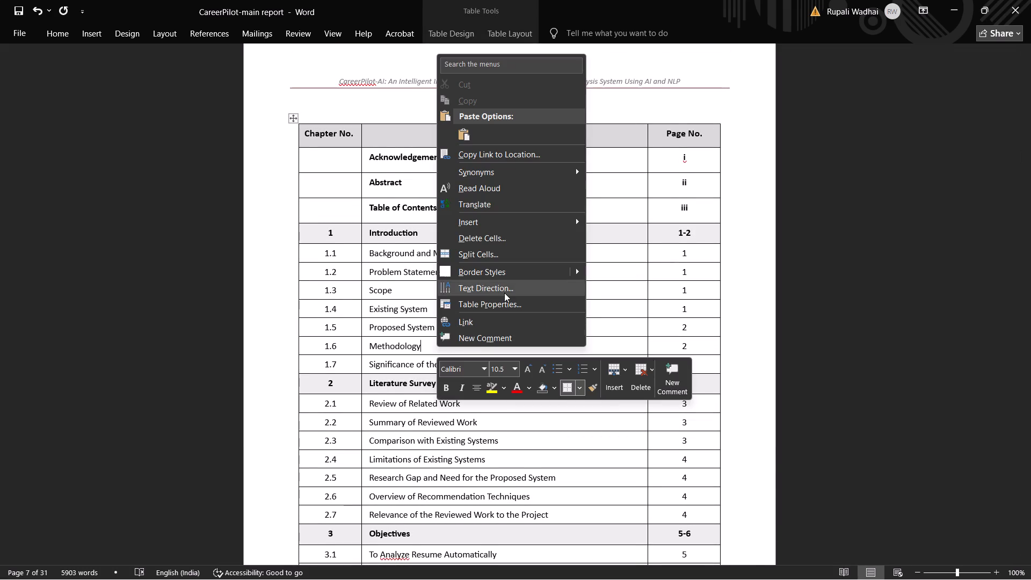
{"action": "left_click", "coordinate": [520, 241]}
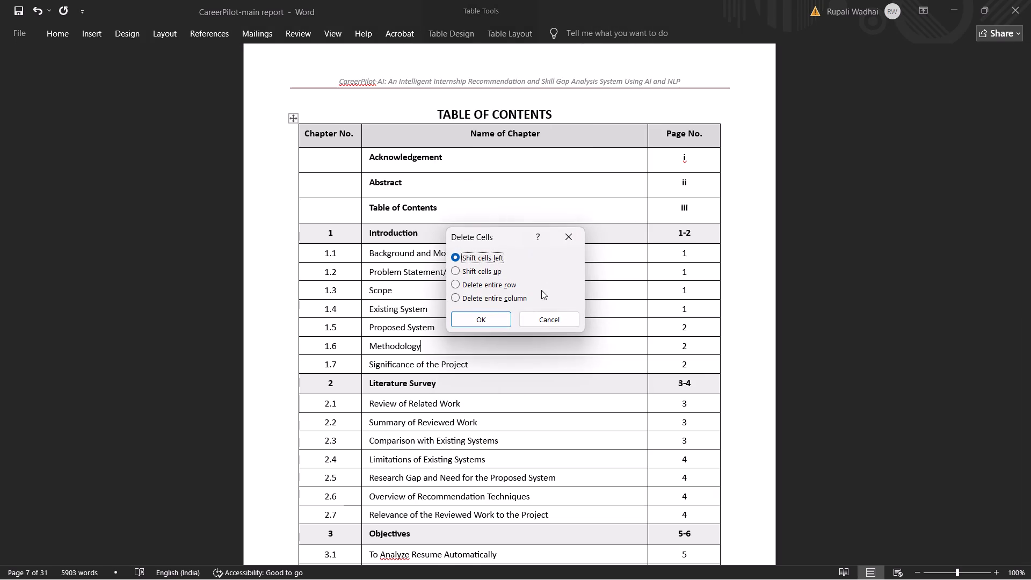
{"action": "left_click", "coordinate": [483, 288]}
{"action": "left_click", "coordinate": [470, 316]}
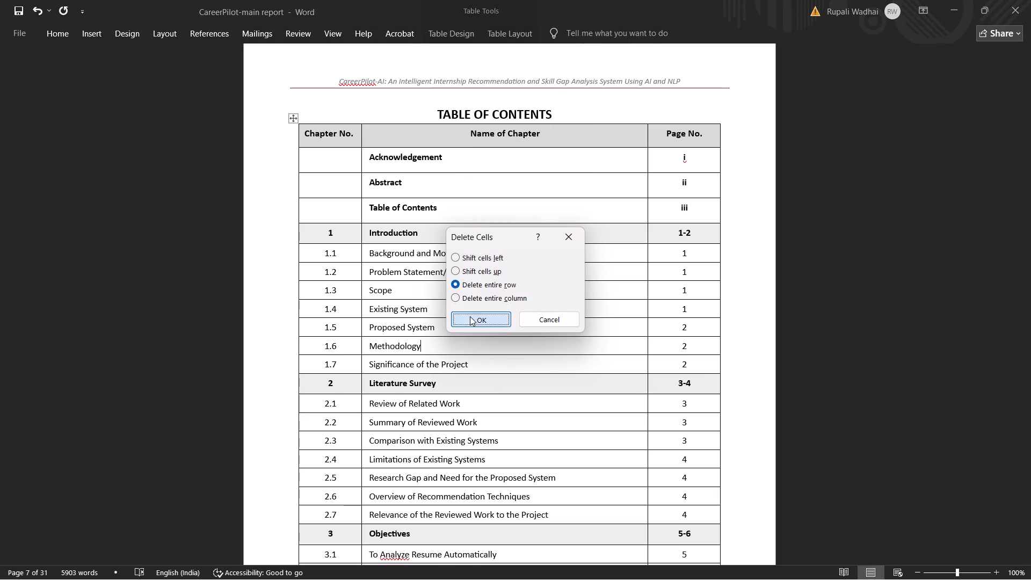
Renumber the Significance of the Project entry in the table of contents as 1.6 and save the report.
{"action": "left_click", "coordinate": [344, 348]}
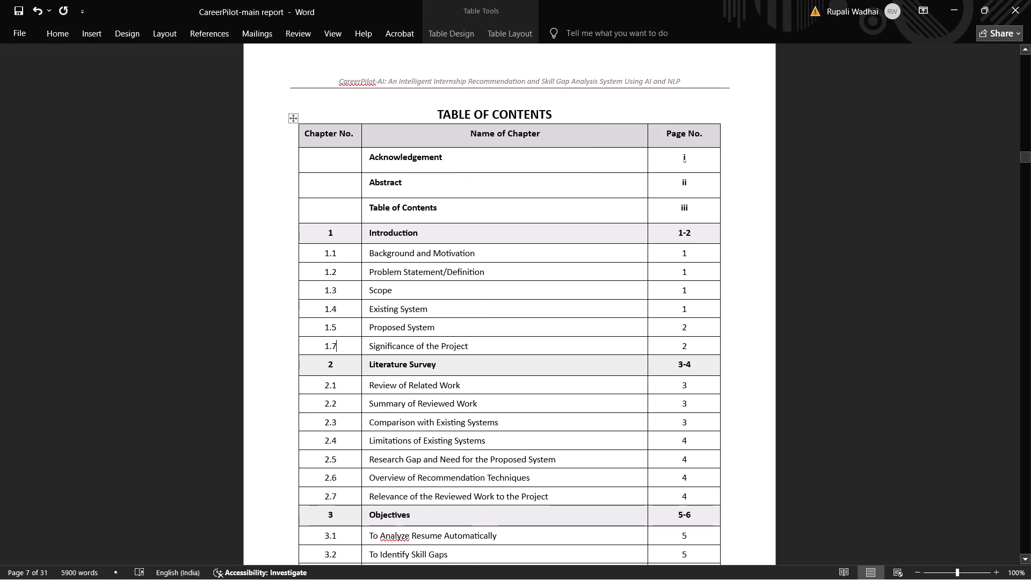
{"action": "key", "text": "BackSpace"}
{"action": "key", "text": "6"}
{"action": "key", "text": "ctrl+s"}
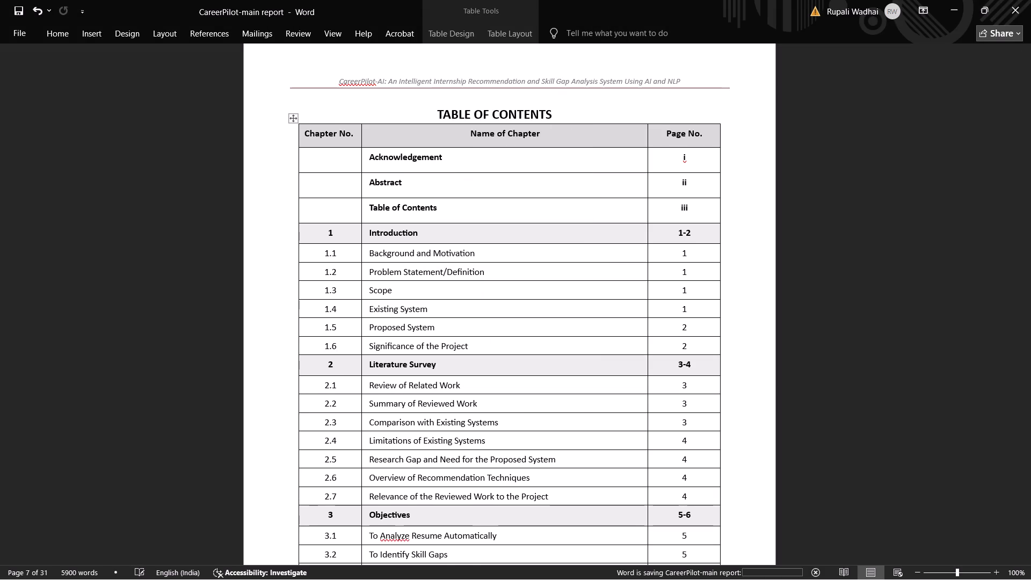
Delete the outdated CareerPilot-main report final PDF from the Semina folder before exporting the report again.
{"action": "left_click", "coordinate": [18, 37]}
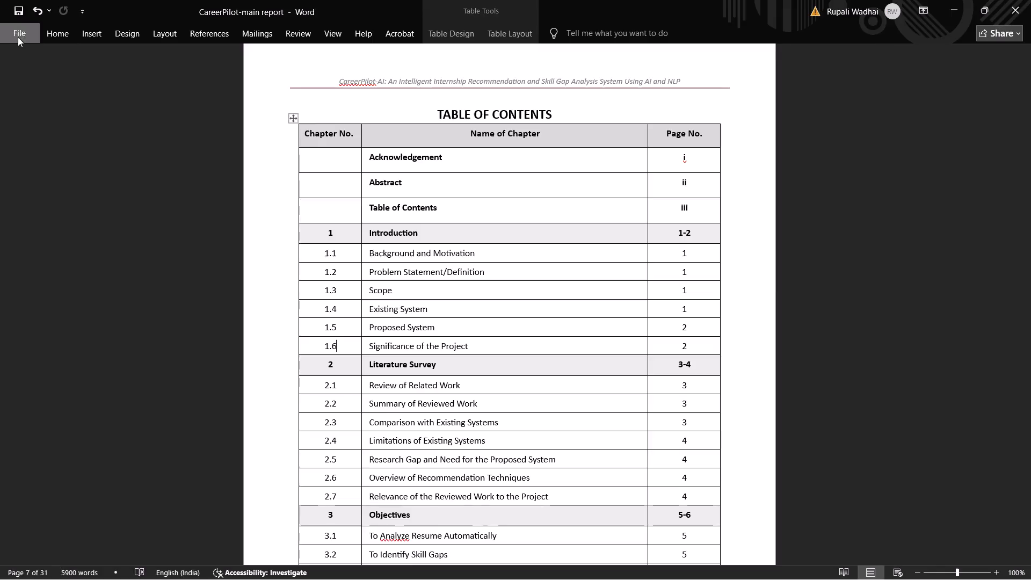
{"action": "left_click", "coordinate": [39, 212]}
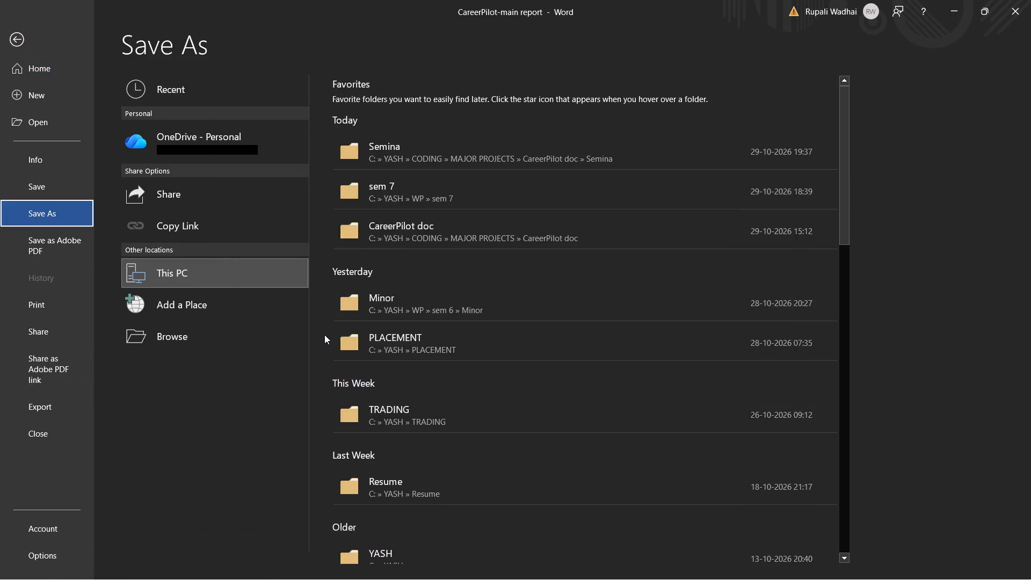
{"action": "left_click", "coordinate": [495, 567]}
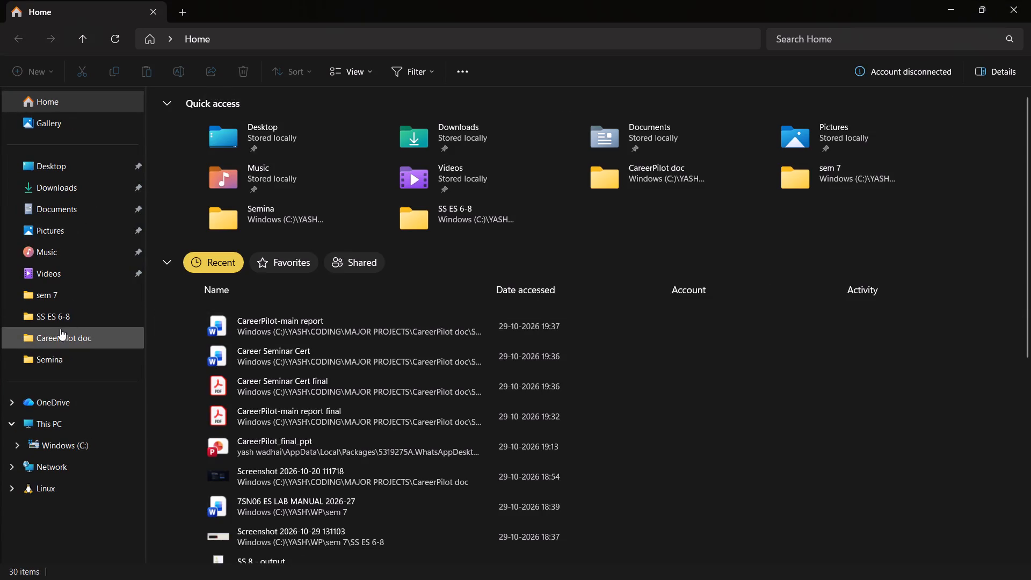
{"action": "left_click", "coordinate": [55, 349]}
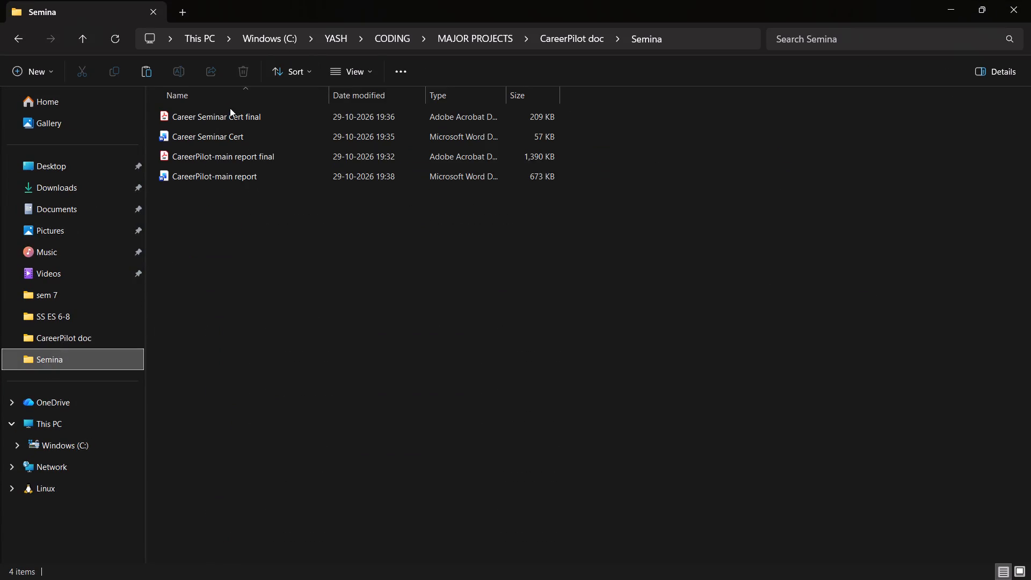
{"action": "left_click", "coordinate": [230, 108]}
{"action": "left_click", "coordinate": [221, 160]}
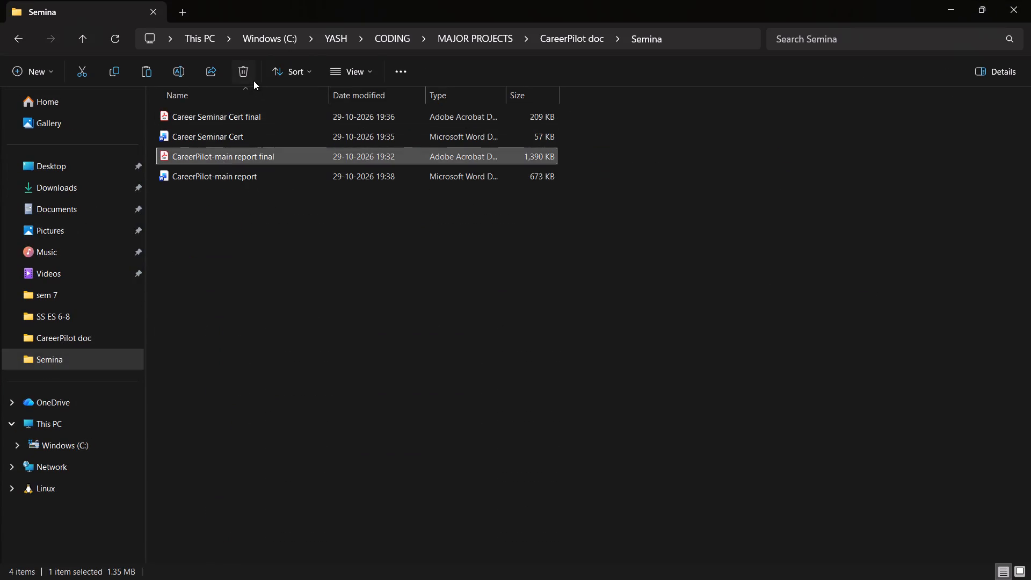
{"action": "left_click", "coordinate": [245, 77]}
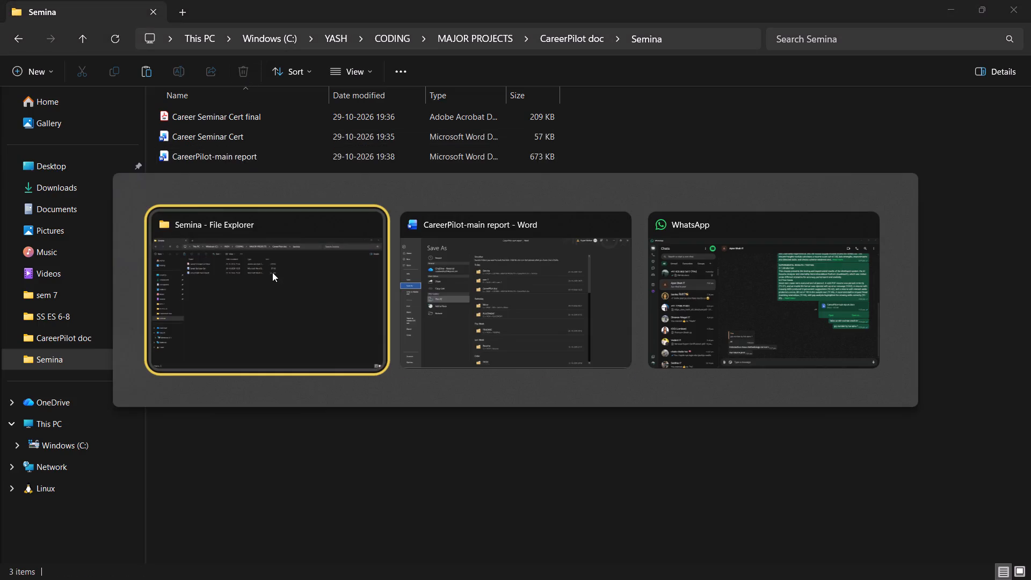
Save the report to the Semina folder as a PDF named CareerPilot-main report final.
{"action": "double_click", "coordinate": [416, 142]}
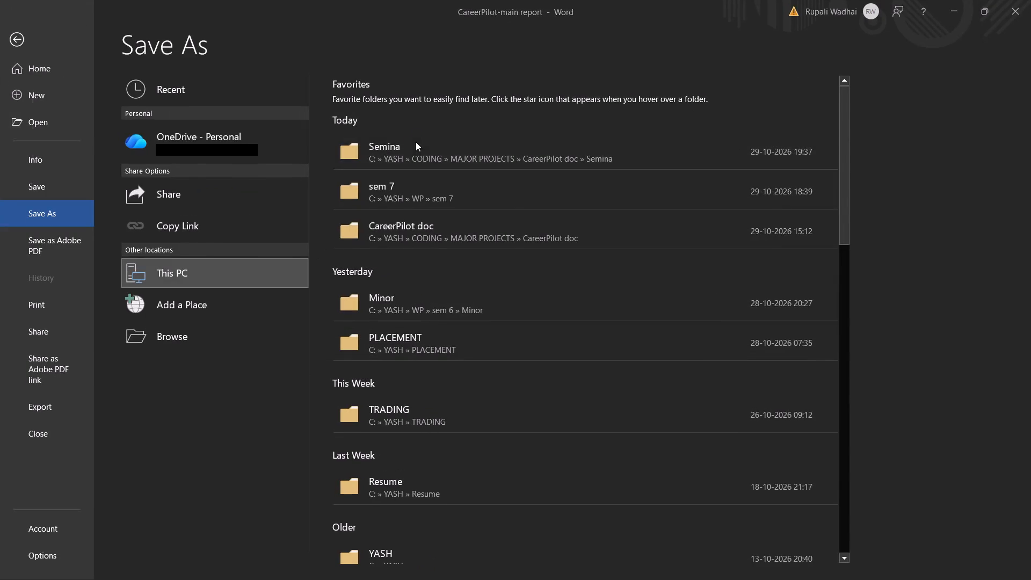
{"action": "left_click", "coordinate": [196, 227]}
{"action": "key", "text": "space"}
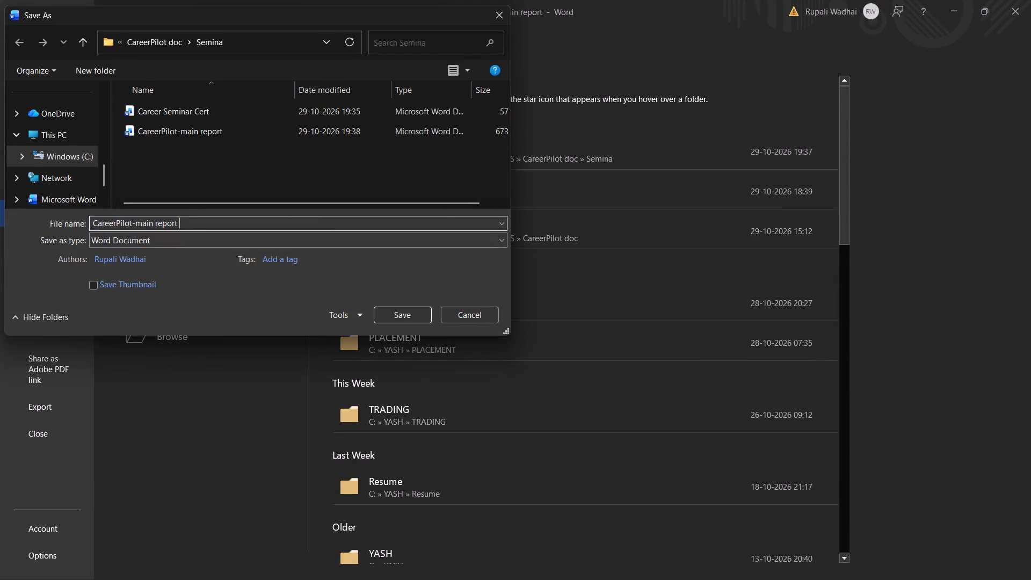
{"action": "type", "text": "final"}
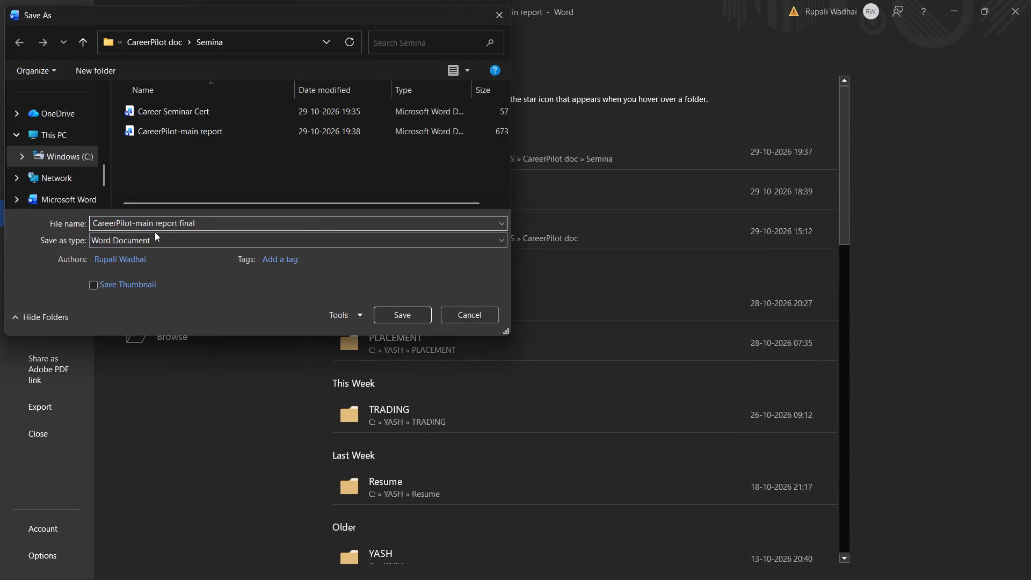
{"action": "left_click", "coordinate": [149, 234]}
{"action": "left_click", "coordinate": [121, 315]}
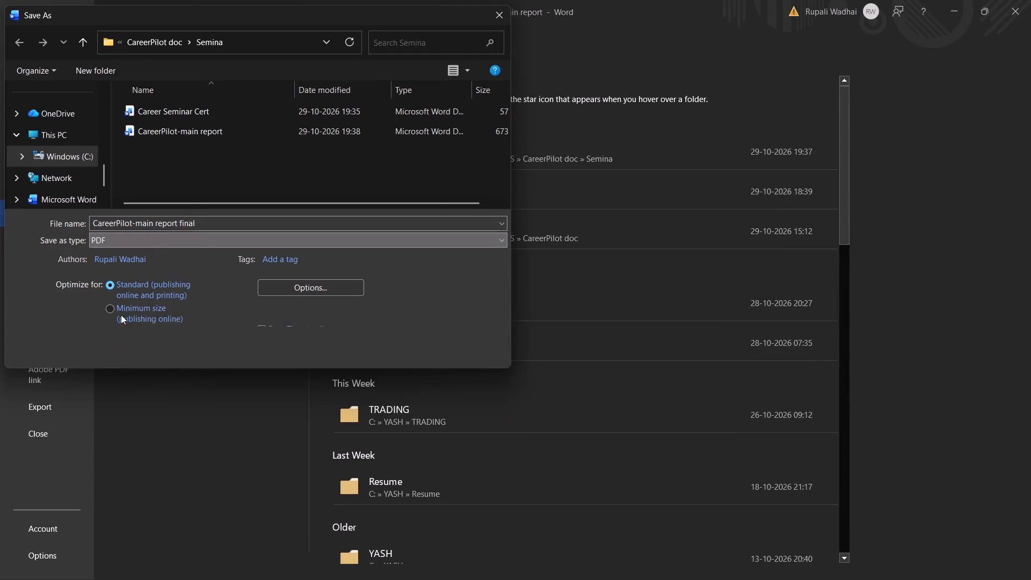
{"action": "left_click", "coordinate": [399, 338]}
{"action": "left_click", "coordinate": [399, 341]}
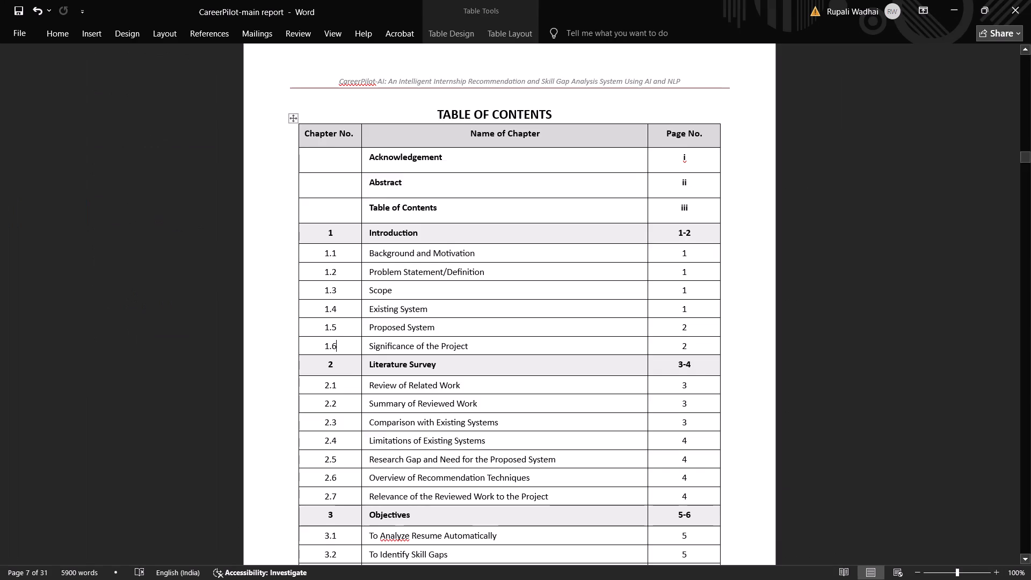
Check the table of contents pages in the exported PDF, including the placement of the continued heading, and close the PDF.
{"action": "scroll", "coordinate": [538, 260], "scroll_direction": "up", "scroll_amount": 3}
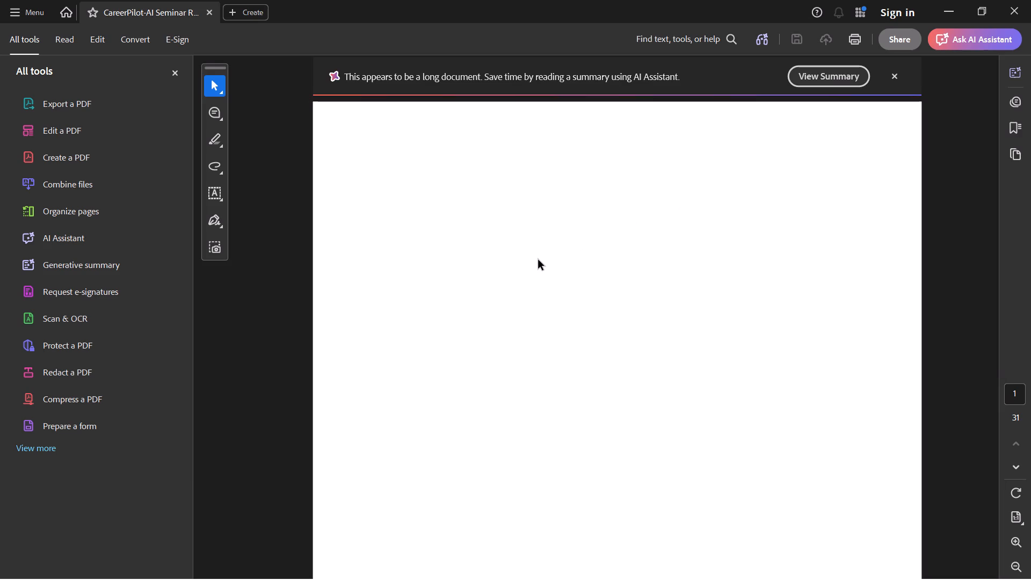
{"action": "scroll", "coordinate": [538, 260], "scroll_direction": "down", "scroll_amount": 12}
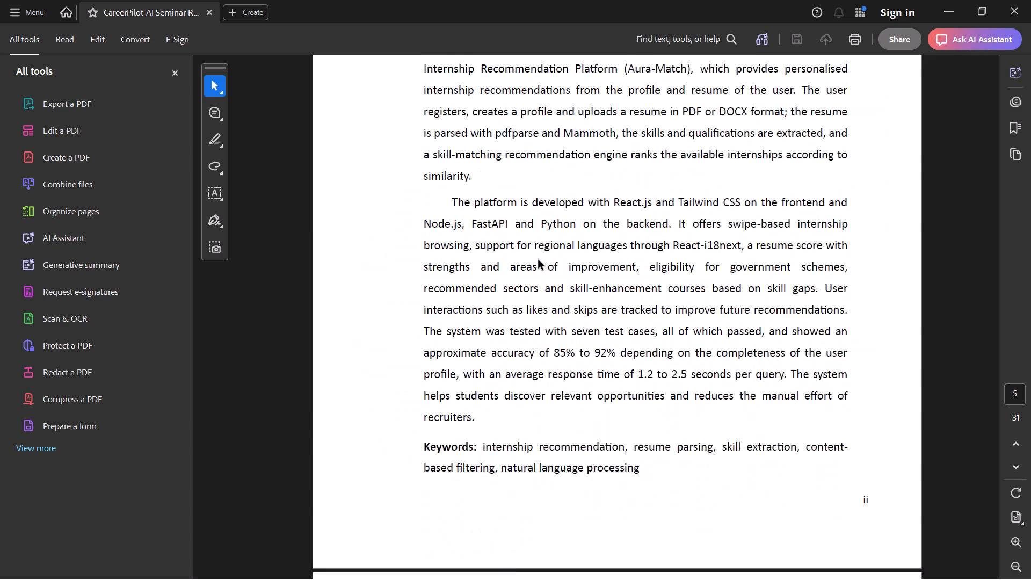
{"action": "scroll", "coordinate": [538, 260], "scroll_direction": "down", "scroll_amount": 7}
{"action": "scroll", "coordinate": [538, 260], "scroll_direction": "up", "scroll_amount": 3}
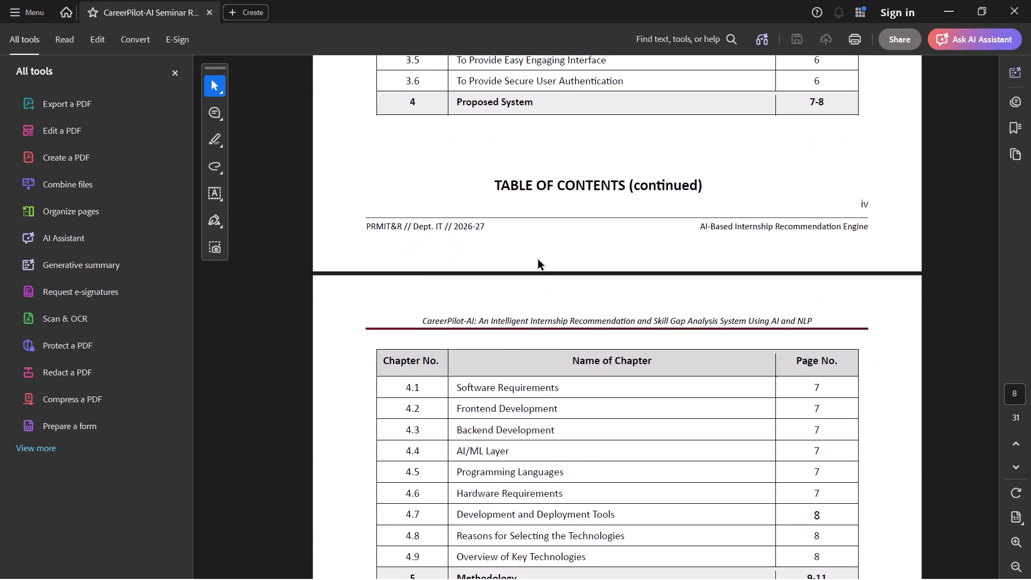
{"action": "scroll", "coordinate": [538, 260], "scroll_direction": "up", "scroll_amount": 3}
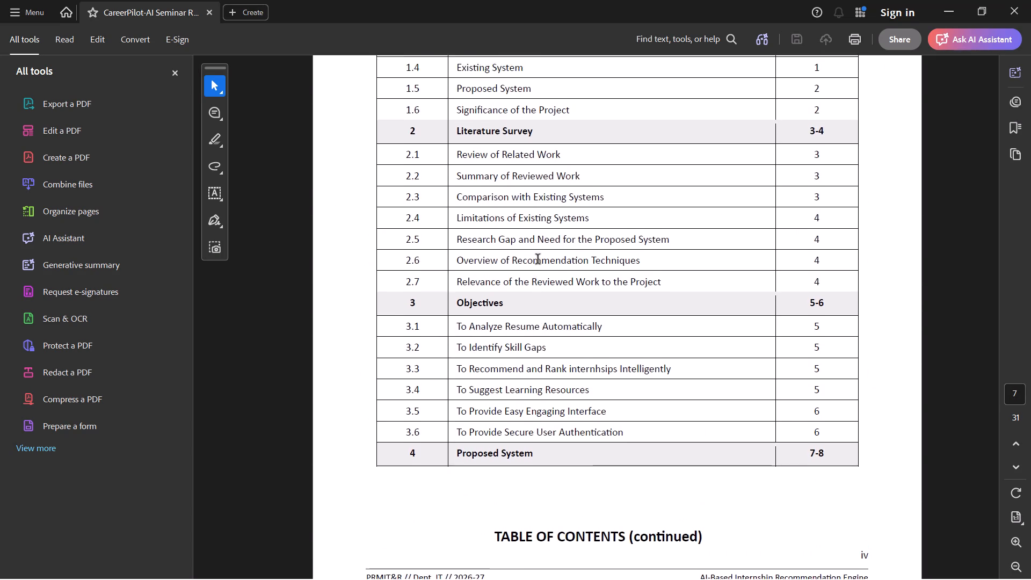
{"action": "scroll", "coordinate": [538, 260], "scroll_direction": "up", "scroll_amount": 2}
{"action": "scroll", "coordinate": [538, 260], "scroll_direction": "down", "scroll_amount": 5}
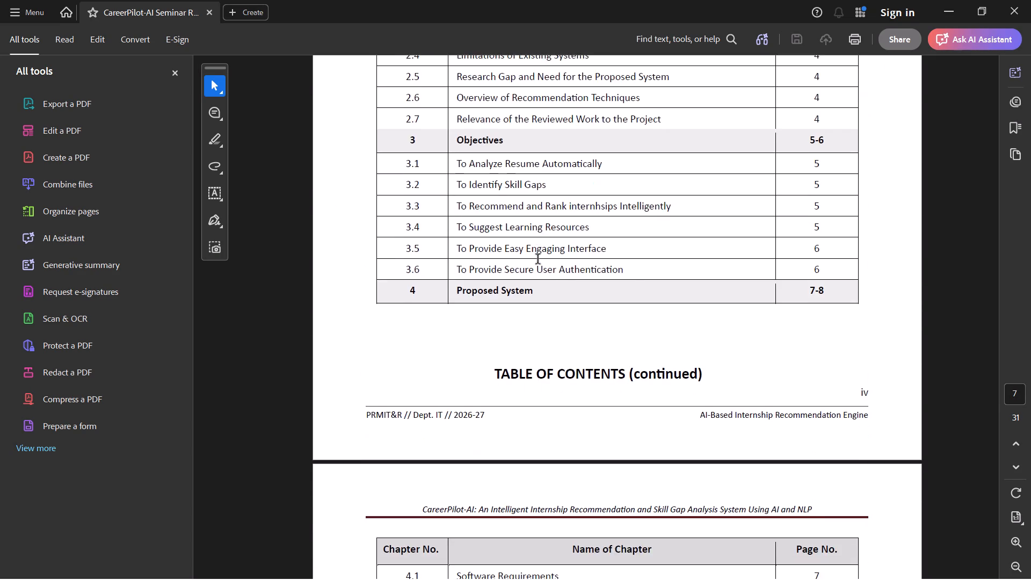
{"action": "scroll", "coordinate": [538, 260], "scroll_direction": "down", "scroll_amount": 2}
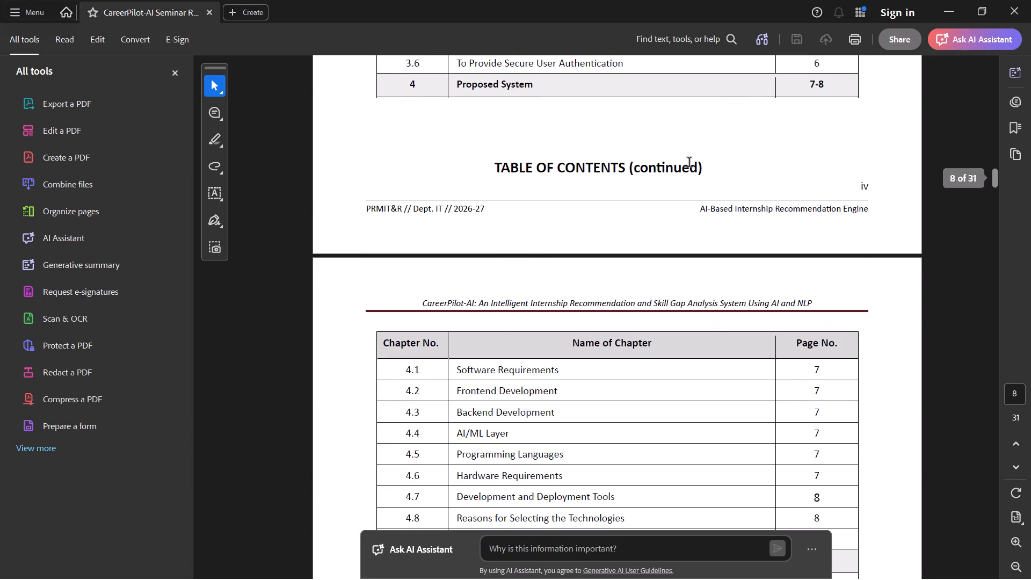
{"action": "left_click_drag", "start_coordinate": [717, 165], "coordinate": [505, 168]}
{"action": "left_click_drag", "start_coordinate": [495, 168], "coordinate": [733, 173]}
{"action": "left_click", "coordinate": [733, 173]}
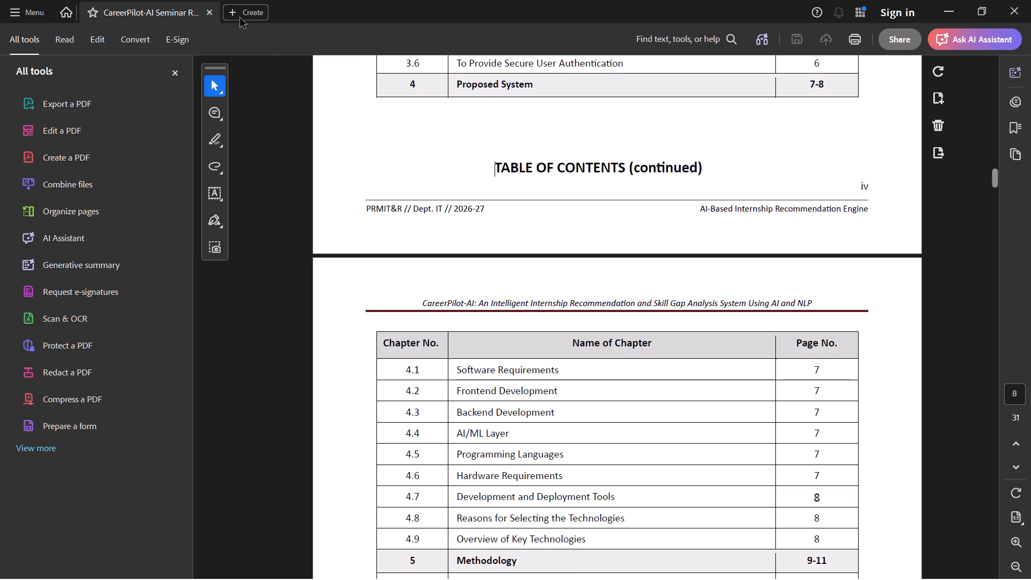
{"action": "left_click", "coordinate": [1030, 0]}
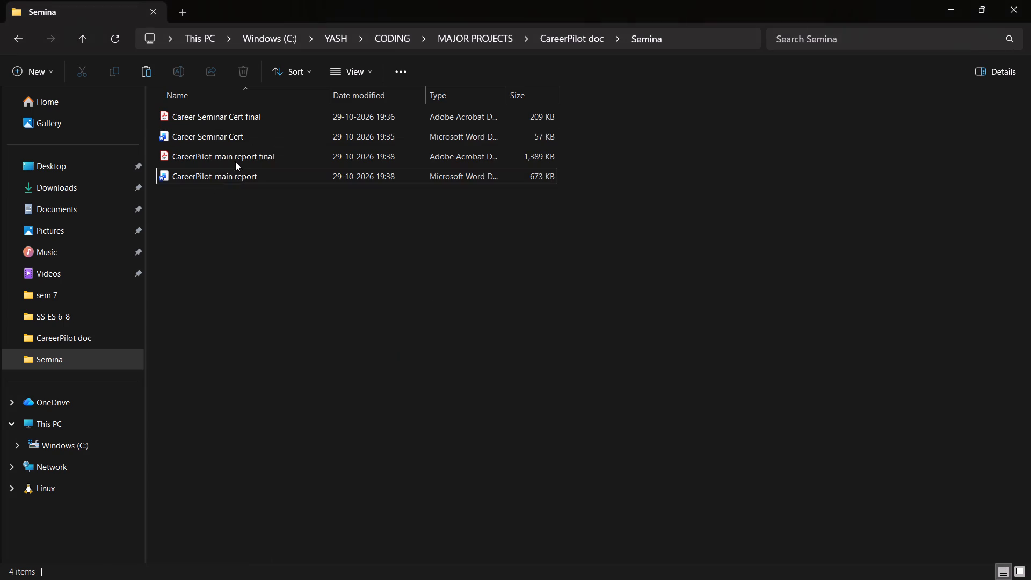
Delete the CareerPilot-main report final PDF from the Semina folder and switch back to the report in Word.
{"action": "left_click", "coordinate": [243, 155]}
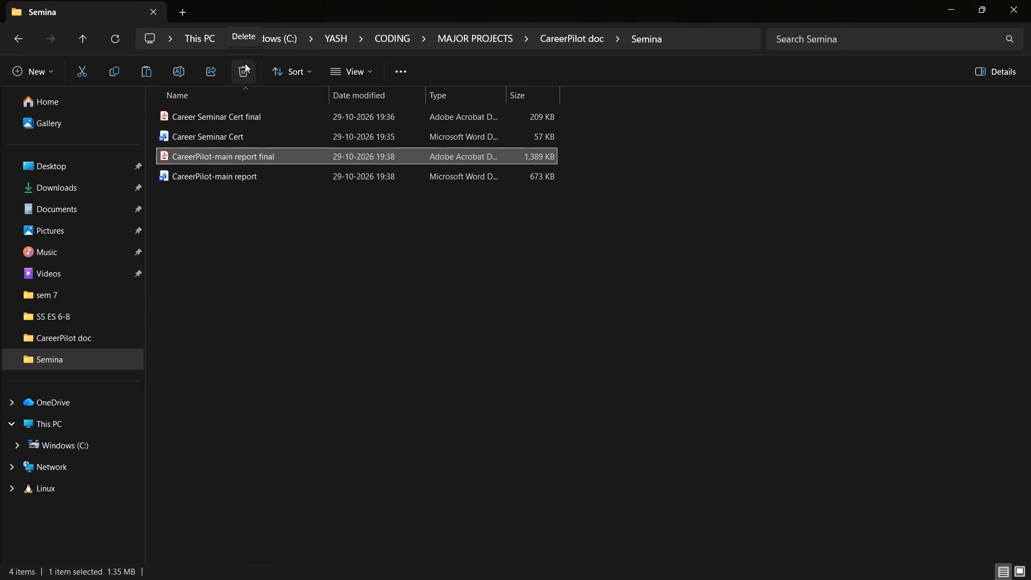
{"action": "left_click", "coordinate": [244, 68]}
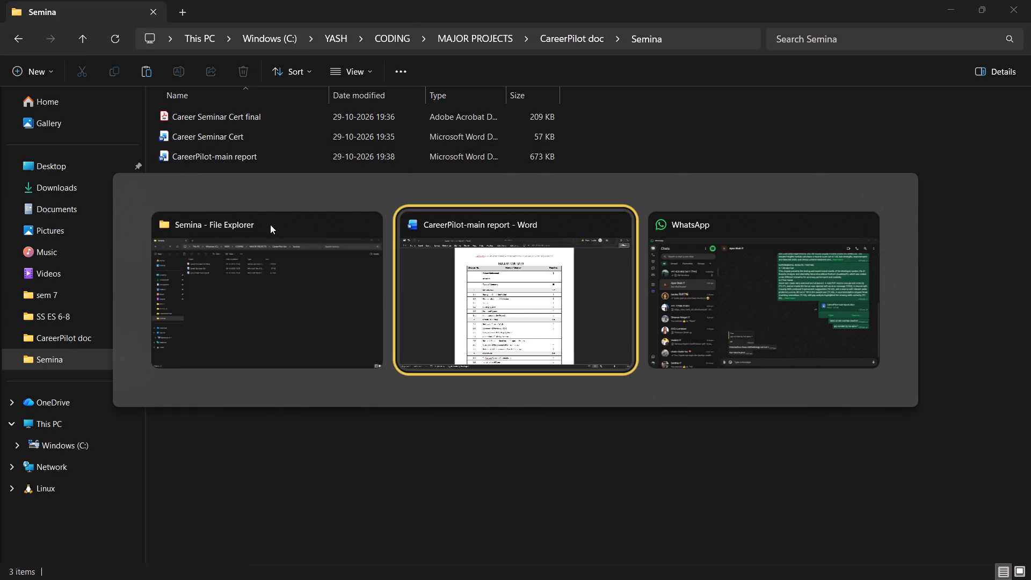
Push the TABLE OF CONTENTS (continued) heading onto the page with its table by inserting two blank lines before it, and save the report.
{"action": "scroll", "coordinate": [439, 264], "scroll_direction": "down", "scroll_amount": 3}
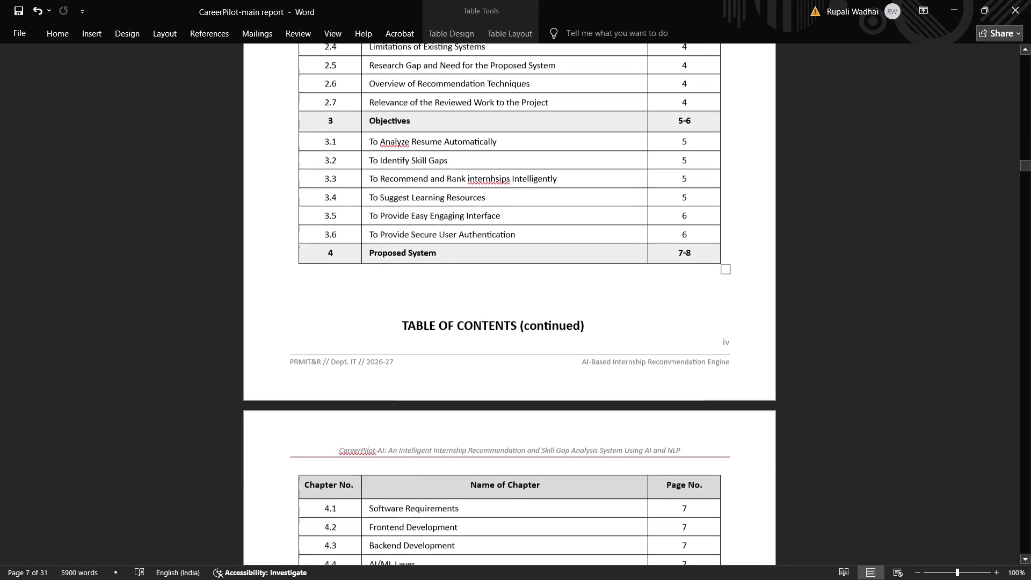
{"action": "double_click", "coordinate": [430, 296]}
{"action": "key", "text": "Return"}
{"action": "key", "text": "Return"}
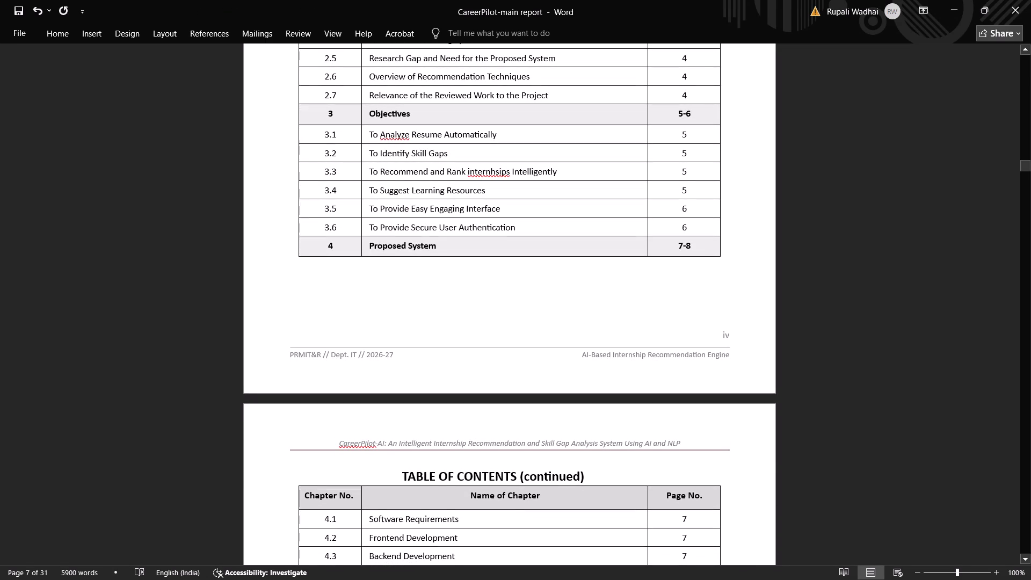
{"action": "key", "text": "ctrl+s"}
Insert two blank lines before the CHAPTER 3 heading so the Objectives chapter starts on a new page.
{"action": "scroll", "coordinate": [430, 296], "scroll_direction": "down", "scroll_amount": 5}
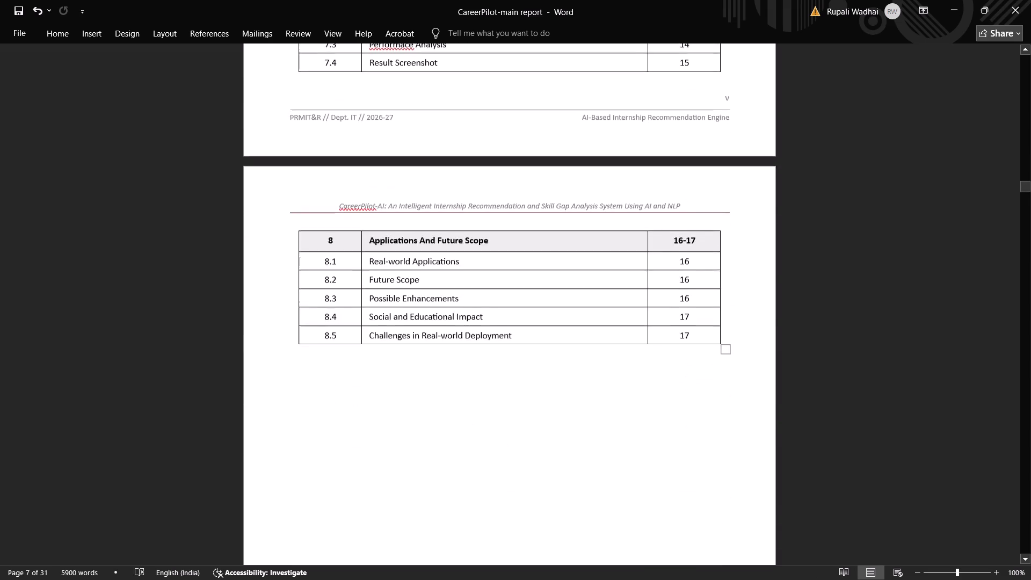
{"action": "scroll", "coordinate": [430, 296], "scroll_direction": "down", "scroll_amount": 5}
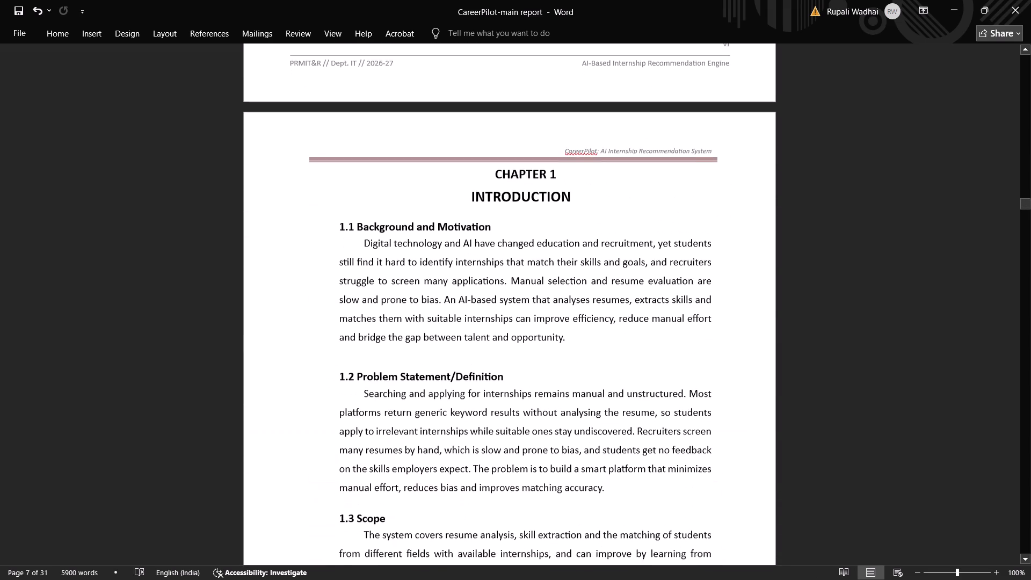
{"action": "scroll", "coordinate": [430, 296], "scroll_direction": "down", "scroll_amount": 8}
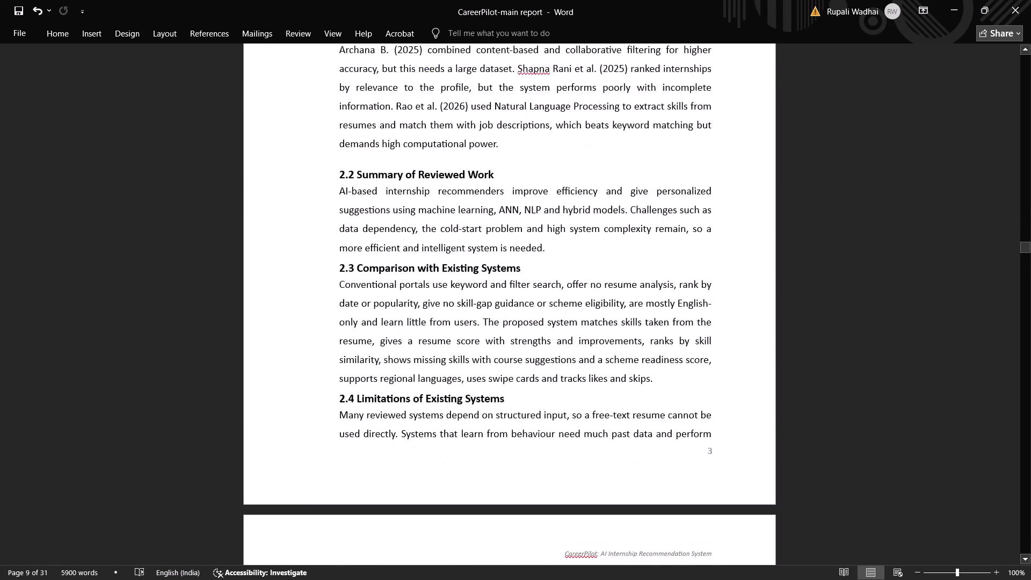
{"action": "scroll", "coordinate": [430, 296], "scroll_direction": "down", "scroll_amount": 4}
{"action": "scroll", "coordinate": [430, 296], "scroll_direction": "up", "scroll_amount": 1}
{"action": "scroll", "coordinate": [430, 296], "scroll_direction": "down", "scroll_amount": 1}
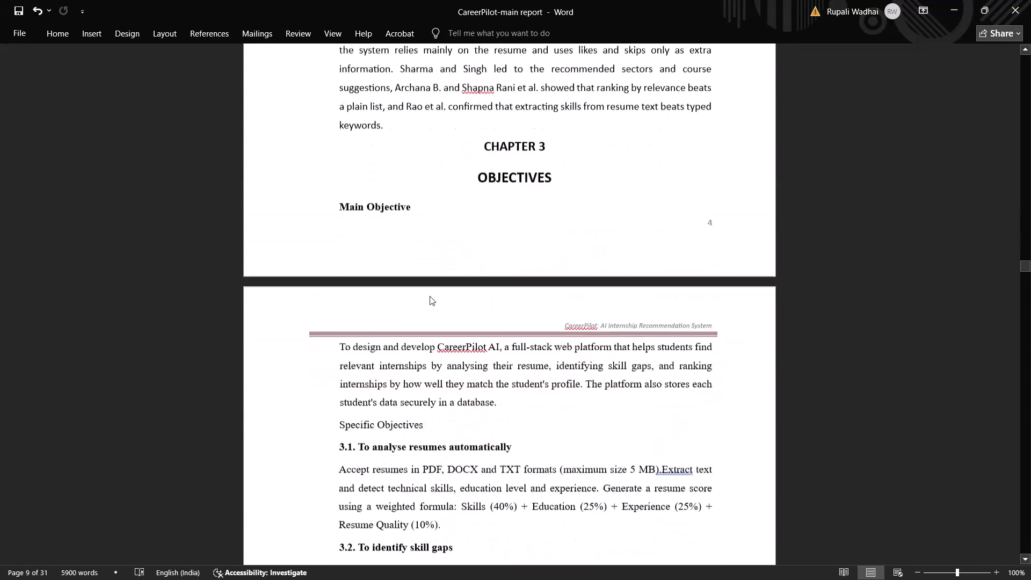
{"action": "scroll", "coordinate": [430, 296], "scroll_direction": "down", "scroll_amount": 1}
{"action": "scroll", "coordinate": [418, 332], "scroll_direction": "up", "scroll_amount": 1}
{"action": "left_click", "coordinate": [426, 157]}
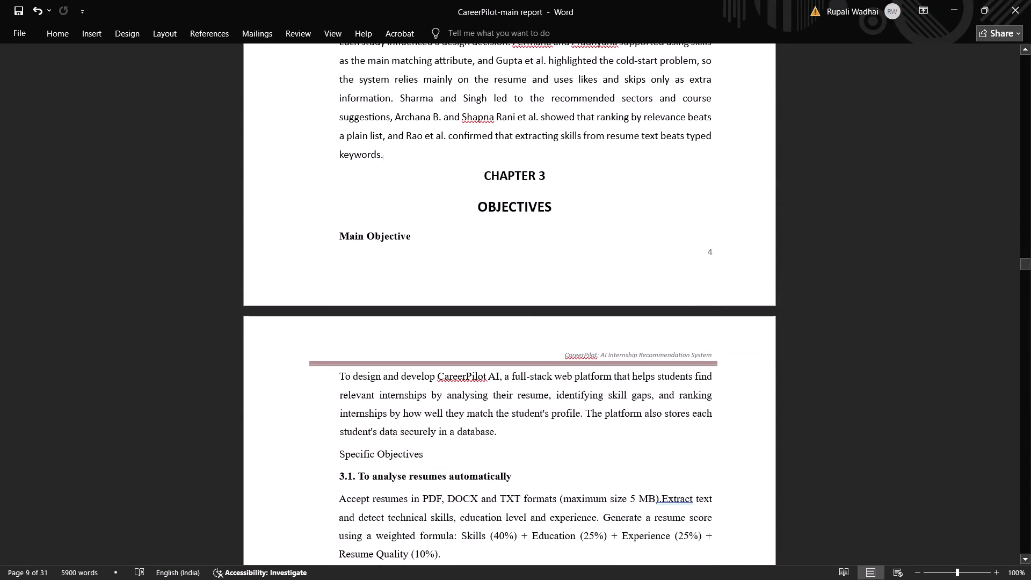
{"action": "key", "text": "Return"}
{"action": "key", "text": "Return"}
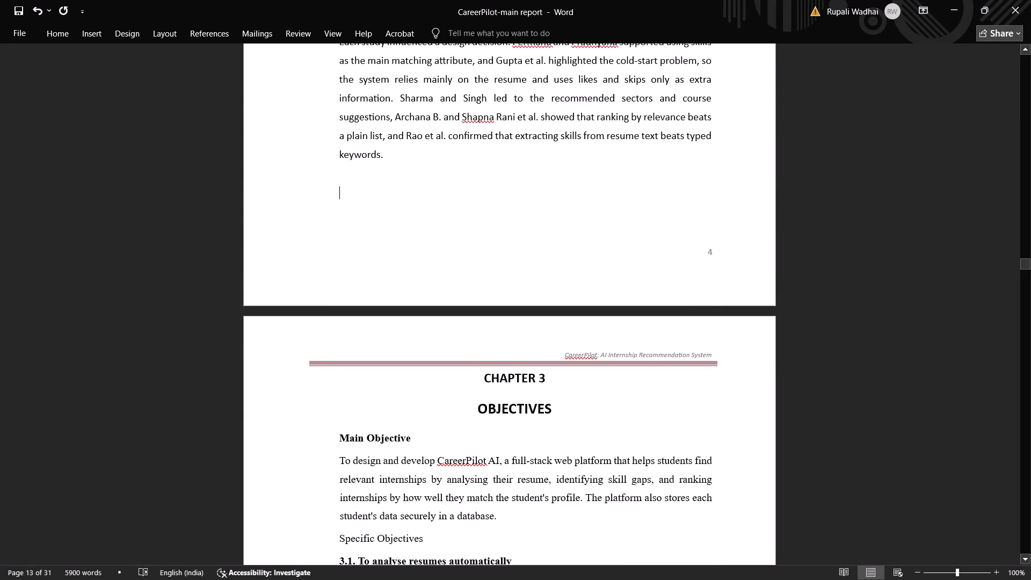
Review the page breaks and chapter starts from Chapter 3 Objectives through Chapter 6 System Design.
{"action": "scroll", "coordinate": [348, 275], "scroll_direction": "down", "scroll_amount": 5}
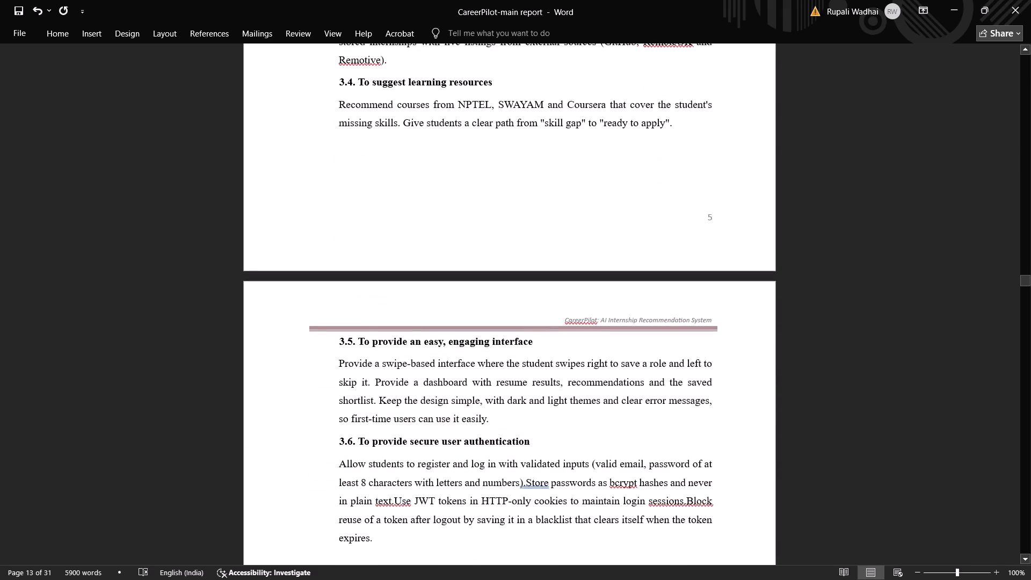
{"action": "scroll", "coordinate": [348, 275], "scroll_direction": "down", "scroll_amount": 5}
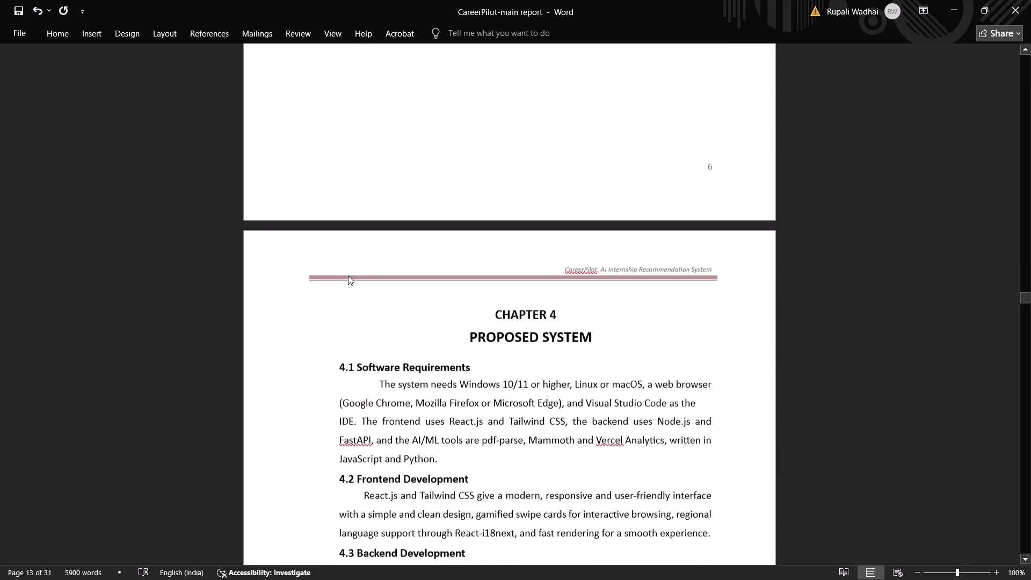
{"action": "scroll", "coordinate": [348, 275], "scroll_direction": "down", "scroll_amount": 7}
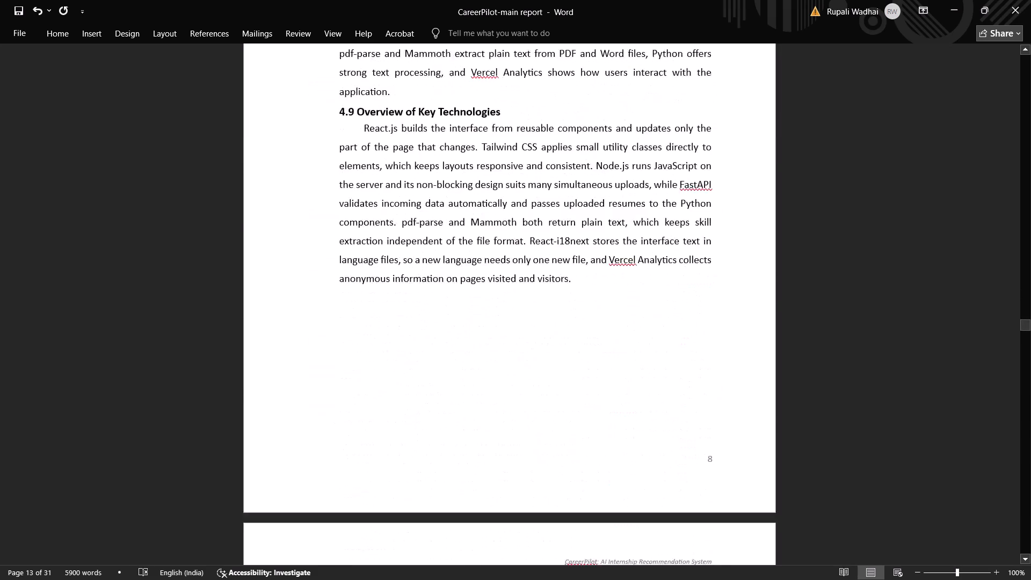
{"action": "scroll", "coordinate": [348, 275], "scroll_direction": "down", "scroll_amount": 7}
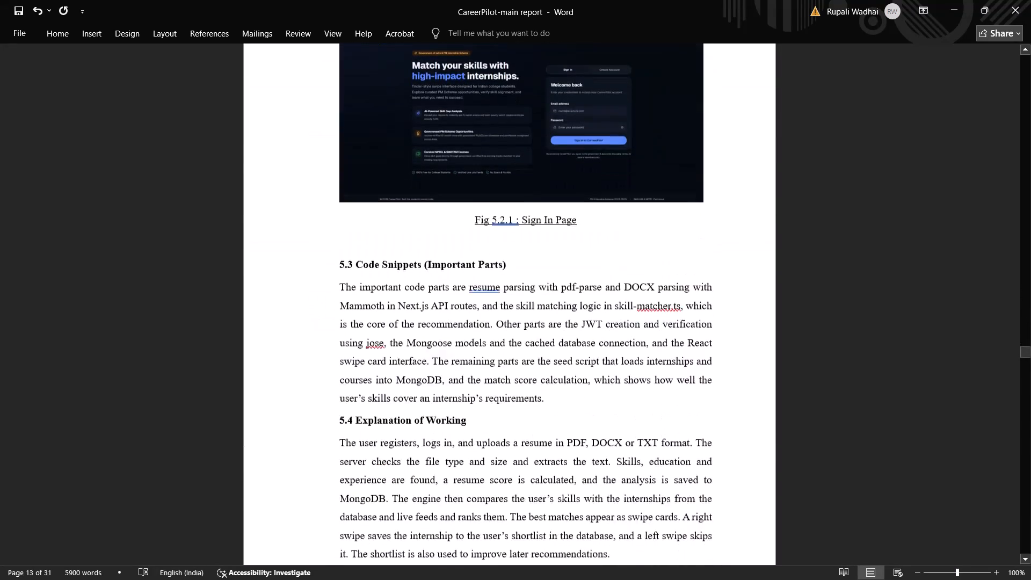
{"action": "scroll", "coordinate": [348, 275], "scroll_direction": "down", "scroll_amount": 6}
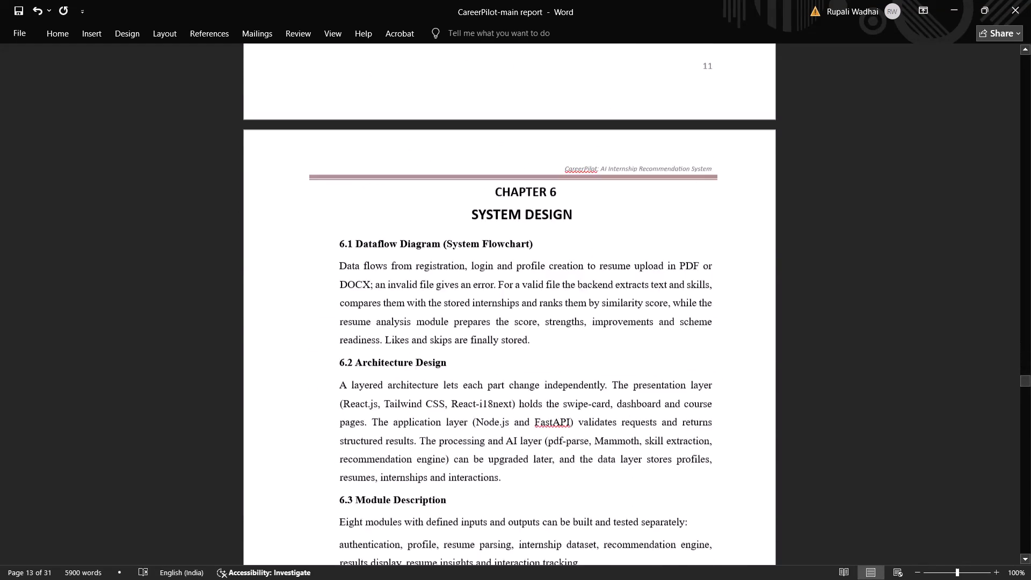
{"action": "scroll", "coordinate": [348, 275], "scroll_direction": "down", "scroll_amount": 2}
{"action": "scroll", "coordinate": [348, 275], "scroll_direction": "up", "scroll_amount": 20}
{"action": "scroll", "coordinate": [348, 275], "scroll_direction": "up", "scroll_amount": 16}
{"action": "scroll", "coordinate": [348, 275], "scroll_direction": "up", "scroll_amount": 12}
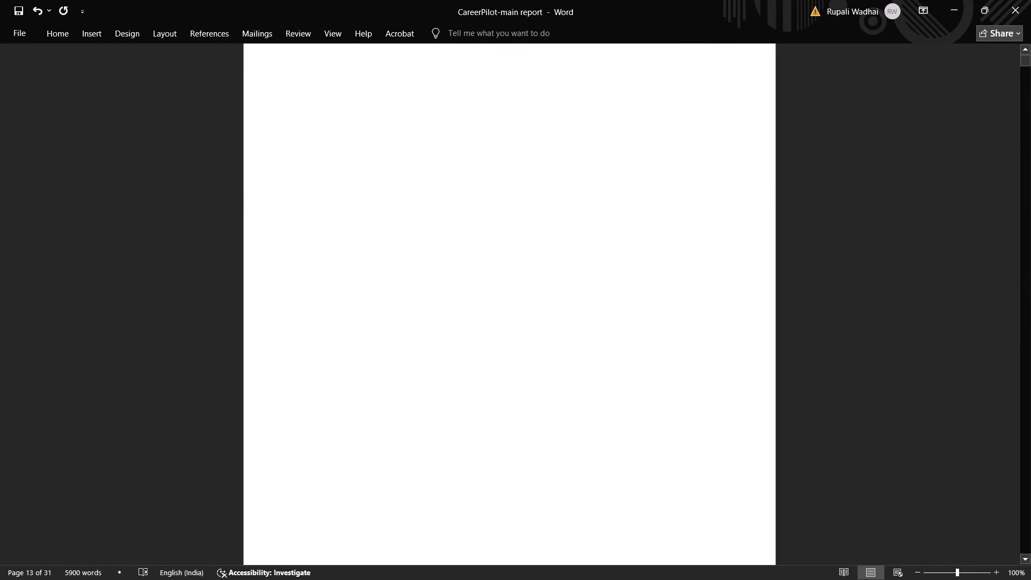
Review the report's front matter and all table of contents pages, checking the layout where the table continues across pages.
{"action": "scroll", "coordinate": [348, 275], "scroll_direction": "up", "scroll_amount": 7}
{"action": "scroll", "coordinate": [348, 275], "scroll_direction": "down", "scroll_amount": 7}
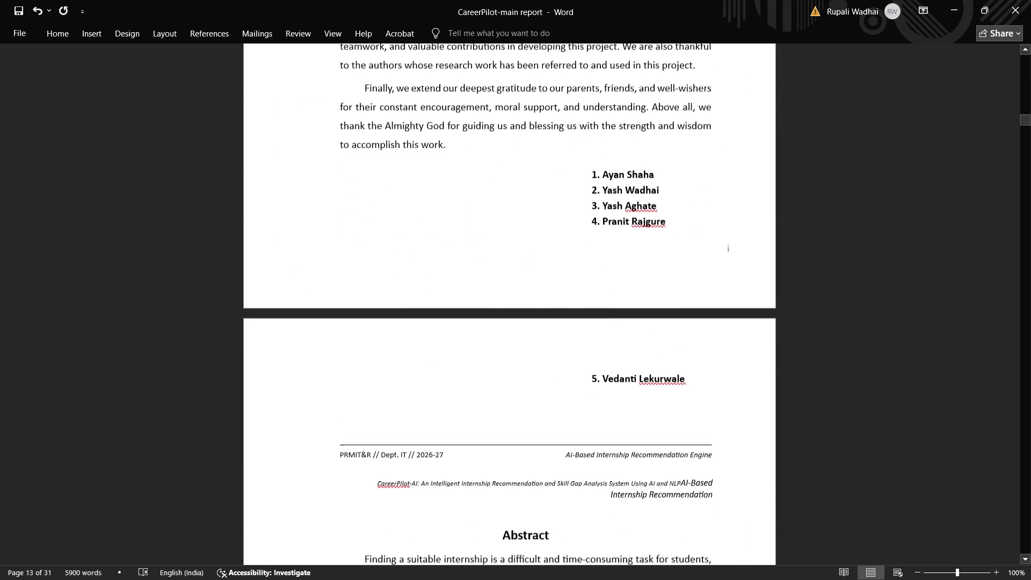
{"action": "scroll", "coordinate": [348, 275], "scroll_direction": "down", "scroll_amount": 10}
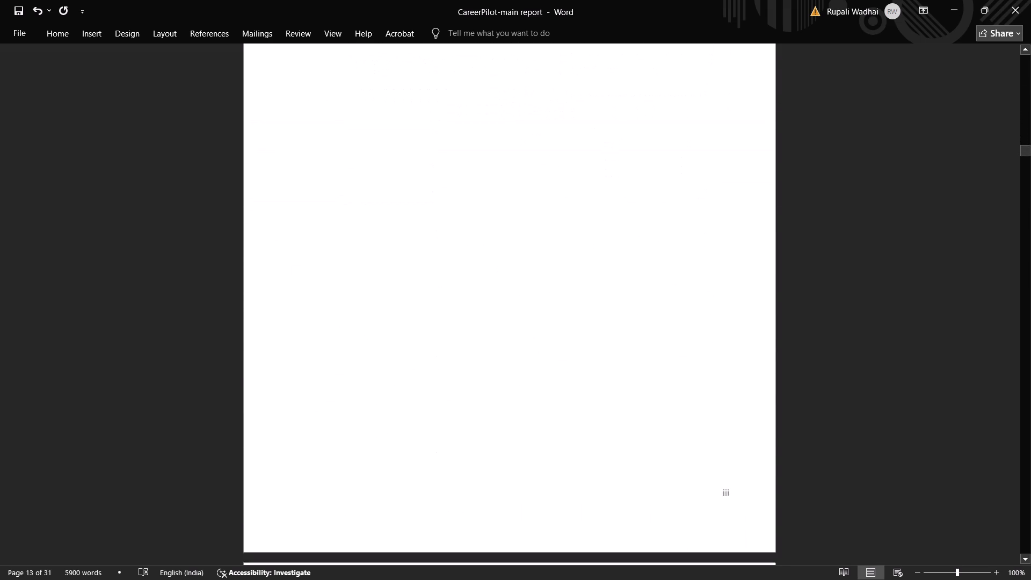
{"action": "scroll", "coordinate": [348, 275], "scroll_direction": "down", "scroll_amount": 6}
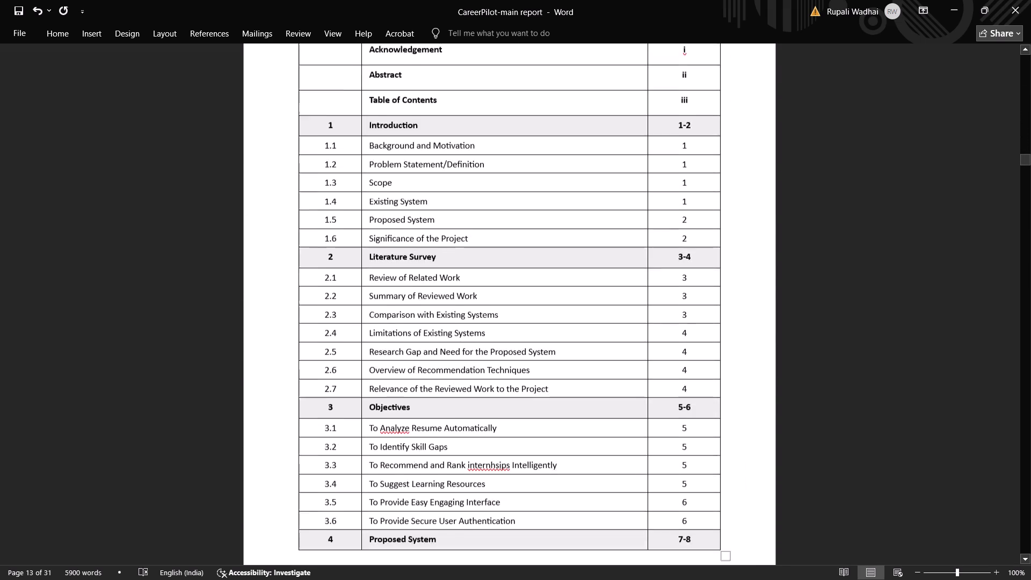
{"action": "scroll", "coordinate": [348, 275], "scroll_direction": "down", "scroll_amount": 3}
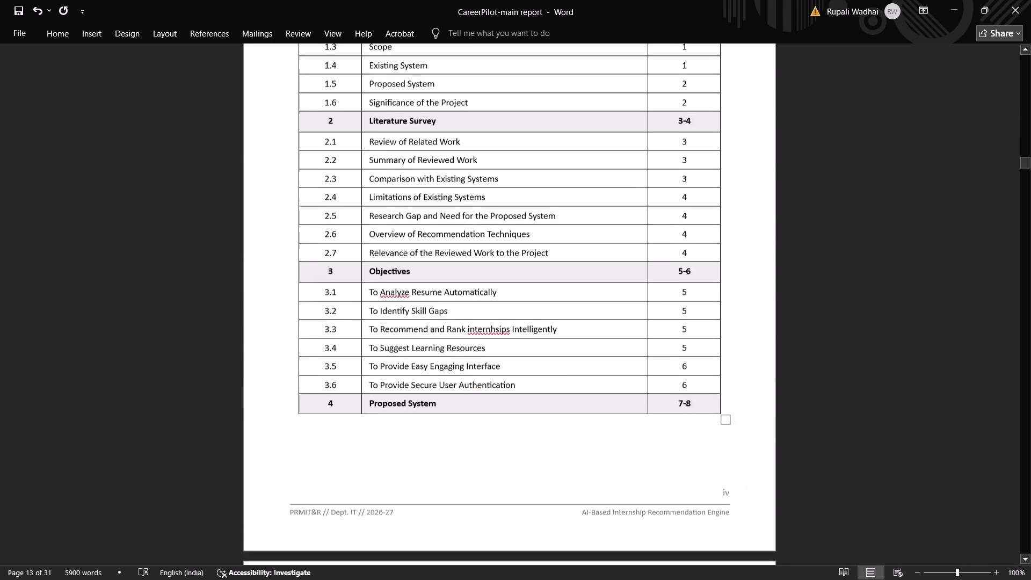
{"action": "scroll", "coordinate": [348, 275], "scroll_direction": "down", "scroll_amount": 3}
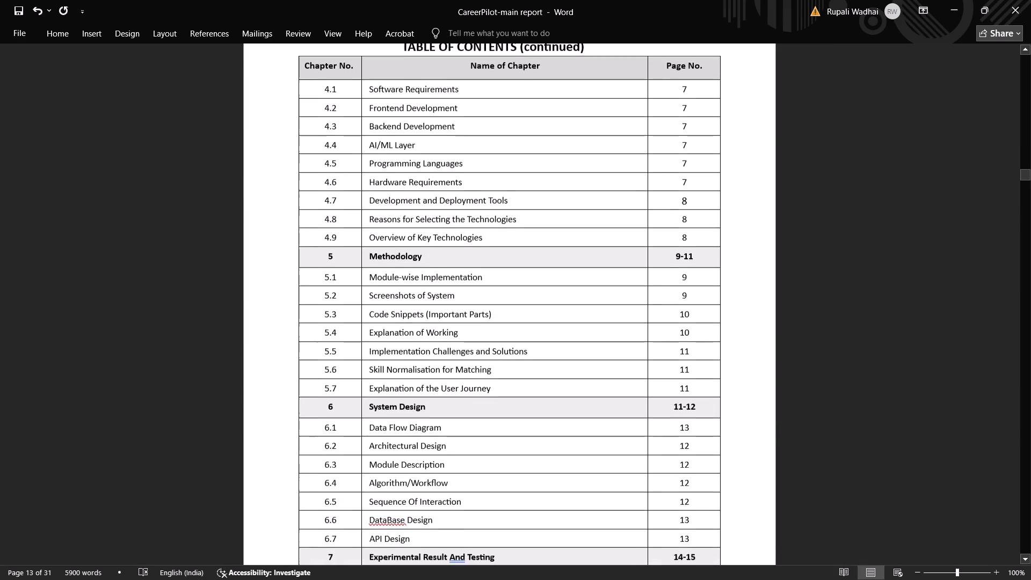
{"action": "scroll", "coordinate": [348, 275], "scroll_direction": "down", "scroll_amount": 4}
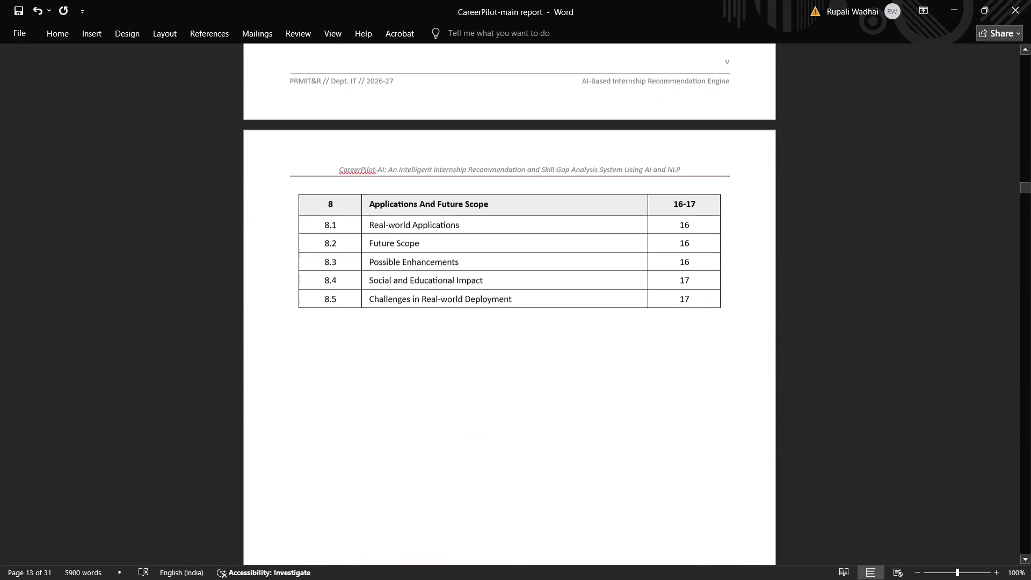
{"action": "scroll", "coordinate": [348, 275], "scroll_direction": "down", "scroll_amount": 1}
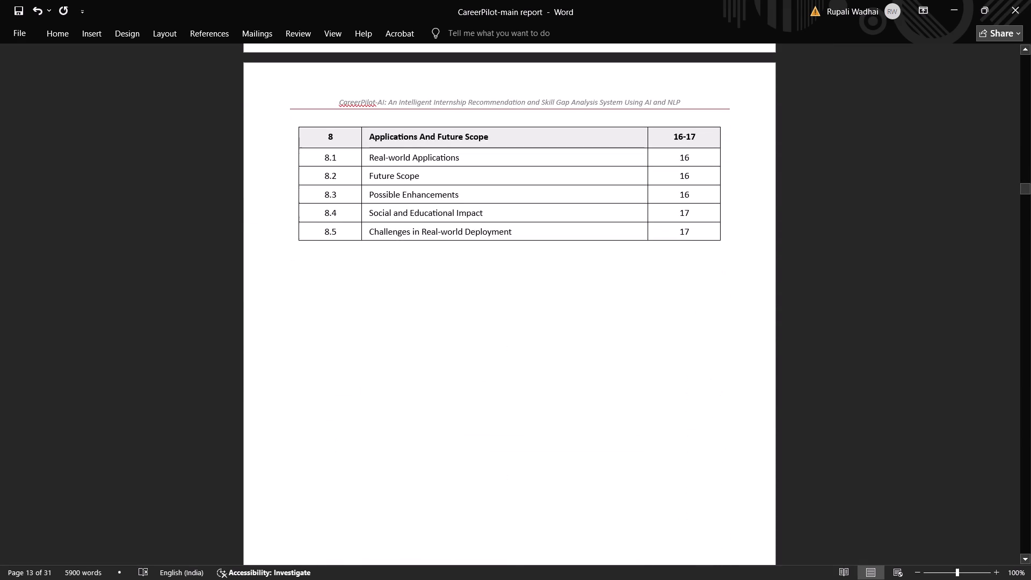
{"action": "scroll", "coordinate": [348, 275], "scroll_direction": "down", "scroll_amount": 1}
{"action": "scroll", "coordinate": [348, 275], "scroll_direction": "up", "scroll_amount": 5}
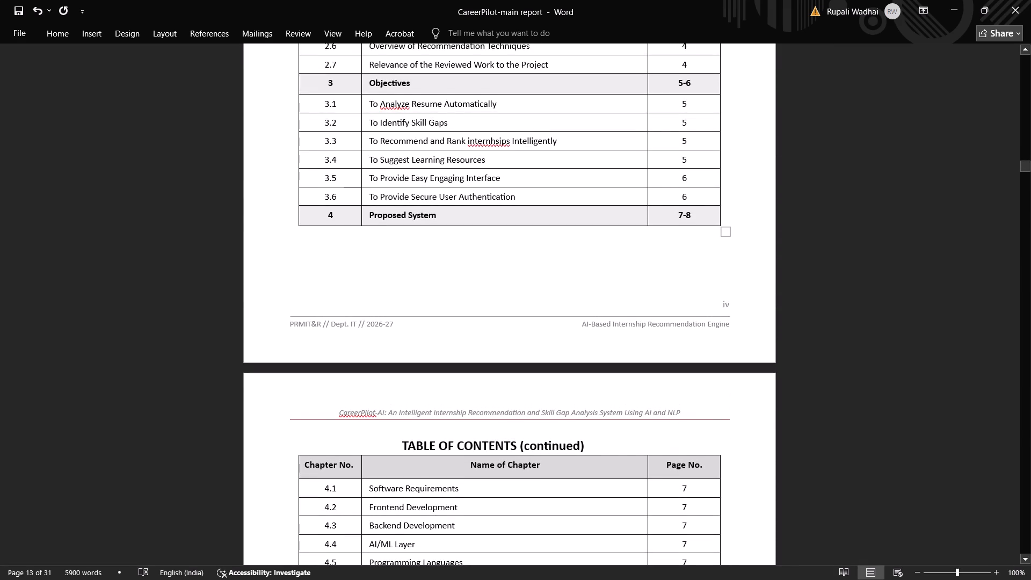
Delete the TABLE OF CONTENTS (continued) heading above the second part of the table of contents.
{"action": "left_click_drag", "start_coordinate": [590, 447], "coordinate": [415, 446]}
{"action": "key", "text": "BackSpace"}
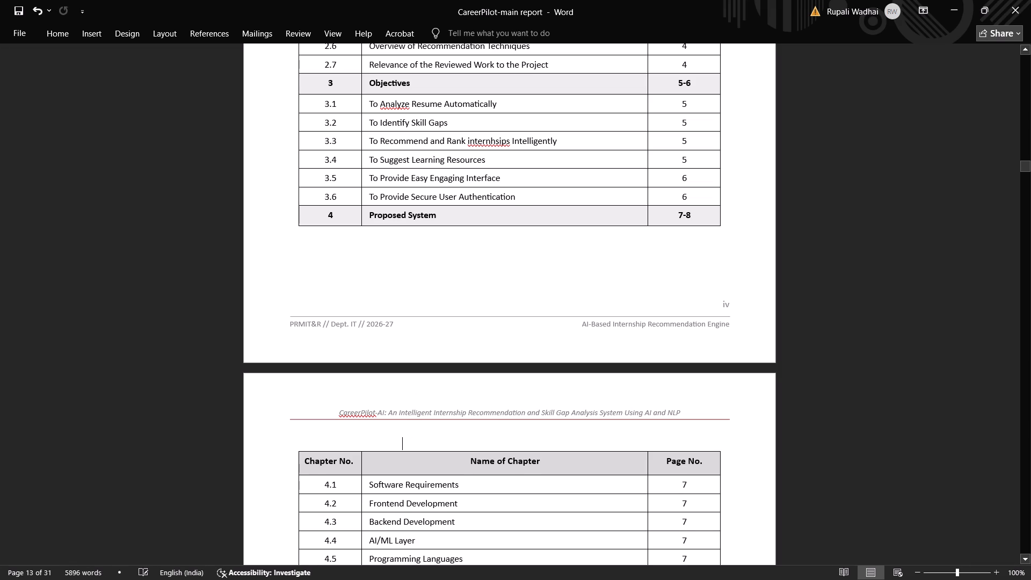
Copy the chapter 4 Proposed System row and paste it over the column header row of the continued contents table.
{"action": "left_click", "coordinate": [469, 222]}
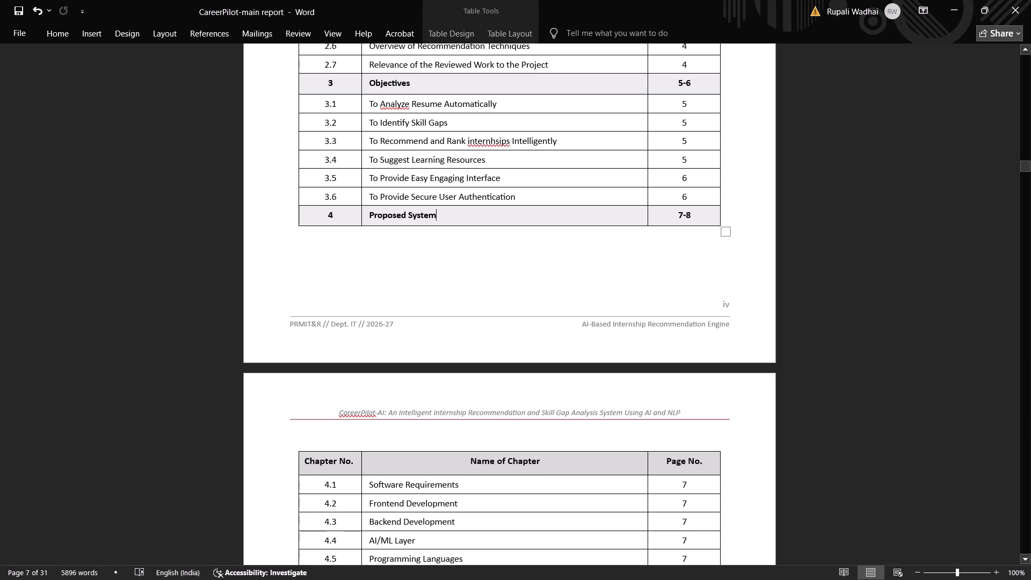
{"action": "left_click", "coordinate": [725, 228]}
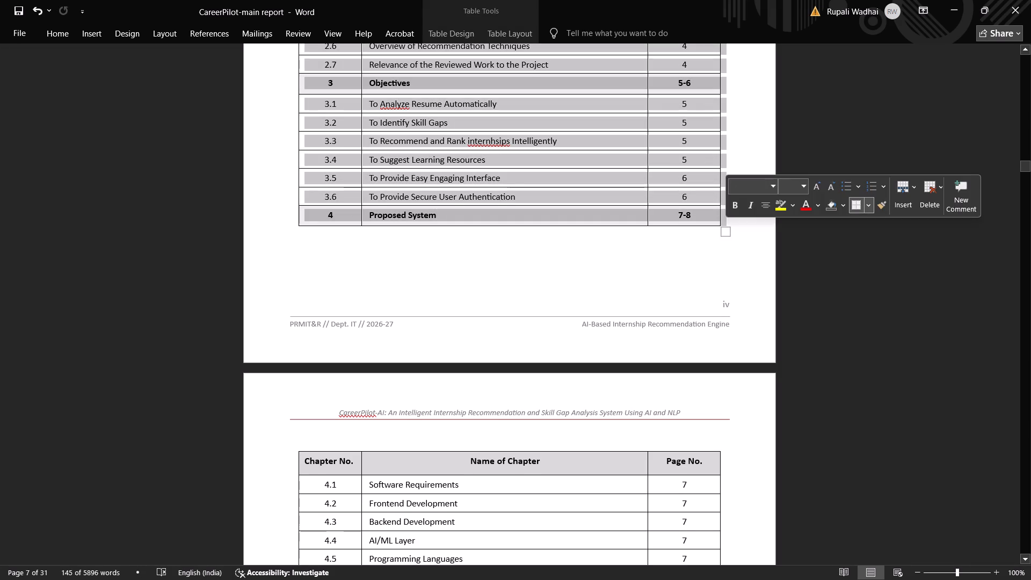
{"action": "left_click", "coordinate": [687, 213]}
{"action": "left_click_drag", "start_coordinate": [696, 215], "coordinate": [330, 218]}
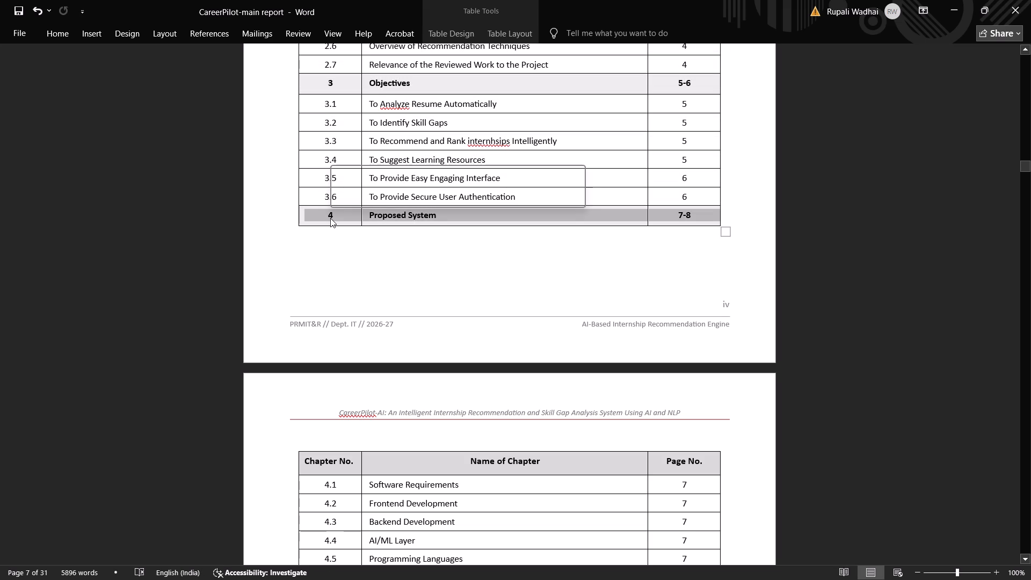
{"action": "key", "text": "ctrl+c"}
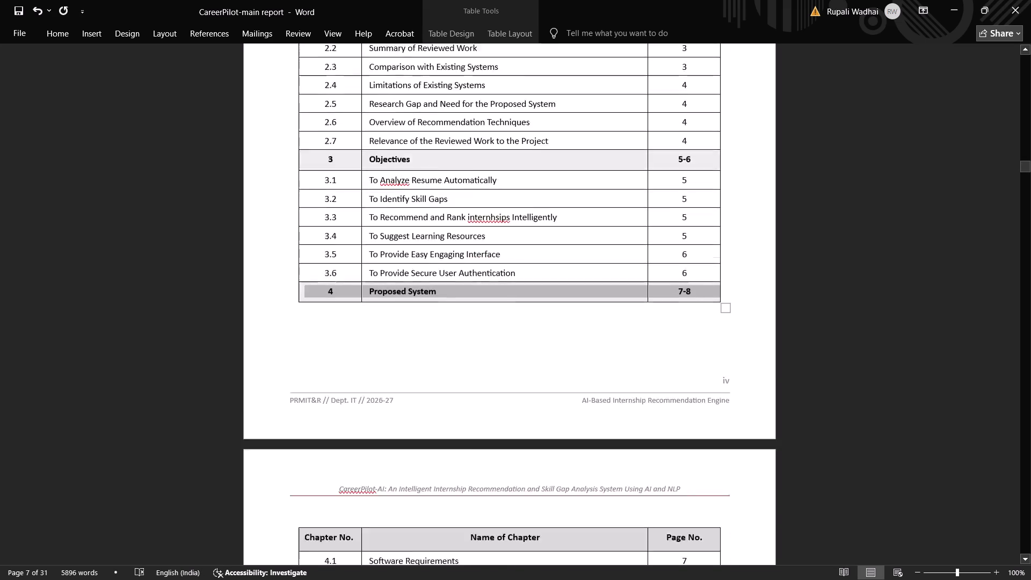
{"action": "left_click_drag", "start_coordinate": [705, 431], "coordinate": [626, 427]}
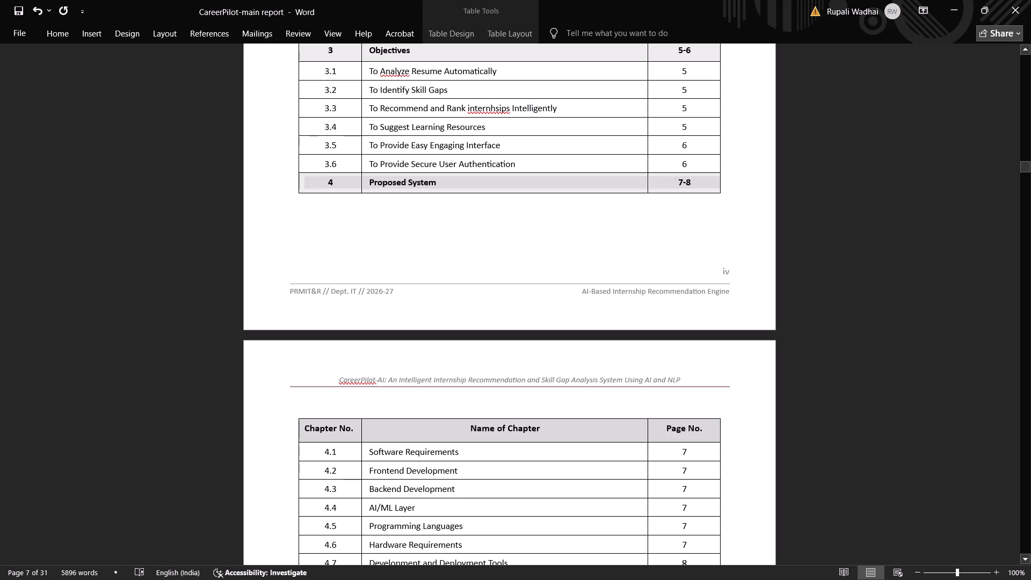
{"action": "left_click_drag", "start_coordinate": [626, 427], "coordinate": [325, 436]}
{"action": "key", "text": "ctrl+v"}
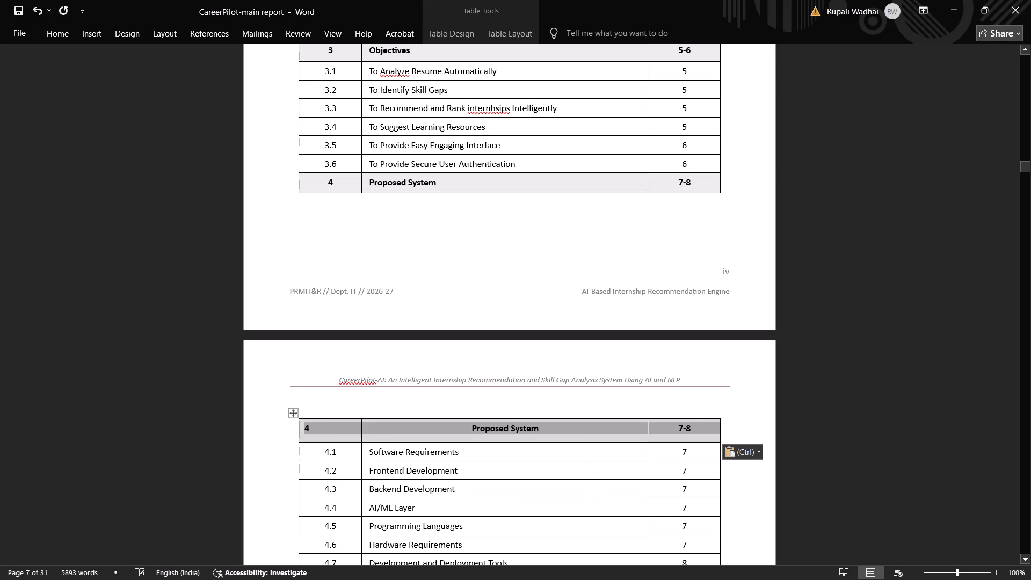
Add leading spaces before the number 4 in the pasted row to align it with the chapter numbers below.
{"action": "left_click", "coordinate": [307, 430]}
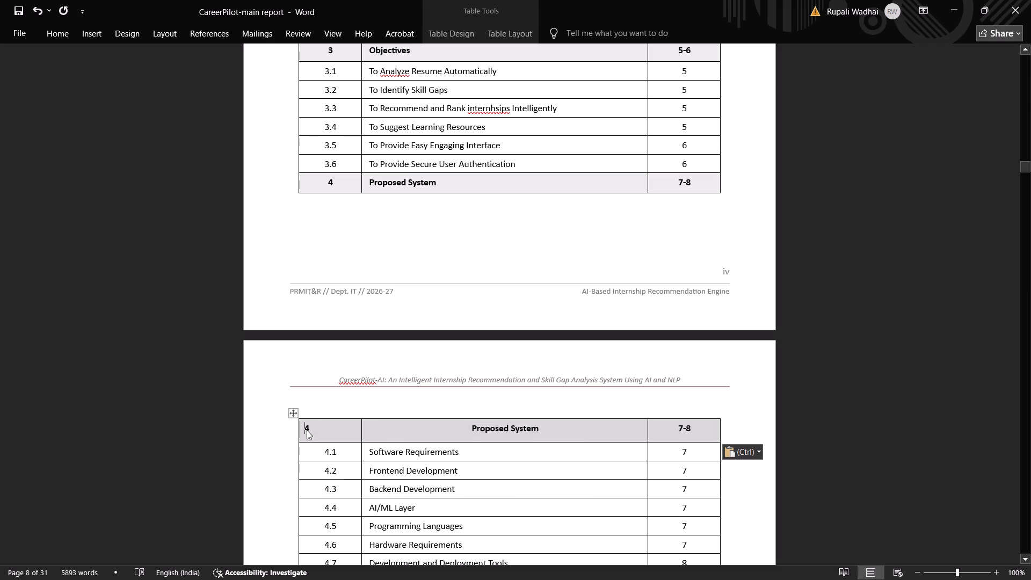
{"action": "key", "text": "Tab"}
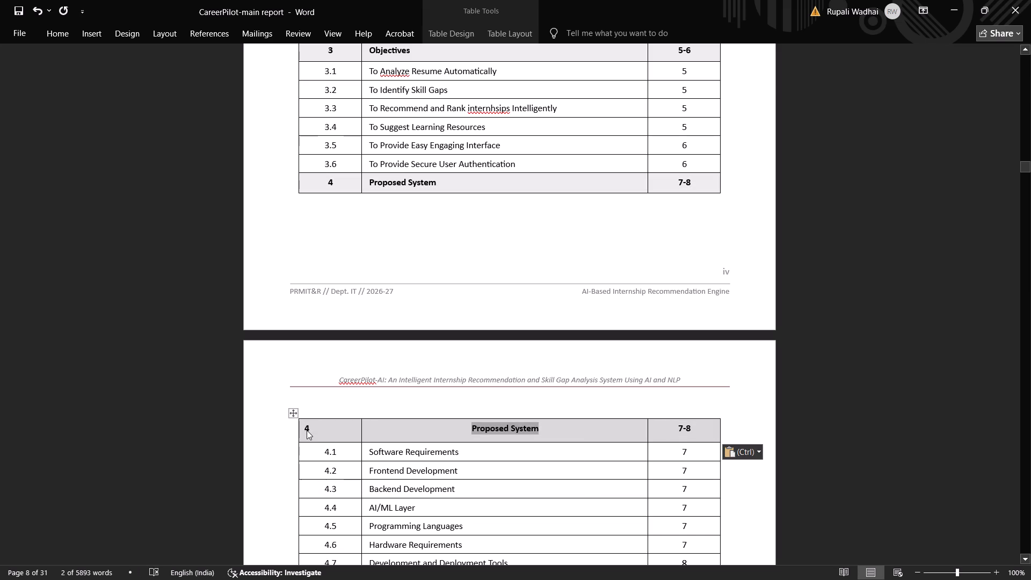
{"action": "left_click", "coordinate": [307, 430]}
{"action": "left_click", "coordinate": [307, 430]}
{"action": "key", "text": "space"}
{"action": "key", "text": "space"}
{"action": "key", "text": "space"}
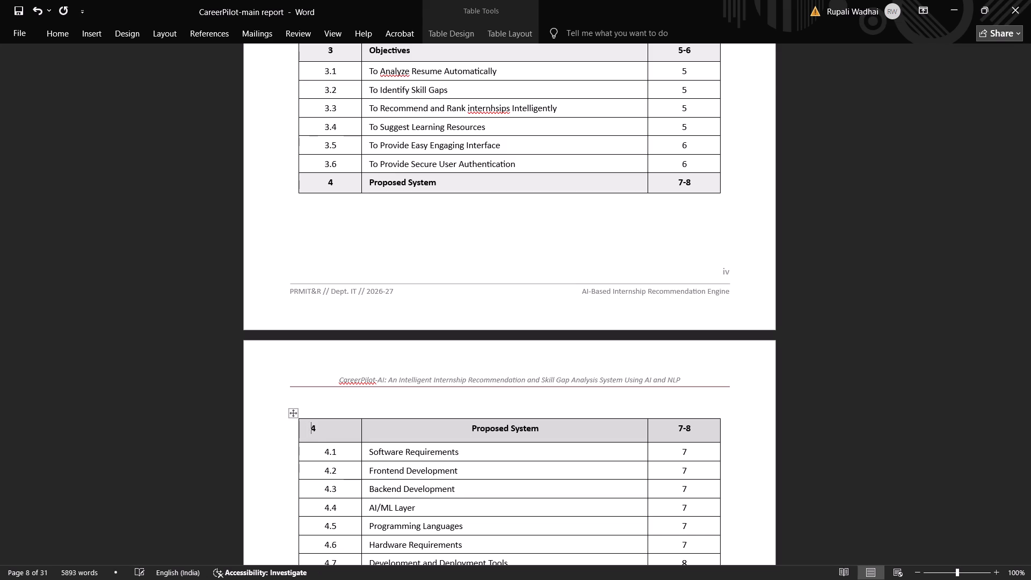
{"action": "key", "text": "space"}
{"action": "key", "text": "space"}
{"action": "key", "text": "space"}
{"action": "key", "text": "space"}
{"action": "key", "text": "space"}
{"action": "key", "text": "space"}
{"action": "key", "text": "space"}
{"action": "key", "text": "space"}
{"action": "key", "text": "space"}
Left-align the Proposed System title in the pasted chapter 4 row of the continued contents table.
{"action": "left_click", "coordinate": [474, 431]}
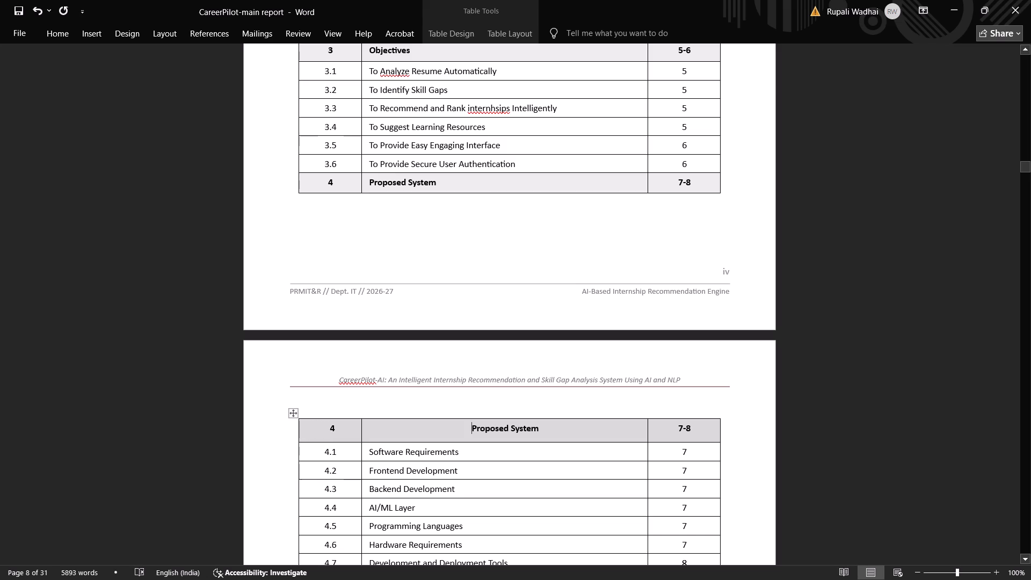
{"action": "key", "text": "BackSpace"}
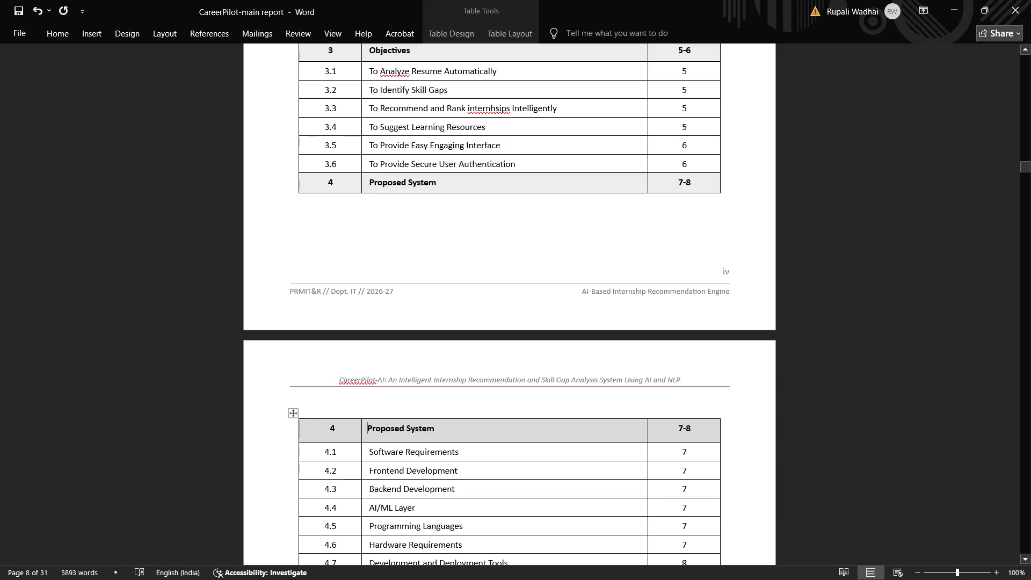
Delete the entire duplicate chapter 4 Proposed System row at the end of the contents table's first page.
{"action": "right_click", "coordinate": [589, 186]}
{"action": "left_click", "coordinate": [619, 367]}
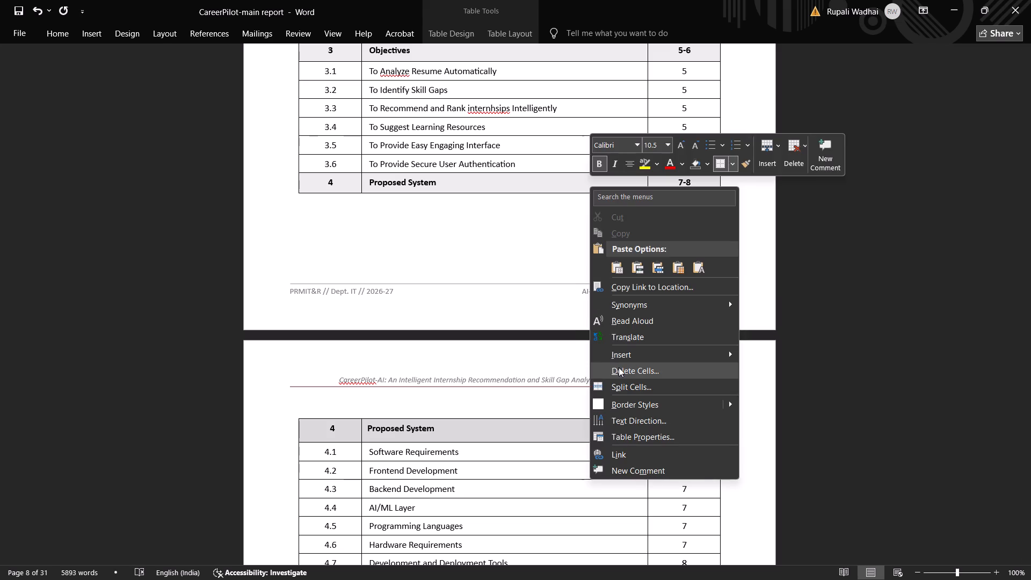
{"action": "left_click", "coordinate": [503, 289]}
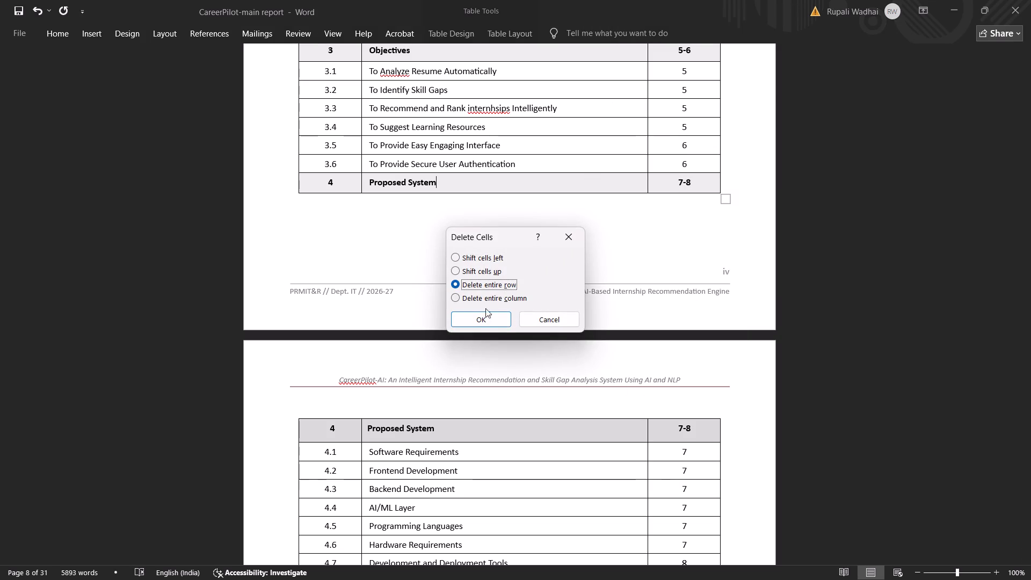
{"action": "left_click", "coordinate": [476, 321]}
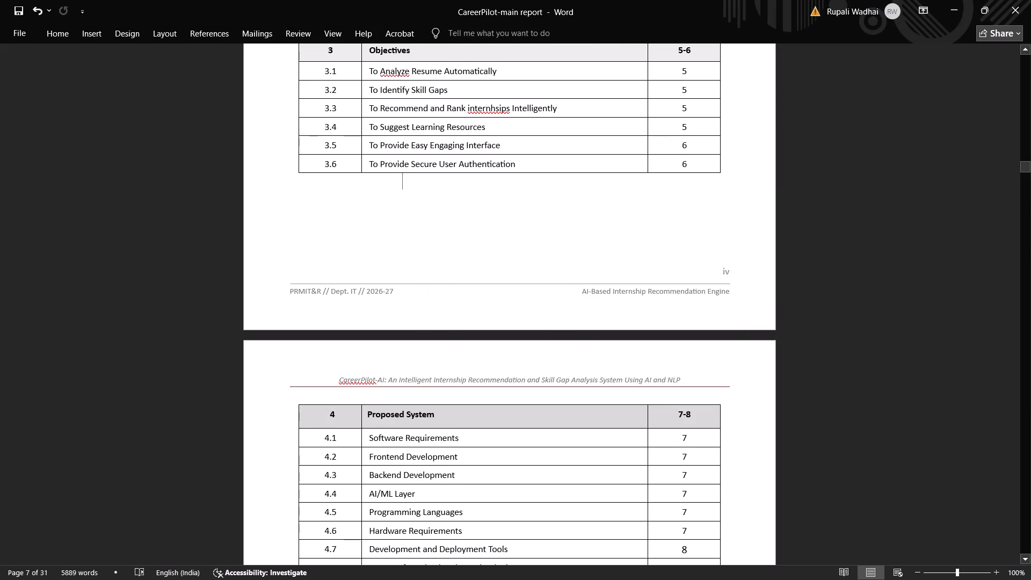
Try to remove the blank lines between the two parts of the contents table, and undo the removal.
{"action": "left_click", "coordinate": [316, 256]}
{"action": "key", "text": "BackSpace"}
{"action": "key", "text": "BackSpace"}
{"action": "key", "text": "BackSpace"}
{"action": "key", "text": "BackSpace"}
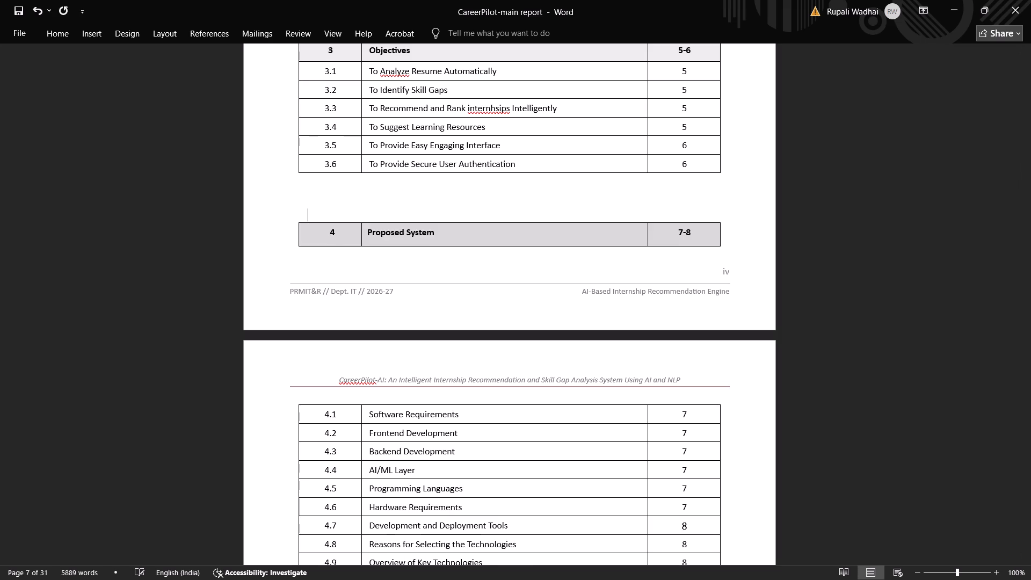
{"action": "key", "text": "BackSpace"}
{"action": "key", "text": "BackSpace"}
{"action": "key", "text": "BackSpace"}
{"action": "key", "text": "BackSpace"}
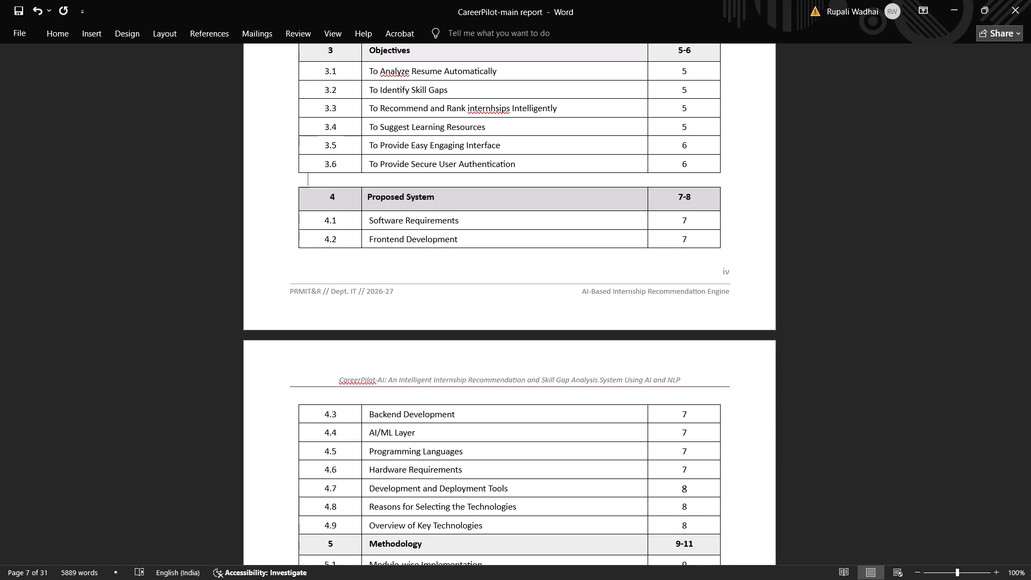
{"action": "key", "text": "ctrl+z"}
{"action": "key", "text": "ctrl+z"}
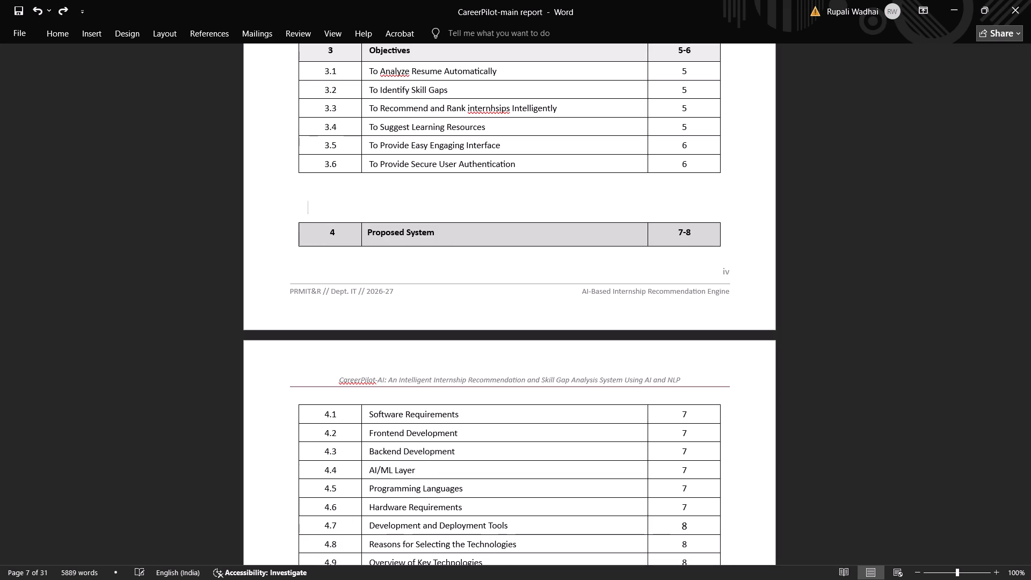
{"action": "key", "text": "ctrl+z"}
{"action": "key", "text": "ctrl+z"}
Save the report document.
{"action": "key", "text": "ctrl+s"}
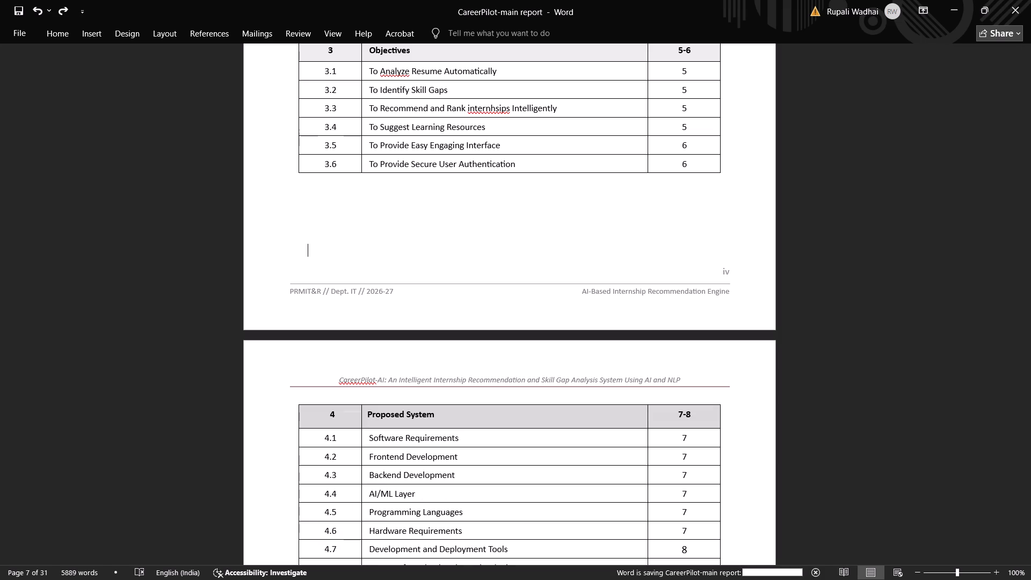
Check the table of contents pages through the chapter 8 rows for how the table continues across pages.
{"action": "scroll", "coordinate": [316, 256], "scroll_direction": "up", "scroll_amount": 7}
{"action": "scroll", "coordinate": [316, 256], "scroll_direction": "down", "scroll_amount": 3}
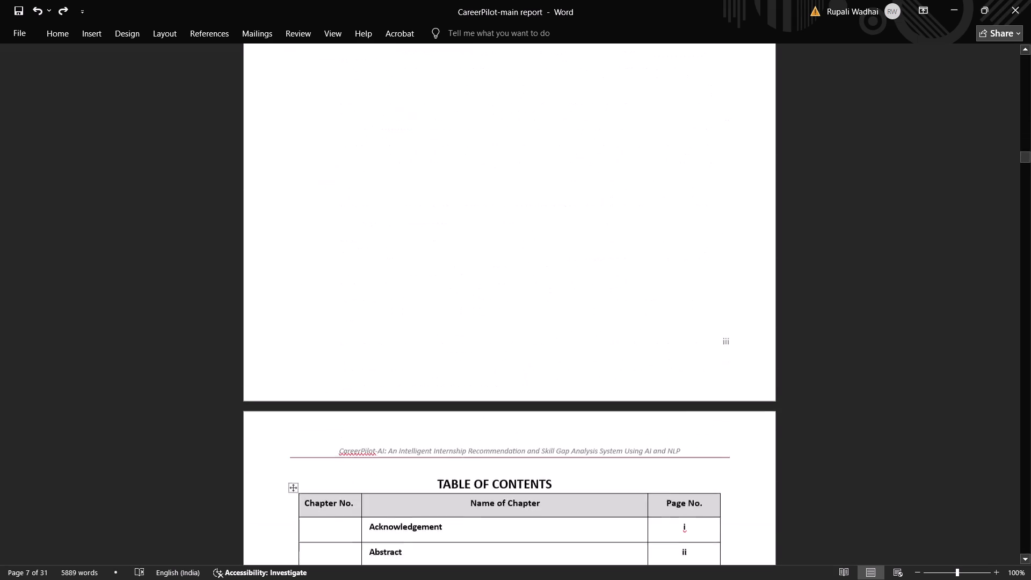
{"action": "scroll", "coordinate": [316, 256], "scroll_direction": "down", "scroll_amount": 3}
{"action": "scroll", "coordinate": [316, 256], "scroll_direction": "up", "scroll_amount": 2}
{"action": "scroll", "coordinate": [316, 256], "scroll_direction": "down", "scroll_amount": 1}
{"action": "left_click", "coordinate": [316, 256]}
{"action": "scroll", "coordinate": [316, 256], "scroll_direction": "down", "scroll_amount": 3}
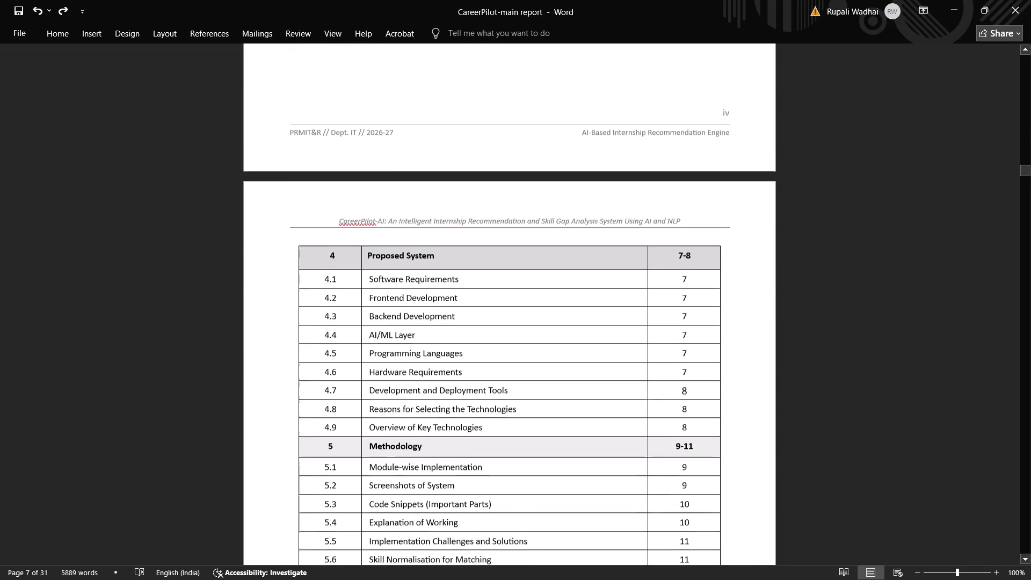
{"action": "scroll", "coordinate": [316, 256], "scroll_direction": "down", "scroll_amount": 3}
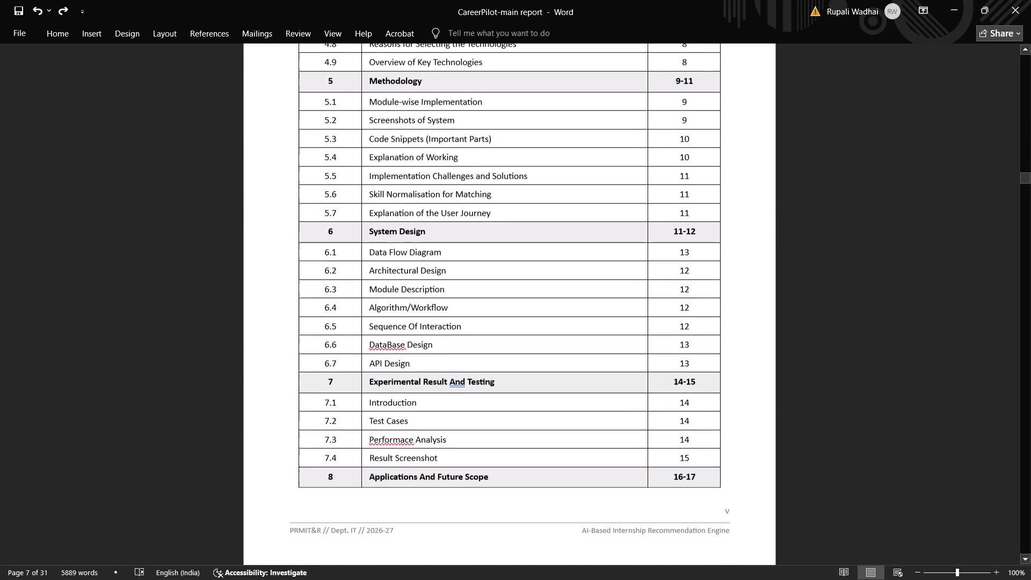
{"action": "scroll", "coordinate": [316, 256], "scroll_direction": "down", "scroll_amount": 4}
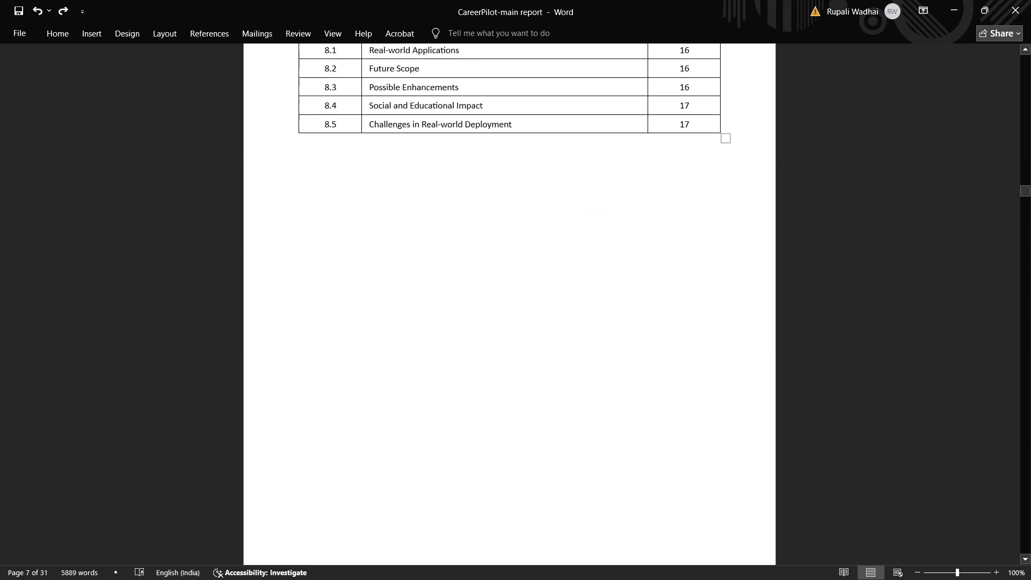
Insert four blank lines before the CHAPTER 2 heading to move it onto the next page above LITERATURE SURVEY.
{"action": "scroll", "coordinate": [316, 256], "scroll_direction": "down", "scroll_amount": 5}
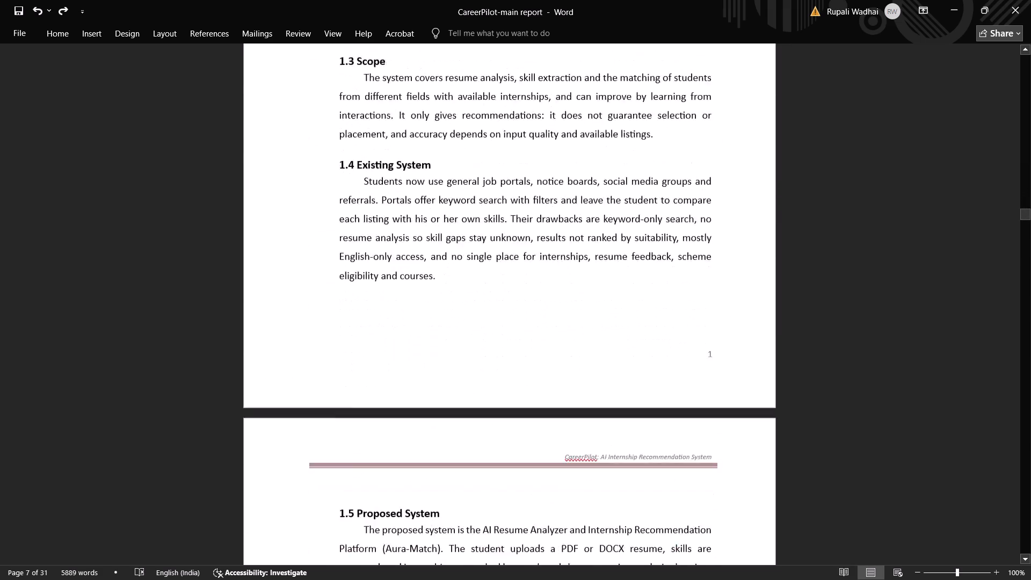
{"action": "scroll", "coordinate": [316, 256], "scroll_direction": "down", "scroll_amount": 4}
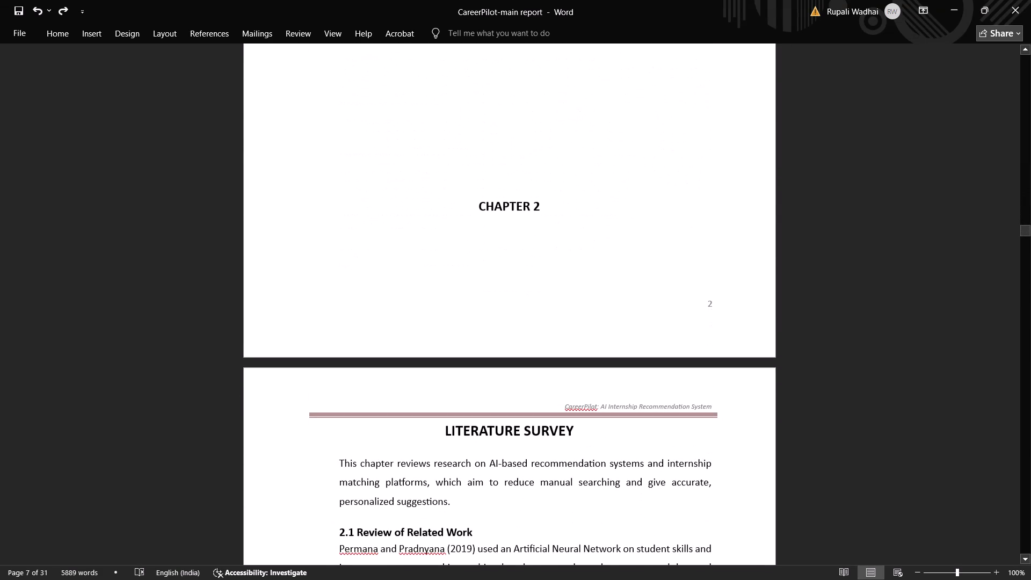
{"action": "left_click", "coordinate": [447, 164]}
{"action": "left_click", "coordinate": [435, 317]}
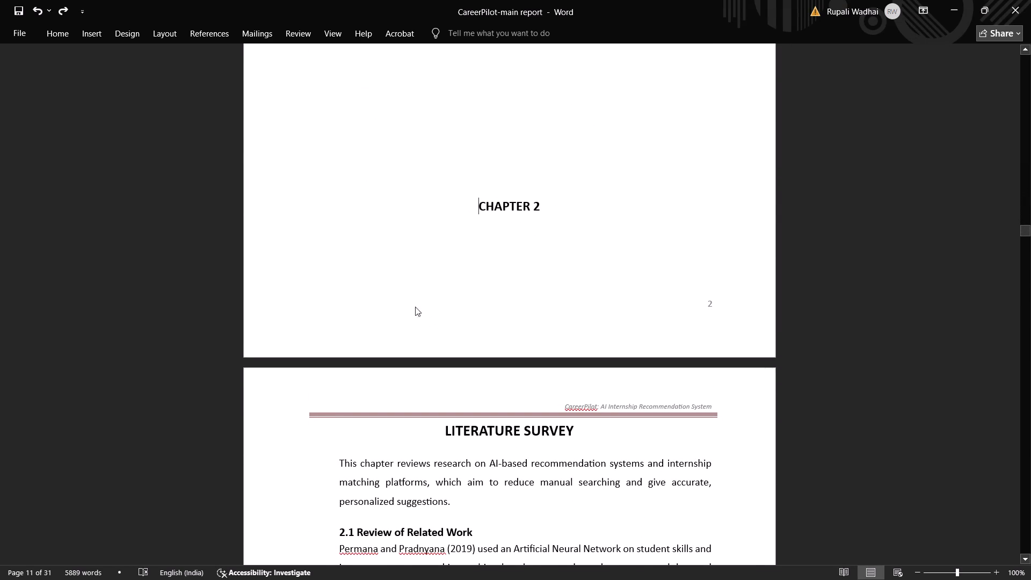
{"action": "key", "text": "Return"}
{"action": "key", "text": "Return"}
{"action": "key", "text": "Return"}
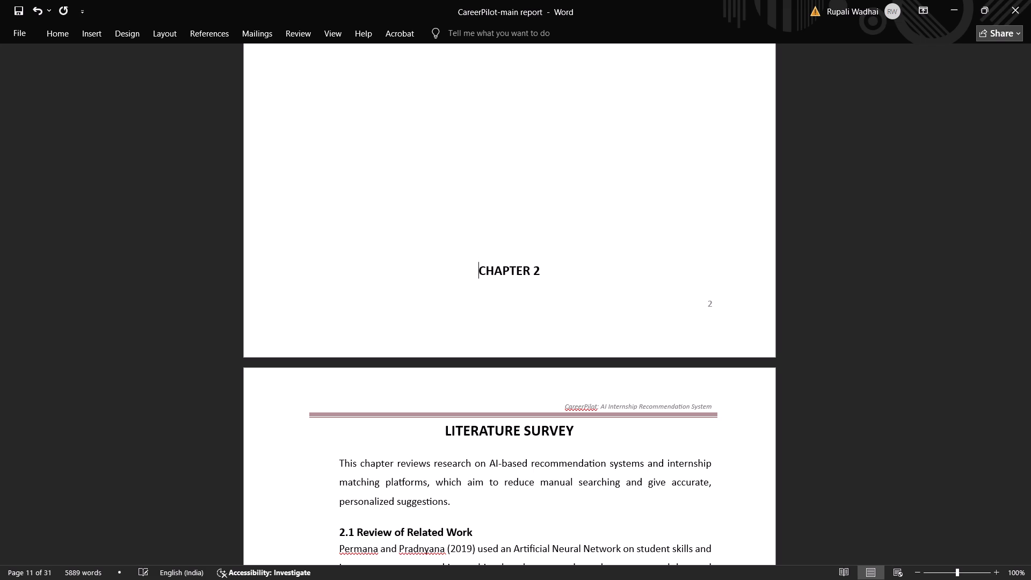
{"action": "key", "text": "Return"}
Delete the blank lines above the CHAPTER 4 heading so it starts directly beneath the page header.
{"action": "scroll", "coordinate": [475, 205], "scroll_direction": "down", "scroll_amount": 2}
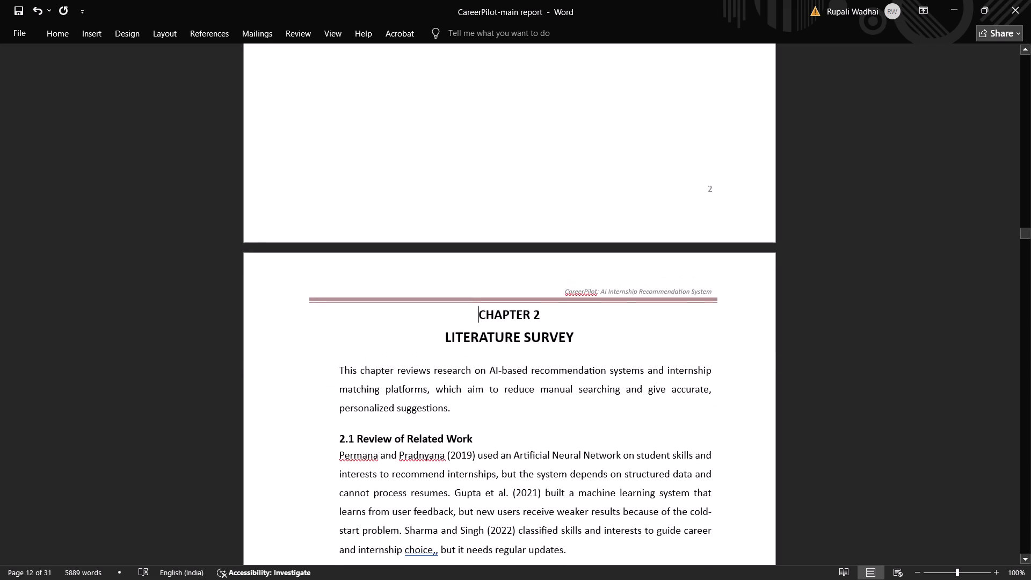
{"action": "scroll", "coordinate": [475, 205], "scroll_direction": "down", "scroll_amount": 3}
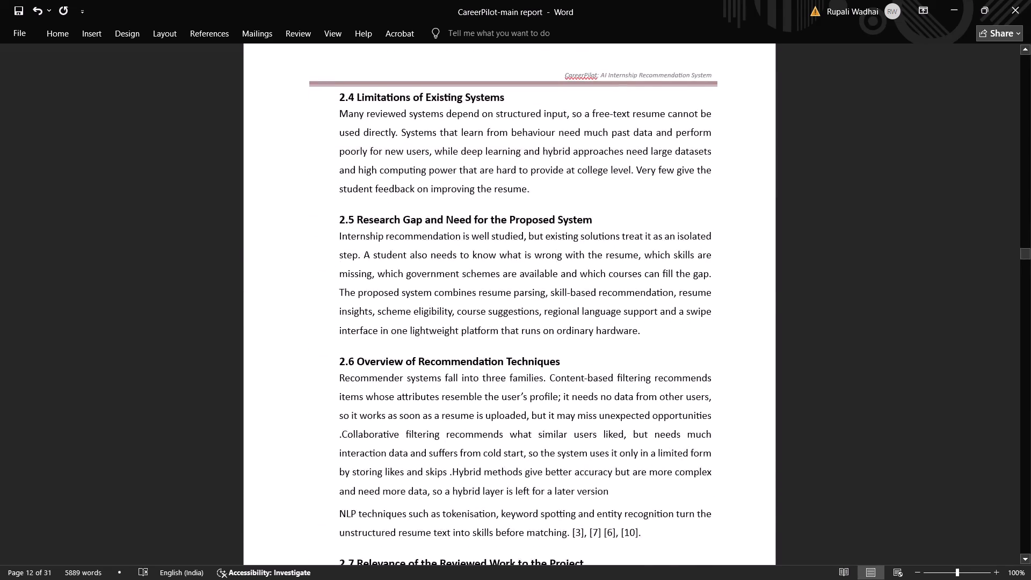
{"action": "scroll", "coordinate": [475, 205], "scroll_direction": "down", "scroll_amount": 3}
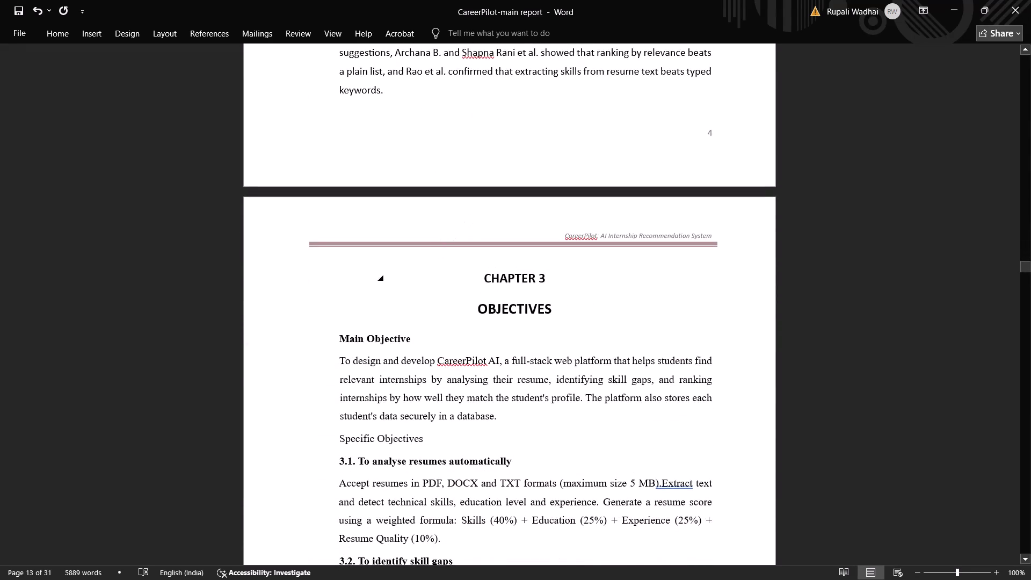
{"action": "scroll", "coordinate": [439, 286], "scroll_direction": "down", "scroll_amount": 6}
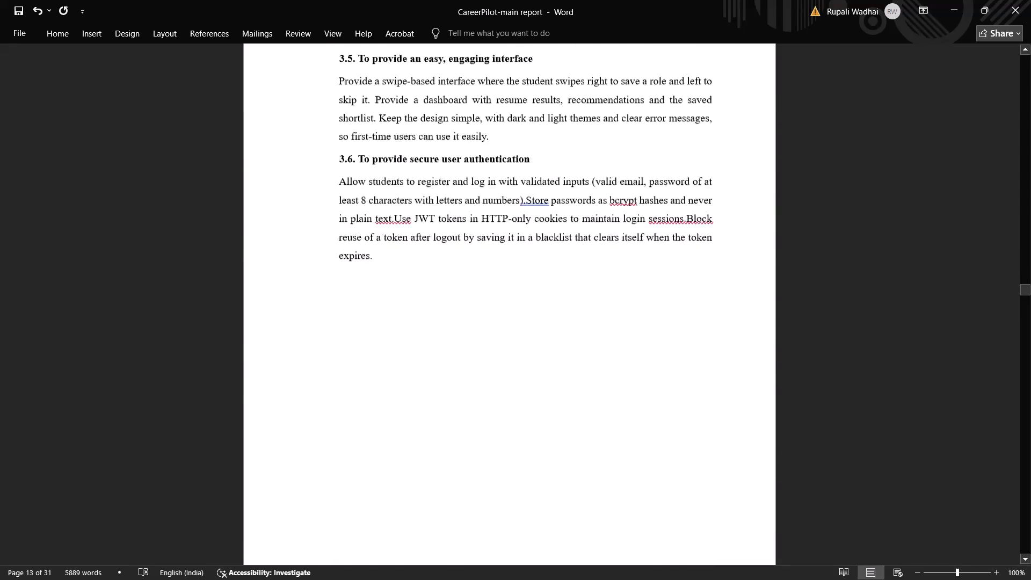
{"action": "scroll", "coordinate": [439, 286], "scroll_direction": "down", "scroll_amount": 3}
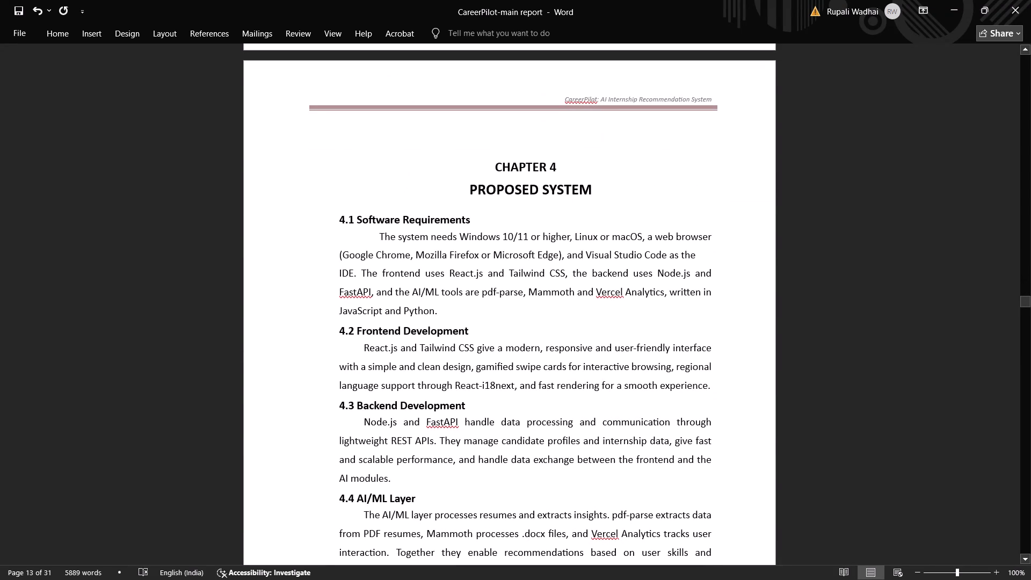
{"action": "left_click", "coordinate": [388, 141]}
{"action": "key", "text": "BackSpace"}
{"action": "key", "text": "BackSpace"}
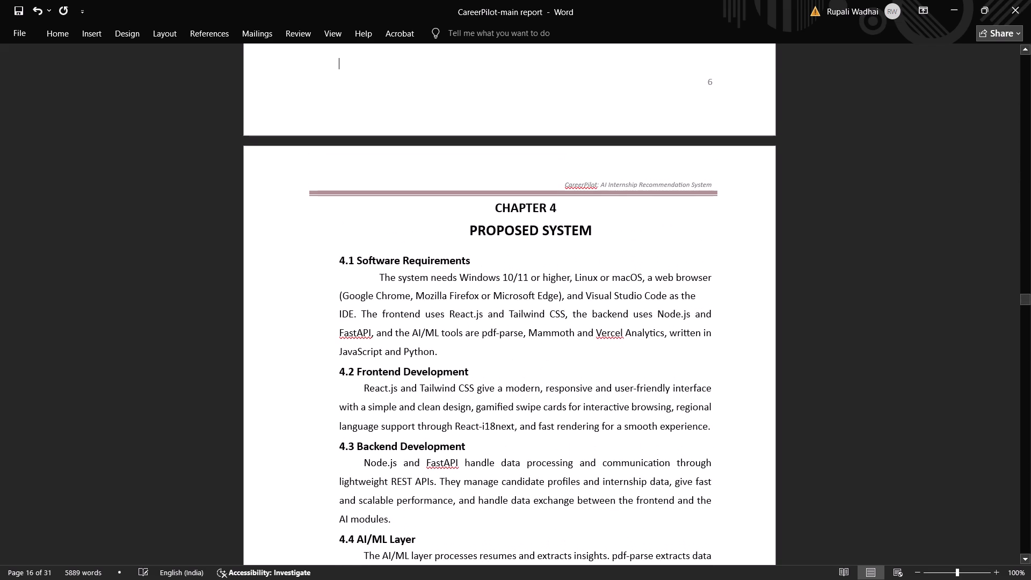
Delete the blank space above the CHAPTER 3 heading so it starts directly beneath the page header.
{"action": "scroll", "coordinate": [388, 141], "scroll_direction": "up", "scroll_amount": 8}
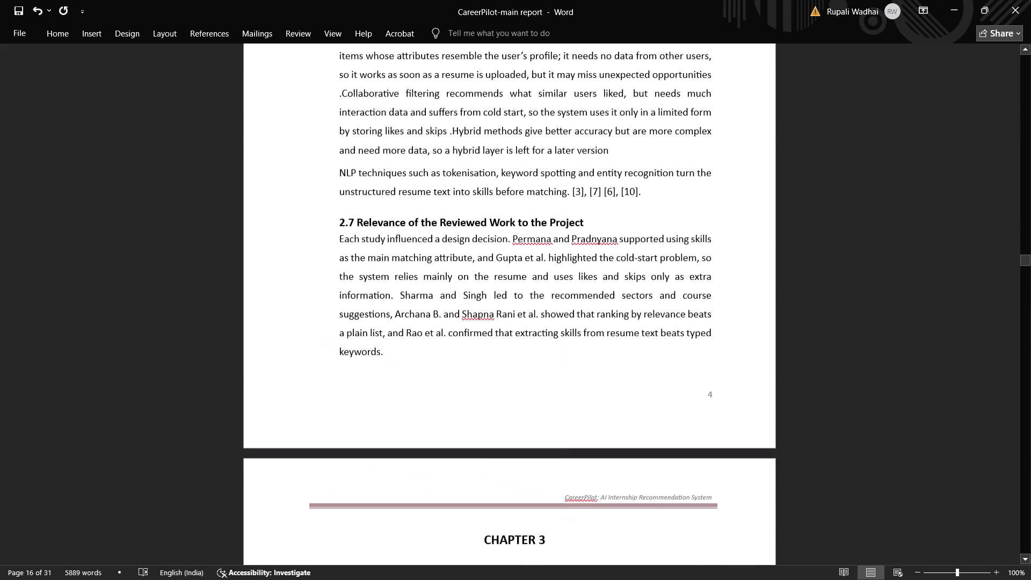
{"action": "scroll", "coordinate": [388, 141], "scroll_direction": "down", "scroll_amount": 1}
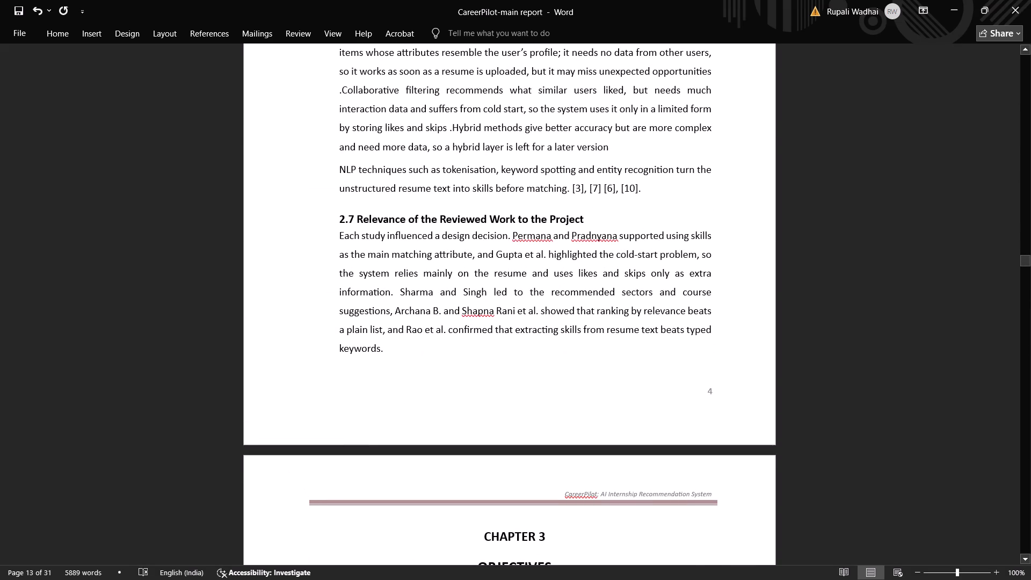
{"action": "left_click", "coordinate": [306, 528]}
{"action": "left_click", "coordinate": [418, 511]}
{"action": "key", "text": "BackSpace"}
{"action": "key", "text": "BackSpace"}
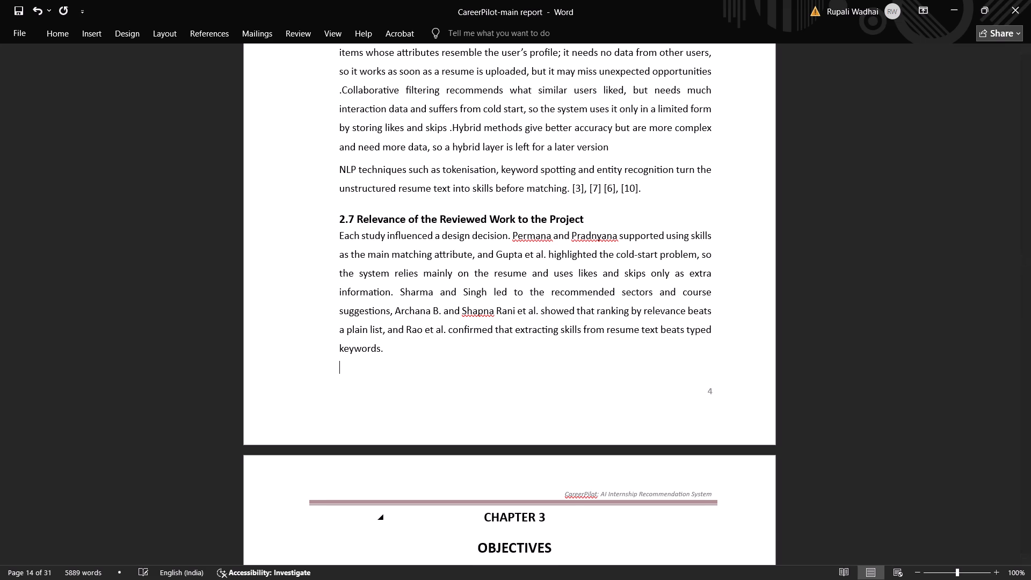
Set the line spacing of the CHAPTER 3 and OBJECTIVES headings to 1.0.
{"action": "scroll", "coordinate": [428, 517], "scroll_direction": "down", "scroll_amount": 1}
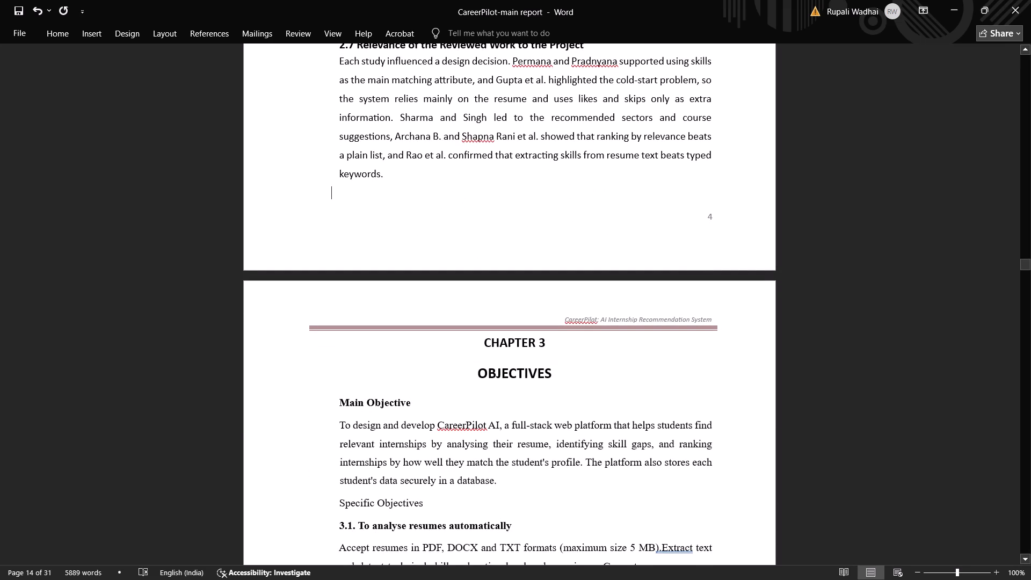
{"action": "scroll", "coordinate": [492, 470], "scroll_direction": "down", "scroll_amount": 1}
{"action": "left_click", "coordinate": [491, 343]}
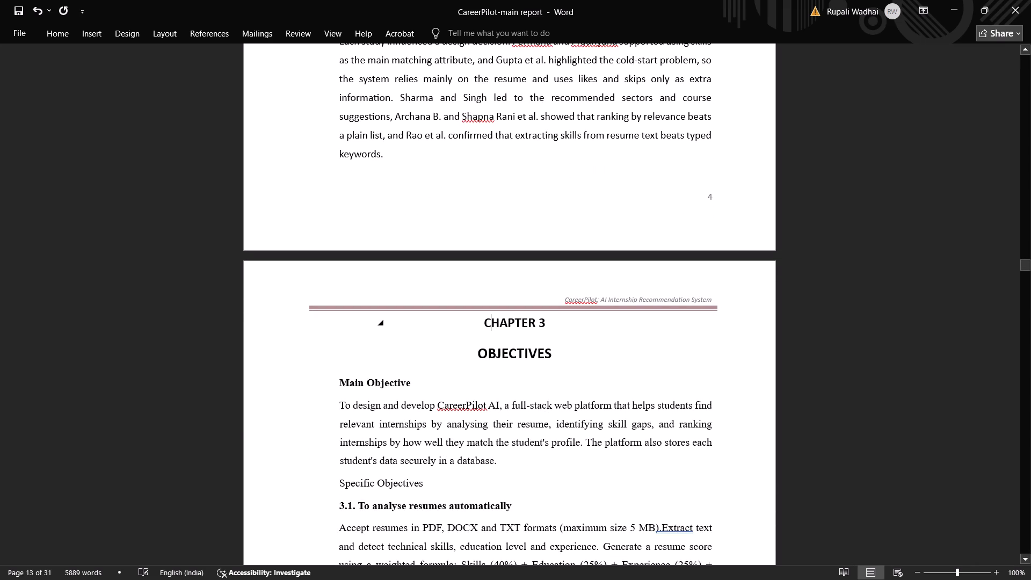
{"action": "left_click_drag", "start_coordinate": [574, 355], "coordinate": [498, 326]}
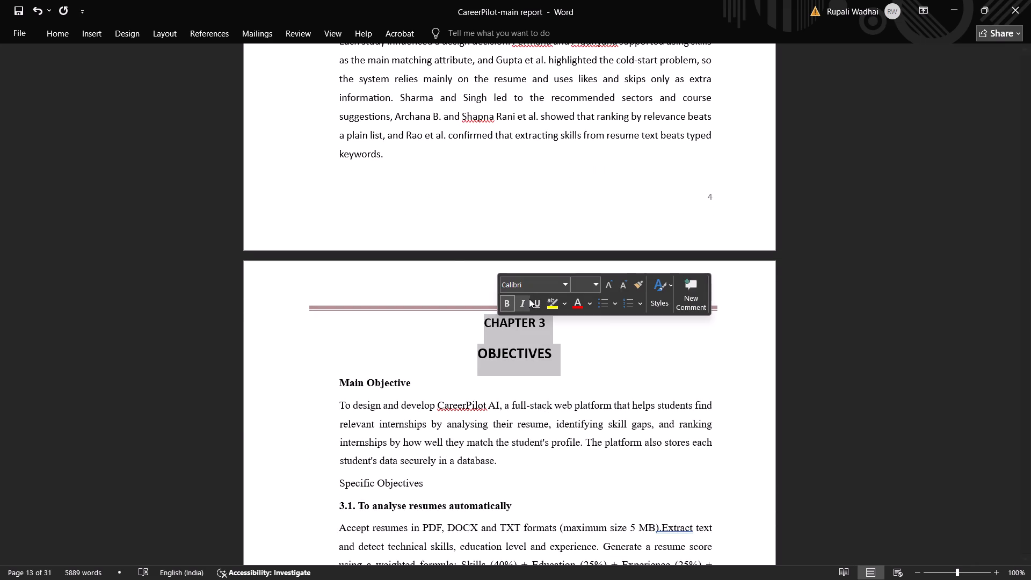
{"action": "left_click", "coordinate": [78, 28]}
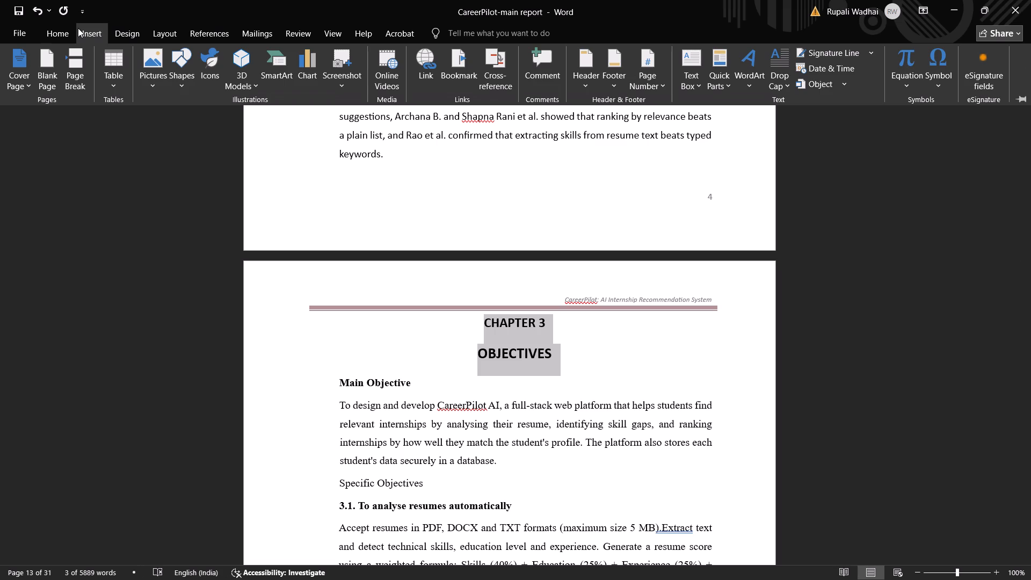
{"action": "left_click", "coordinate": [63, 31]}
{"action": "left_click", "coordinate": [403, 83]}
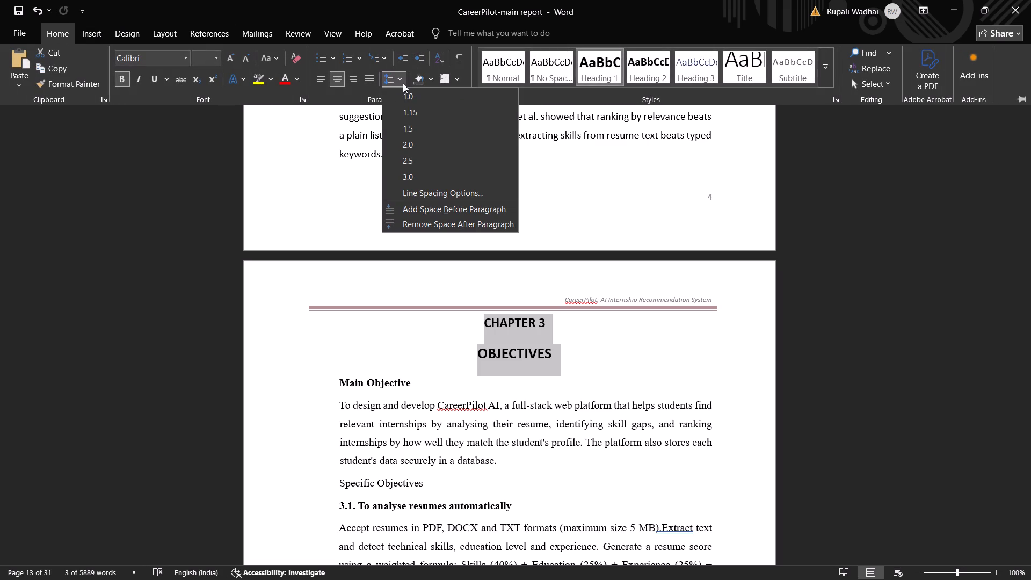
{"action": "left_click", "coordinate": [425, 101]}
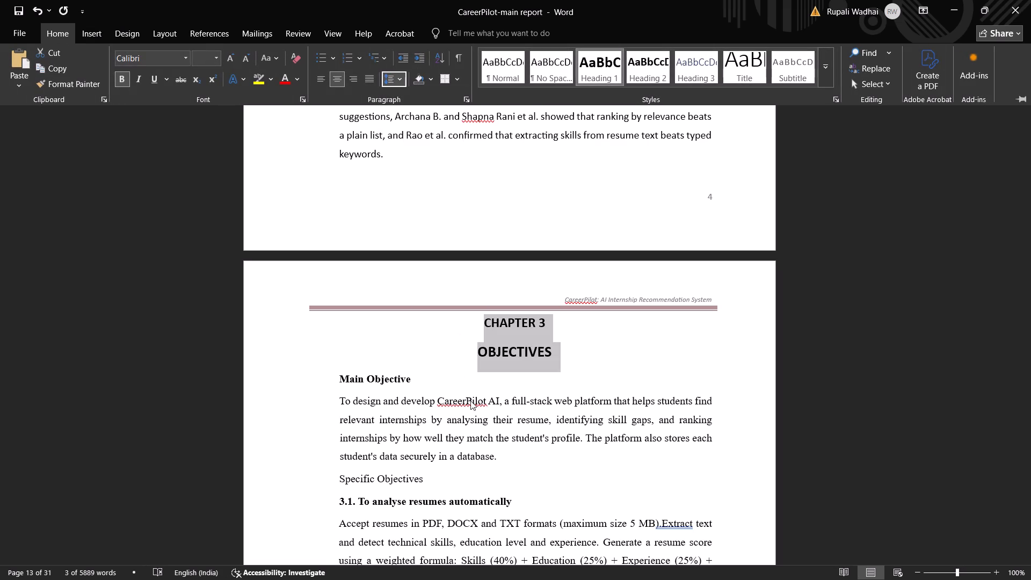
Insert a blank line before the CHAPTER 4 heading to move it onto the next page above PROPOSED SYSTEM.
{"action": "left_click", "coordinate": [553, 362]}
{"action": "left_click", "coordinate": [585, 356]}
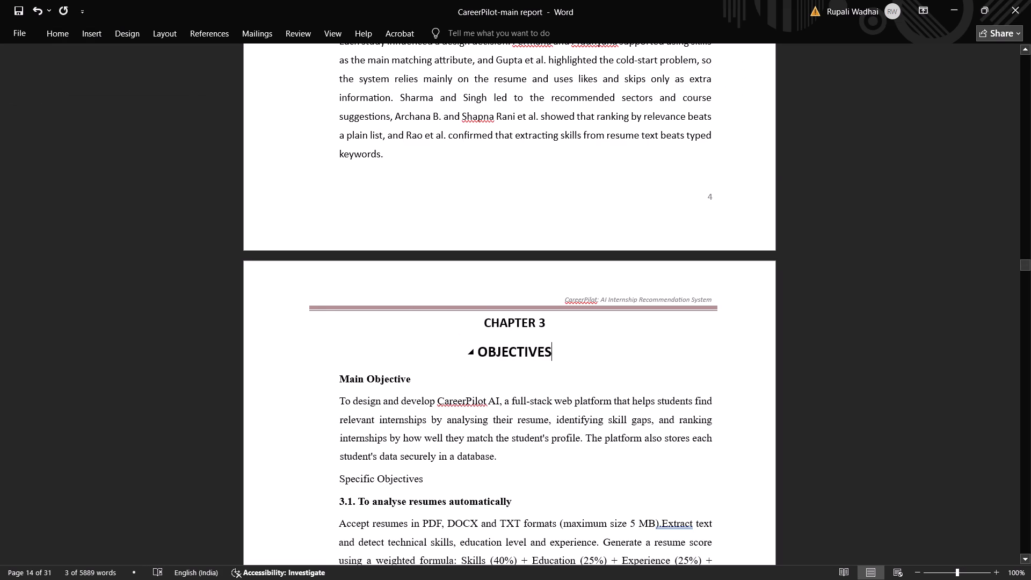
{"action": "scroll", "coordinate": [585, 356], "scroll_direction": "down", "scroll_amount": 5}
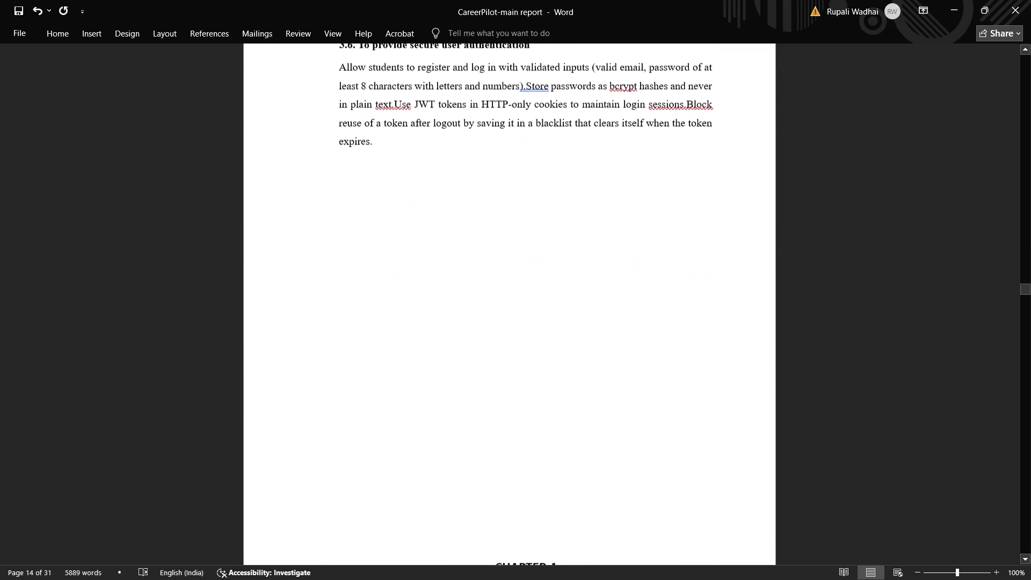
{"action": "scroll", "coordinate": [585, 356], "scroll_direction": "down", "scroll_amount": 2}
{"action": "left_click", "coordinate": [478, 194]}
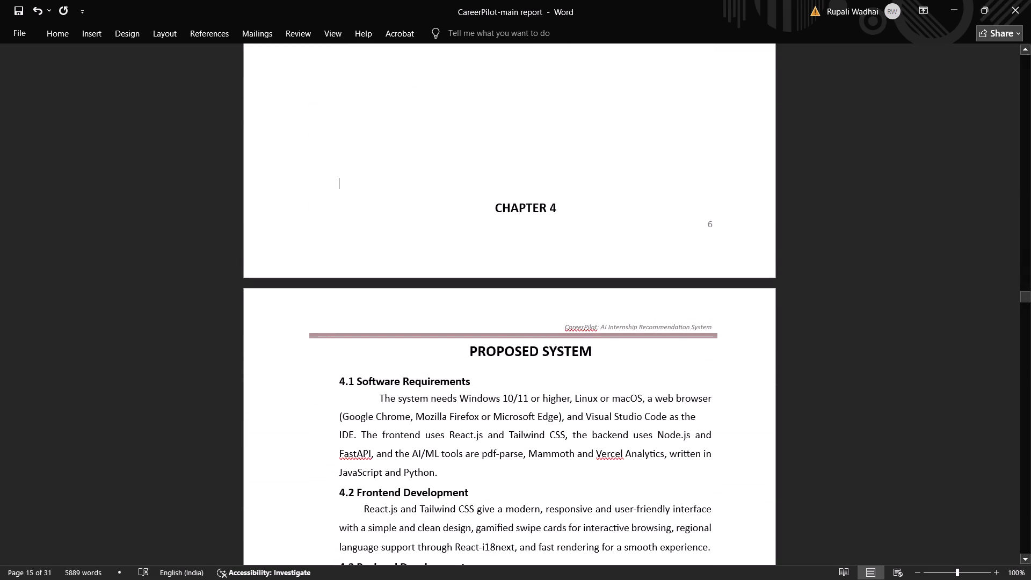
{"action": "key", "text": "Return"}
Remove the colon from the CHAPTER 5: METHODOLOGY heading, split it into two lines before METHODOLOGY, and save the document.
{"action": "scroll", "coordinate": [390, 317], "scroll_direction": "down", "scroll_amount": 1}
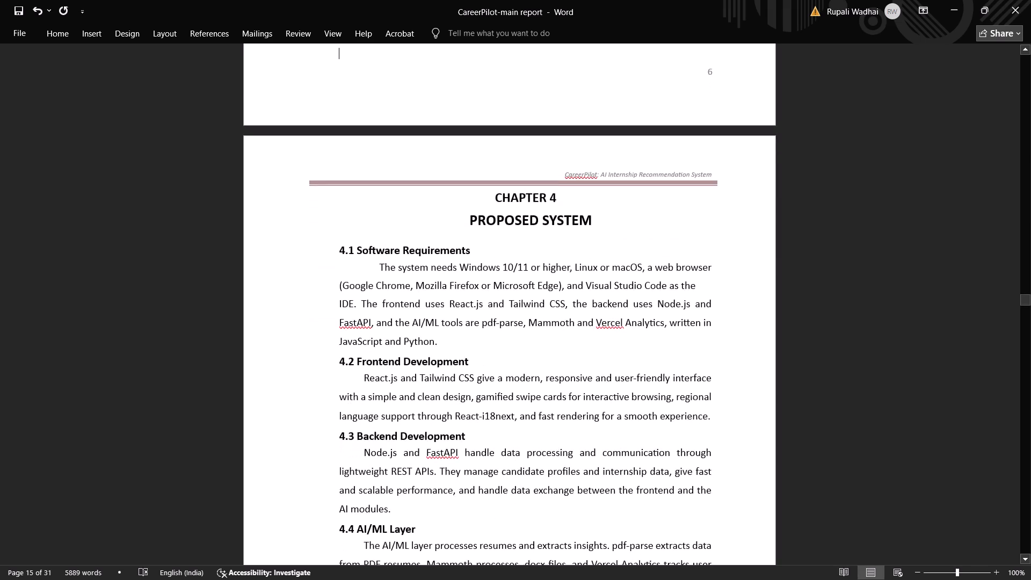
{"action": "scroll", "coordinate": [390, 317], "scroll_direction": "down", "scroll_amount": 5}
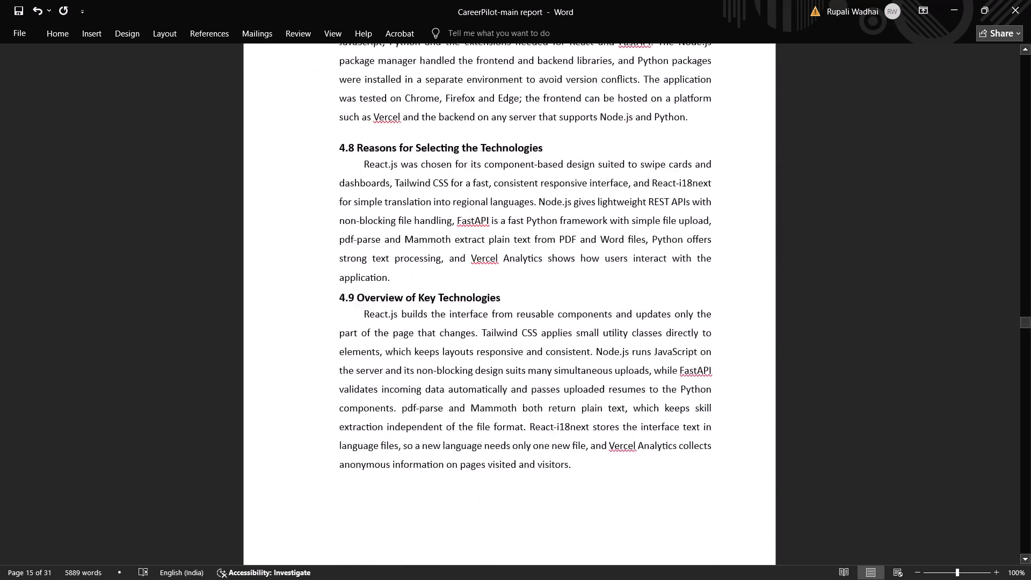
{"action": "scroll", "coordinate": [390, 317], "scroll_direction": "down", "scroll_amount": 3}
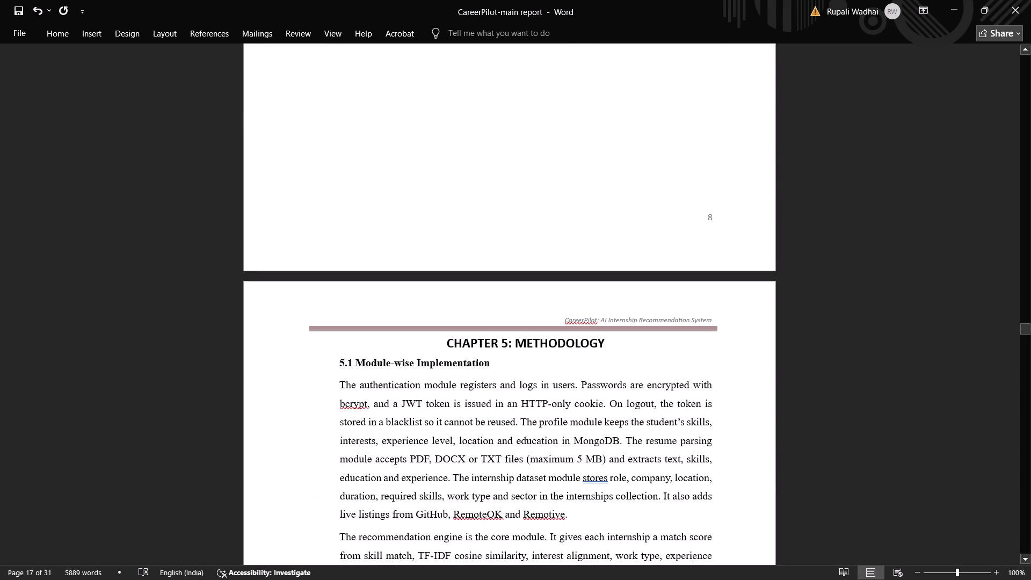
{"action": "left_click", "coordinate": [515, 342]}
{"action": "key", "text": "Left"}
{"action": "key", "text": "Left"}
{"action": "key", "text": "BackSpace"}
{"action": "key", "text": "ctrl+z"}
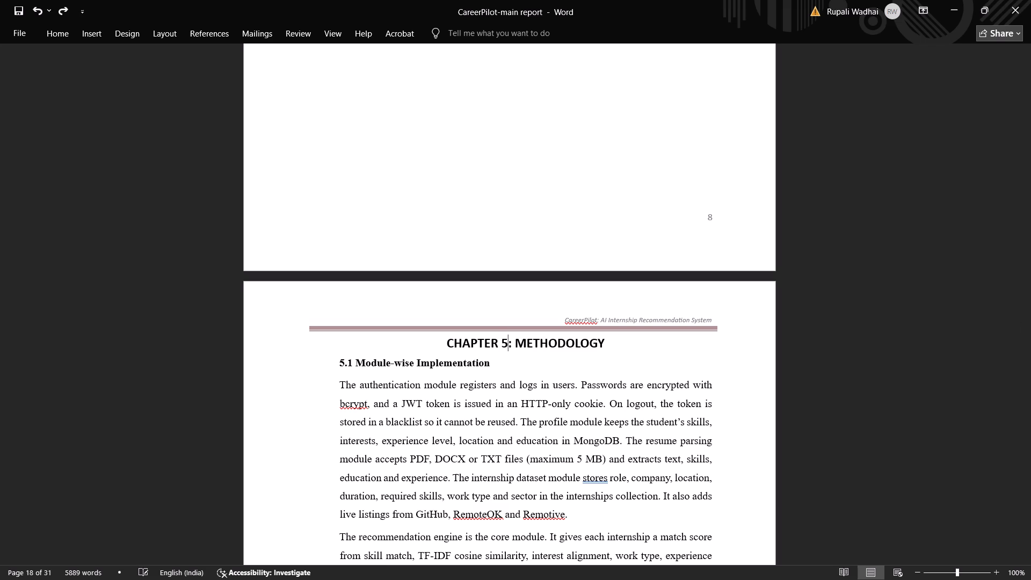
{"action": "key", "text": "Right"}
{"action": "key", "text": "BackSpace"}
{"action": "key", "text": "Return"}
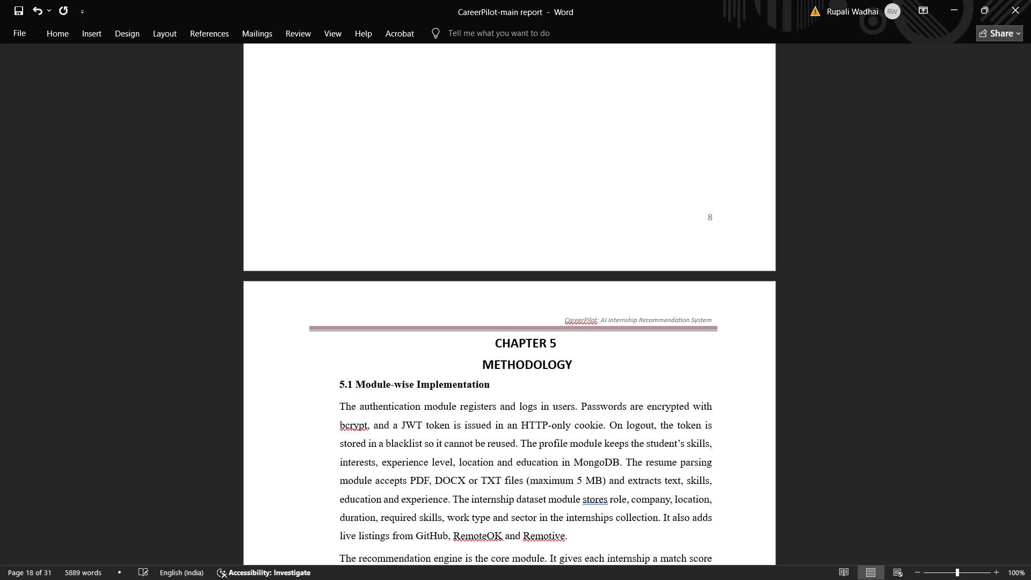
{"action": "key", "text": "ctrl+s"}
Delete the blank lines above the CHAPTER 6 heading so it starts directly beneath the page header.
{"action": "scroll", "coordinate": [427, 387], "scroll_direction": "down", "scroll_amount": 2}
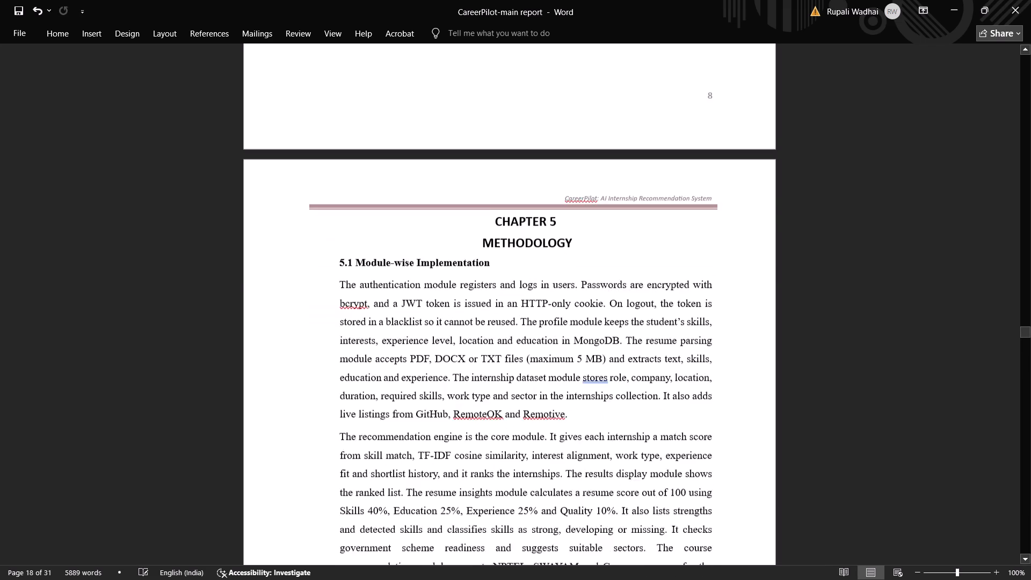
{"action": "scroll", "coordinate": [427, 387], "scroll_direction": "down", "scroll_amount": 5}
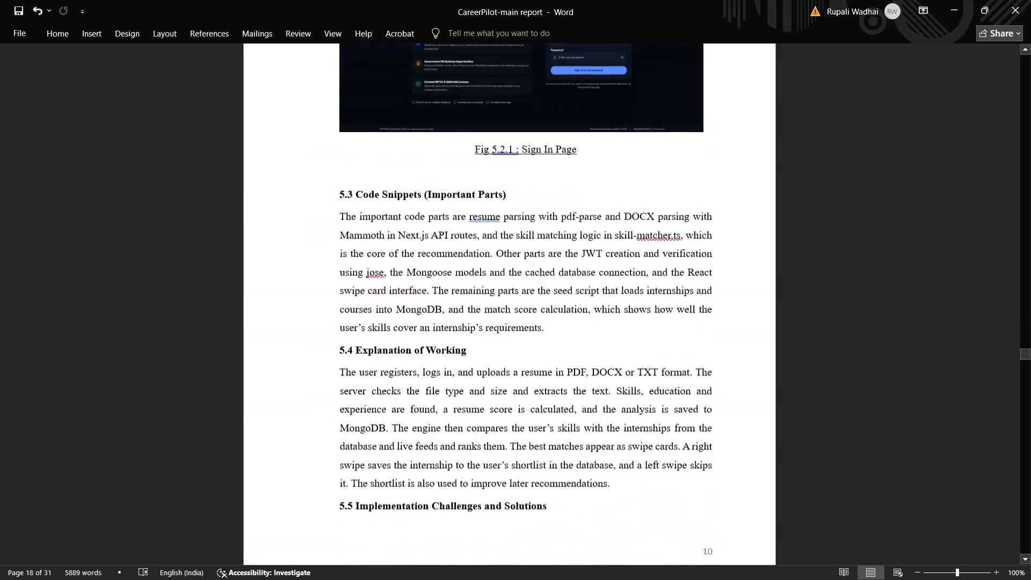
{"action": "scroll", "coordinate": [427, 387], "scroll_direction": "down", "scroll_amount": 5}
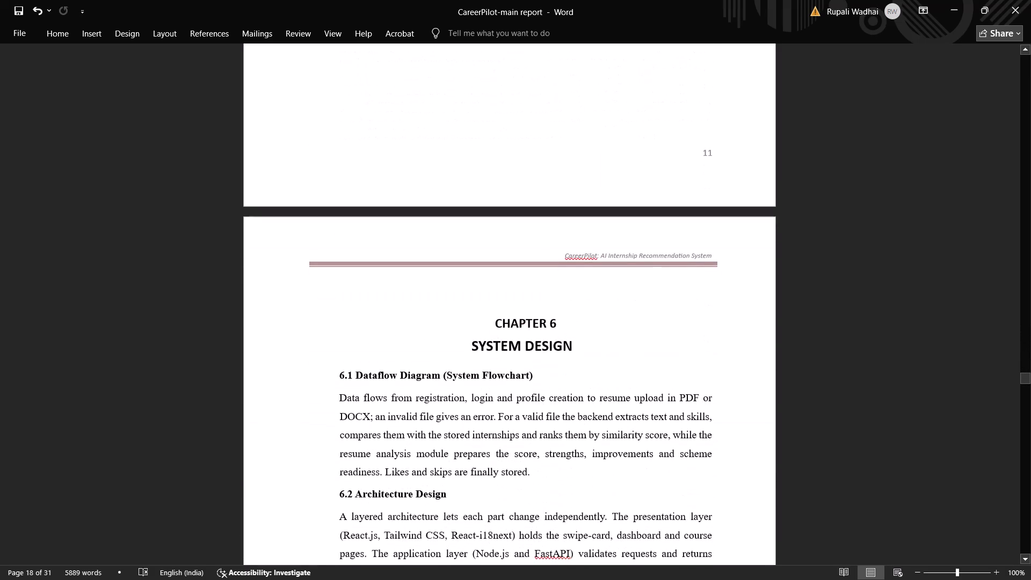
{"action": "left_click", "coordinate": [397, 300]}
{"action": "key", "text": "BackSpace"}
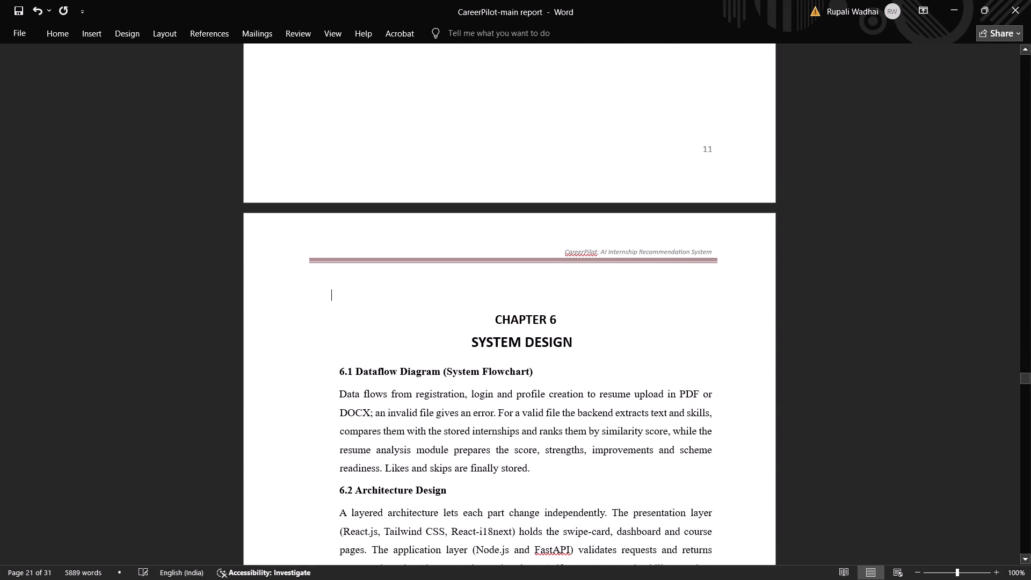
{"action": "key", "text": "BackSpace"}
{"action": "key", "text": "BackSpace"}
{"action": "key", "text": "BackSpace"}
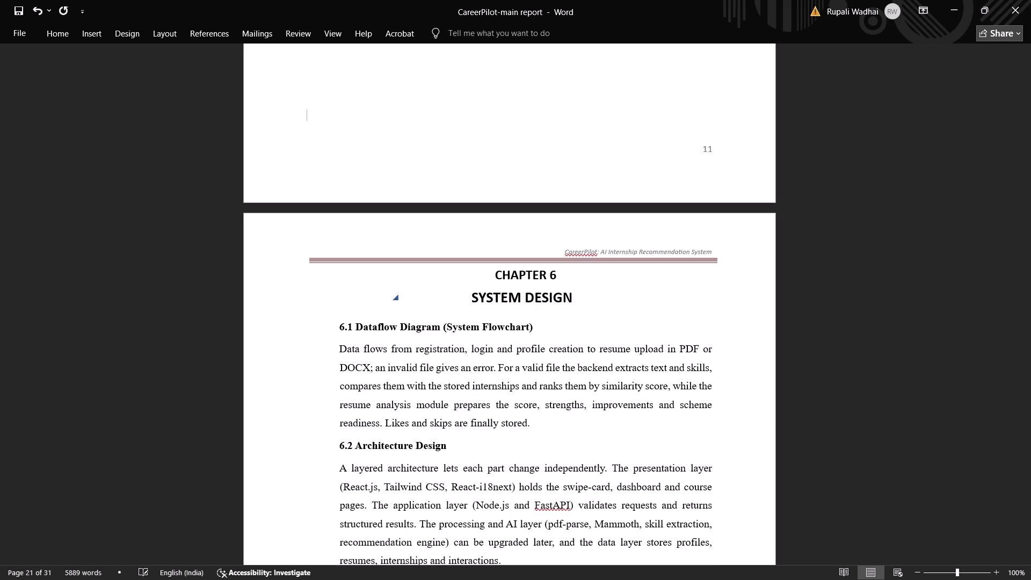
Delete three leading spaces before the SYSTEM DESIGN heading to shift it slightly left.
{"action": "left_click", "coordinate": [468, 298]}
{"action": "key", "text": "BackSpace"}
{"action": "key", "text": "BackSpace"}
{"action": "key", "text": "BackSpace"}
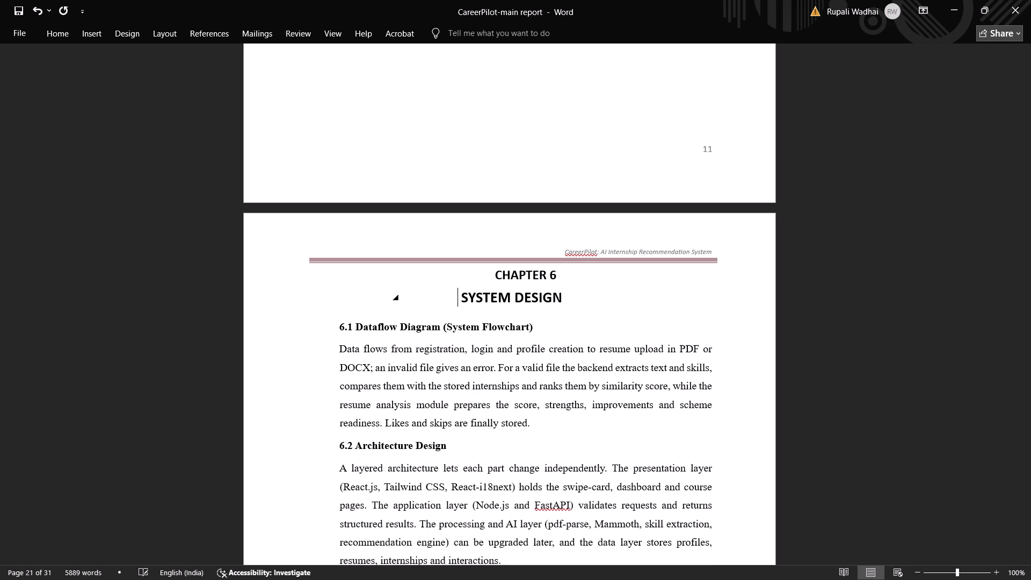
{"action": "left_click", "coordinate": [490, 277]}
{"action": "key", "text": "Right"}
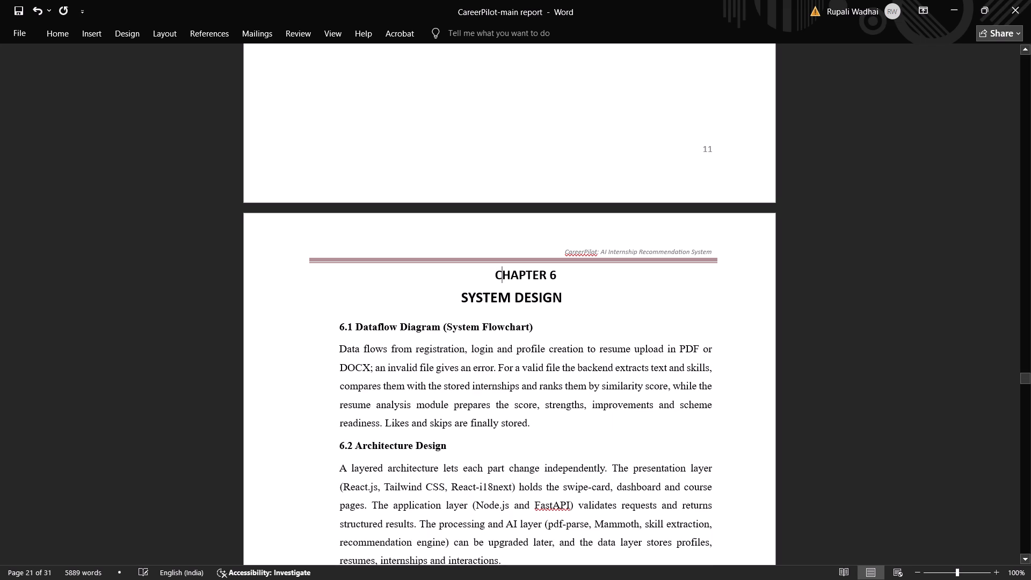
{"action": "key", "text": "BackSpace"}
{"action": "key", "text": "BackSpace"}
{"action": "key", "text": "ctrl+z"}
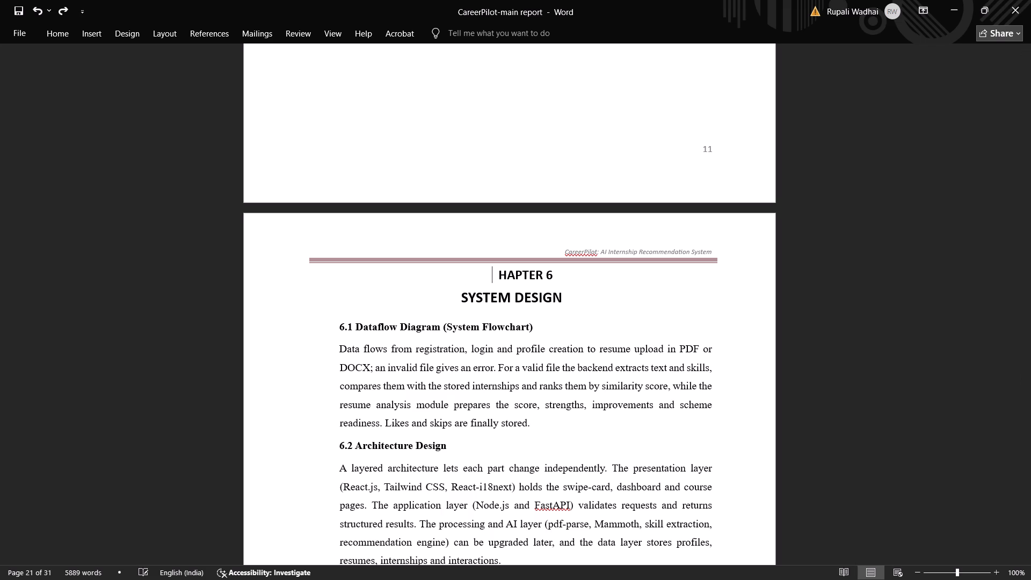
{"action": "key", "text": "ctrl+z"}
Remove the CHAPTER 6 heading's centre alignment and indent it until it sits centred above SYSTEM DESIGN.
{"action": "key", "text": "Left"}
{"action": "key", "text": "BackSpace"}
{"action": "key", "text": "Tab"}
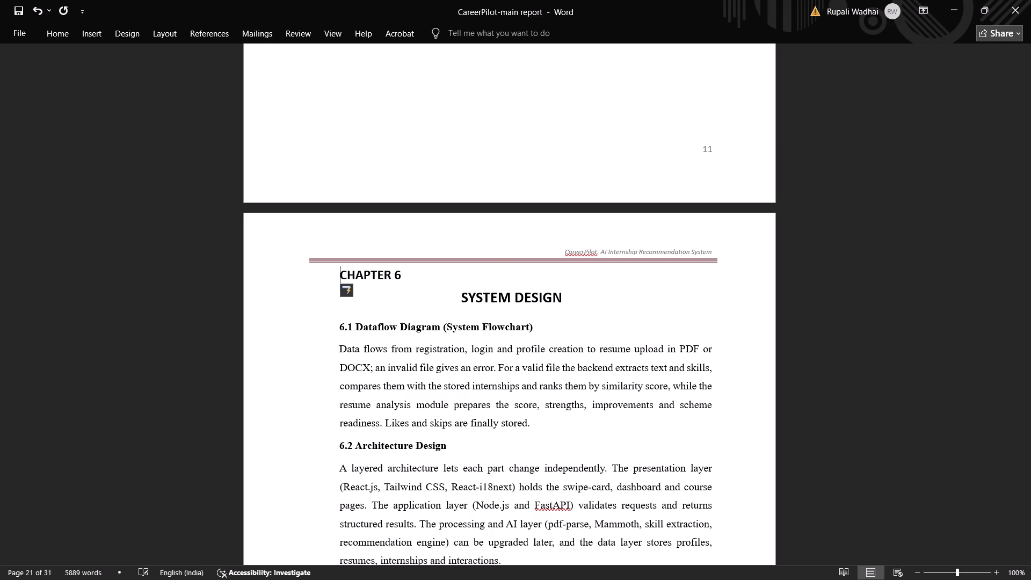
{"action": "key", "text": "Tab"}
{"action": "key", "text": "Tab"}
{"action": "key", "text": "Tab"}
{"action": "key", "text": "Tab"}
{"action": "key", "text": "Tab"}
{"action": "key", "text": "space"}
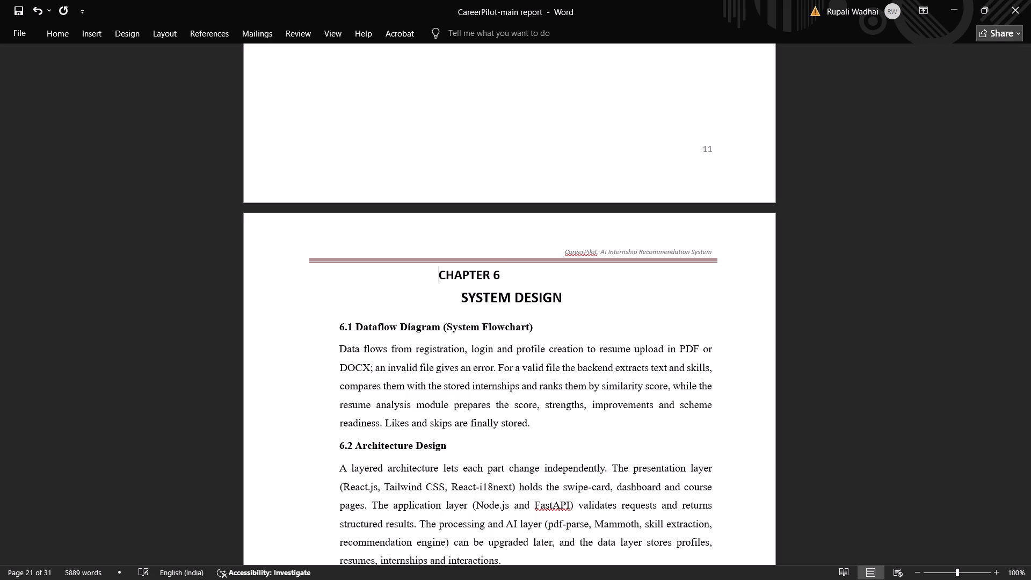
{"action": "key", "text": "space"}
{"action": "key", "text": "space"}
{"action": "key", "text": "space"}
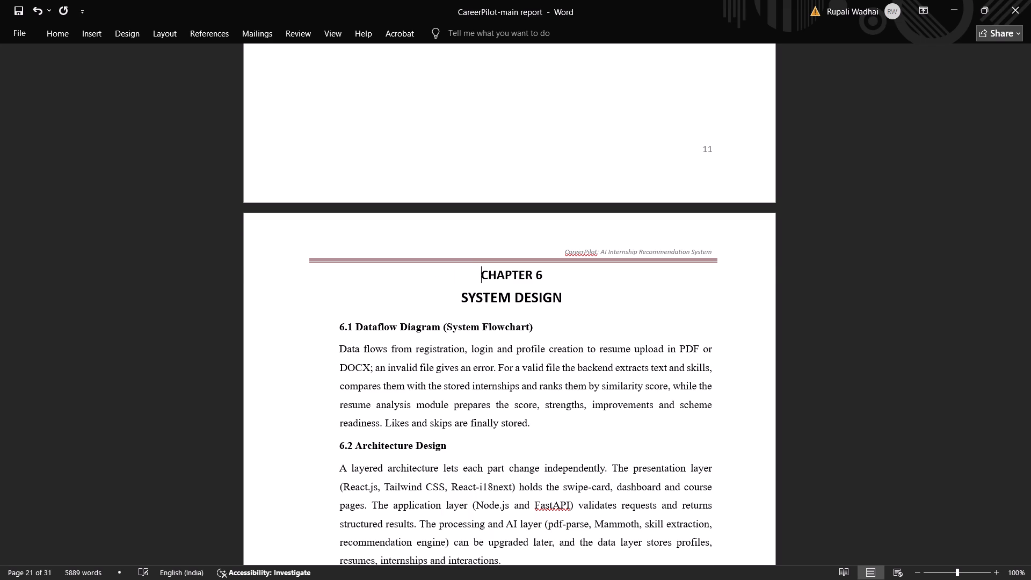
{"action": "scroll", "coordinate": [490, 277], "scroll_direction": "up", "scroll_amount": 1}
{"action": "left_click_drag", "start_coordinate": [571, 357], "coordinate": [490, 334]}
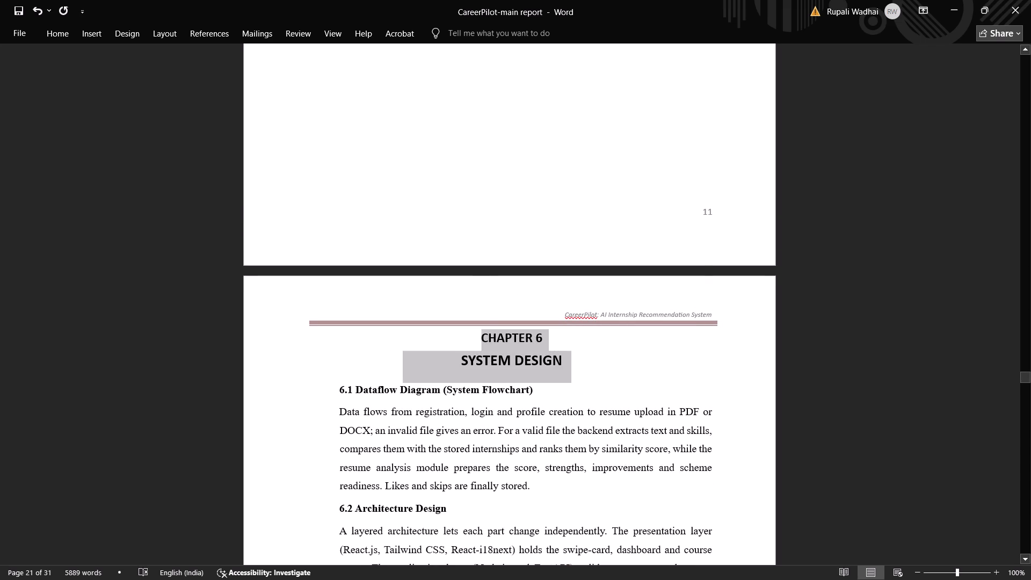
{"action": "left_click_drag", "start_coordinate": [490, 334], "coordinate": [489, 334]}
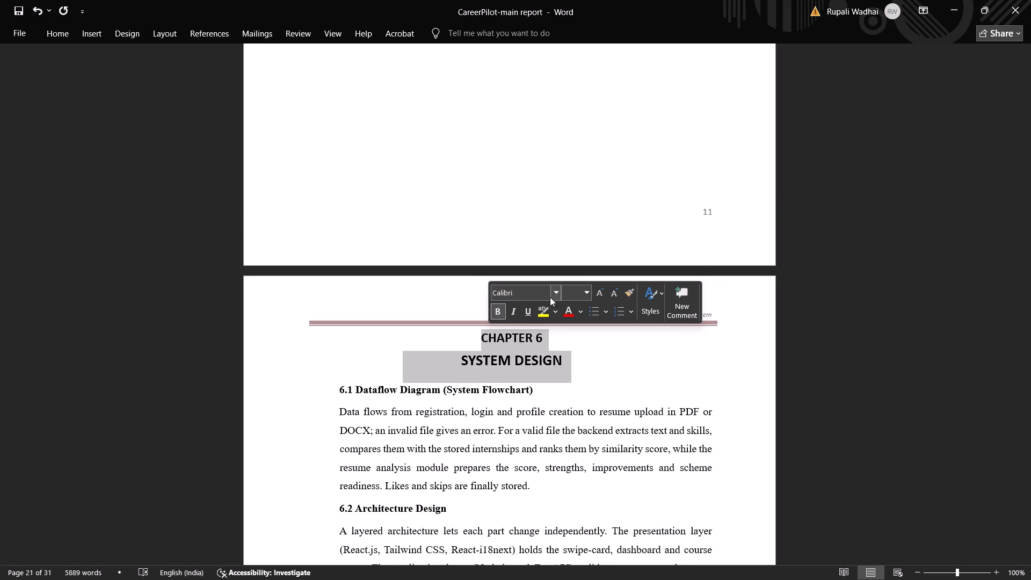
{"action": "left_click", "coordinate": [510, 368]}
Remove the leading space before the METHODOLOGY heading and centre-align the CHAPTER 5 and METHODOLOGY lines together.
{"action": "scroll", "coordinate": [498, 222], "scroll_direction": "up", "scroll_amount": 2}
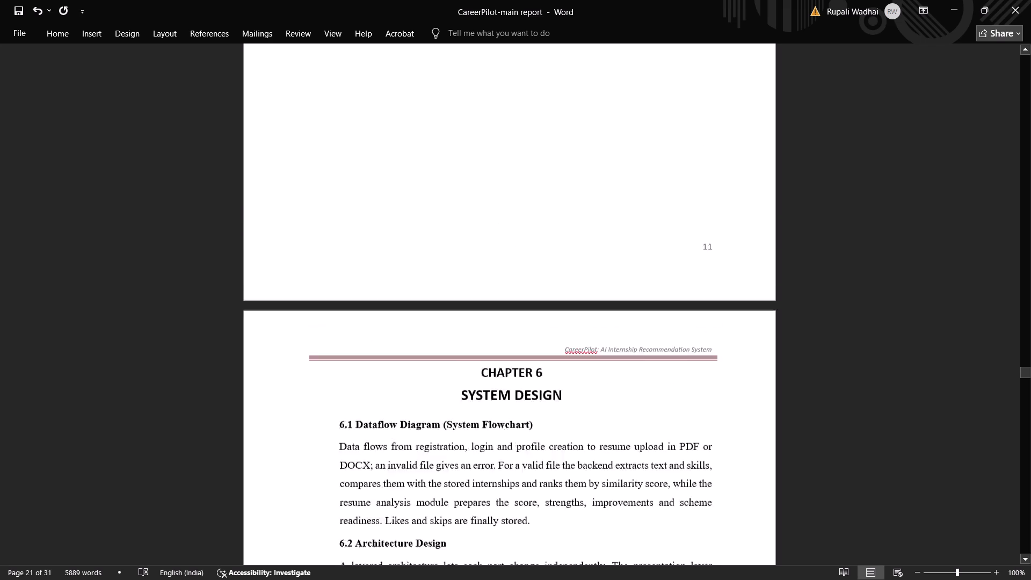
{"action": "scroll", "coordinate": [498, 222], "scroll_direction": "up", "scroll_amount": 11}
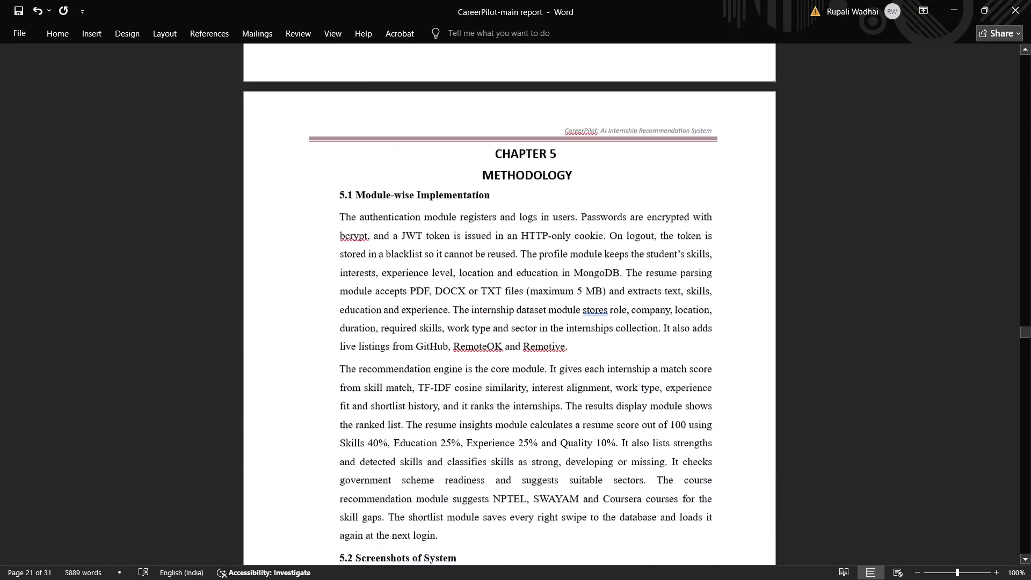
{"action": "scroll", "coordinate": [498, 222], "scroll_direction": "up", "scroll_amount": 2}
{"action": "scroll", "coordinate": [489, 296], "scroll_direction": "up", "scroll_amount": 2}
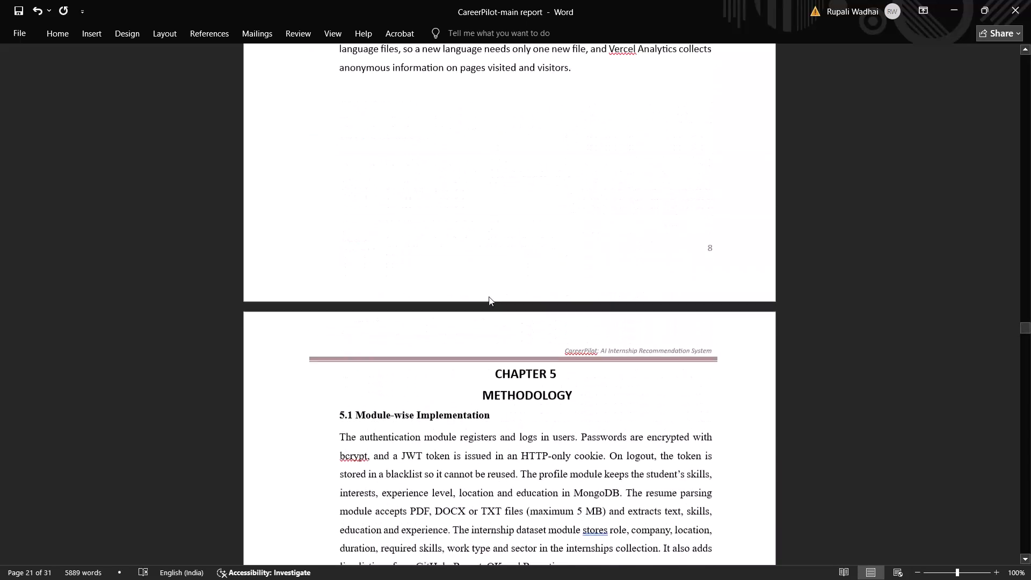
{"action": "left_click", "coordinate": [488, 385]}
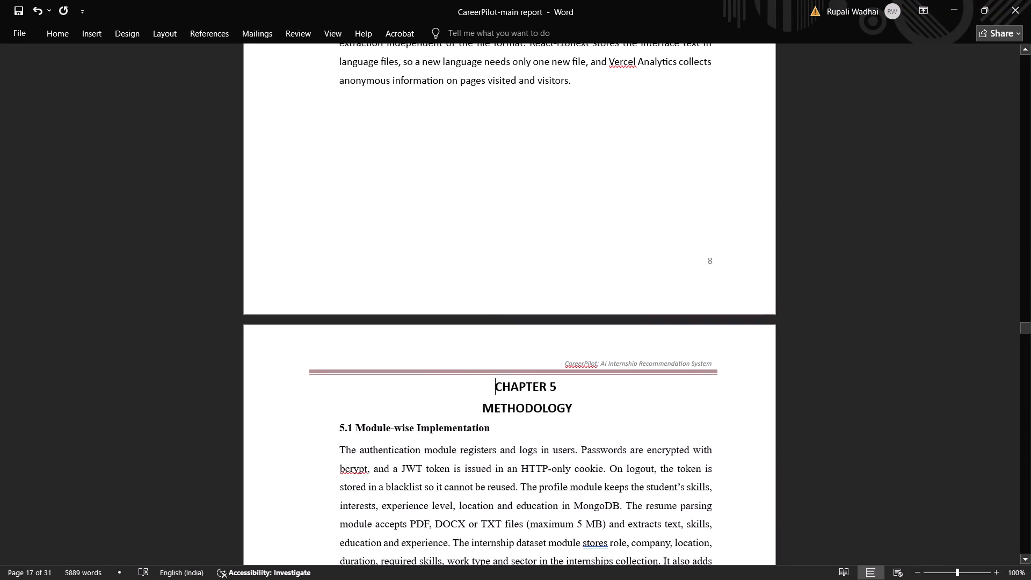
{"action": "key", "text": "BackSpace"}
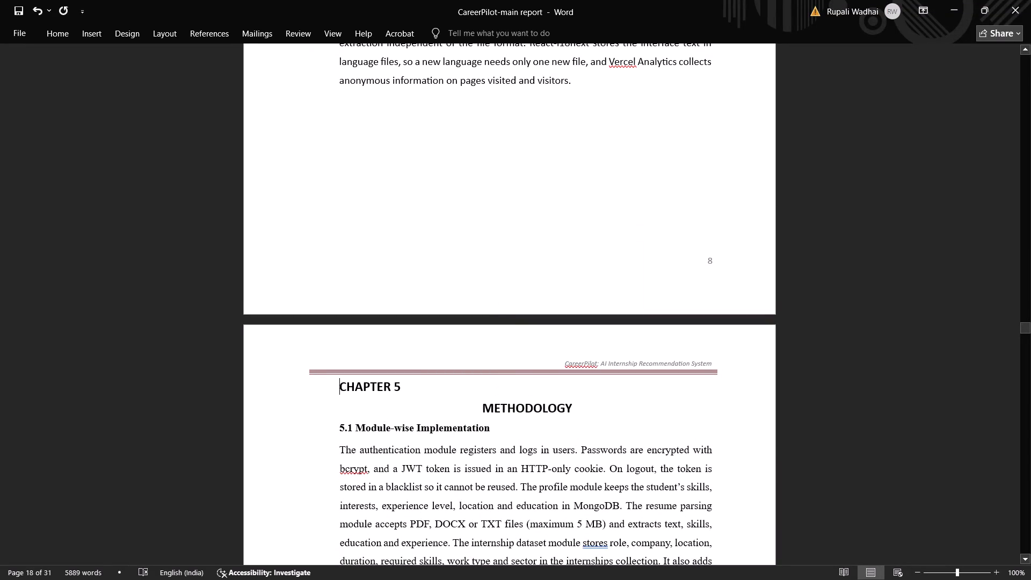
{"action": "left_click", "coordinate": [480, 415]}
{"action": "key", "text": "BackSpace"}
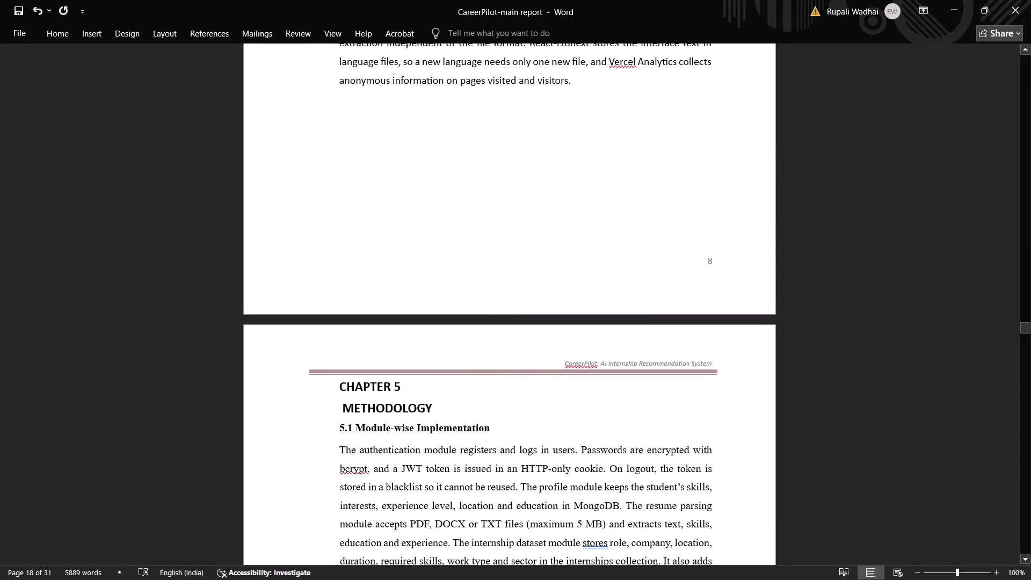
{"action": "key", "text": "Right"}
{"action": "key", "text": "BackSpace"}
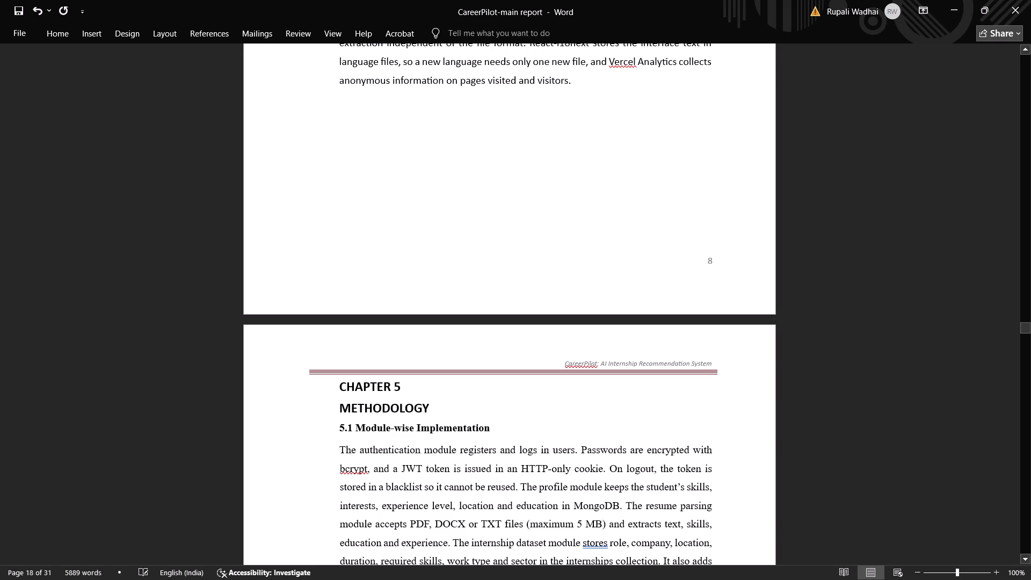
{"action": "left_click_drag", "start_coordinate": [440, 401], "coordinate": [362, 390]}
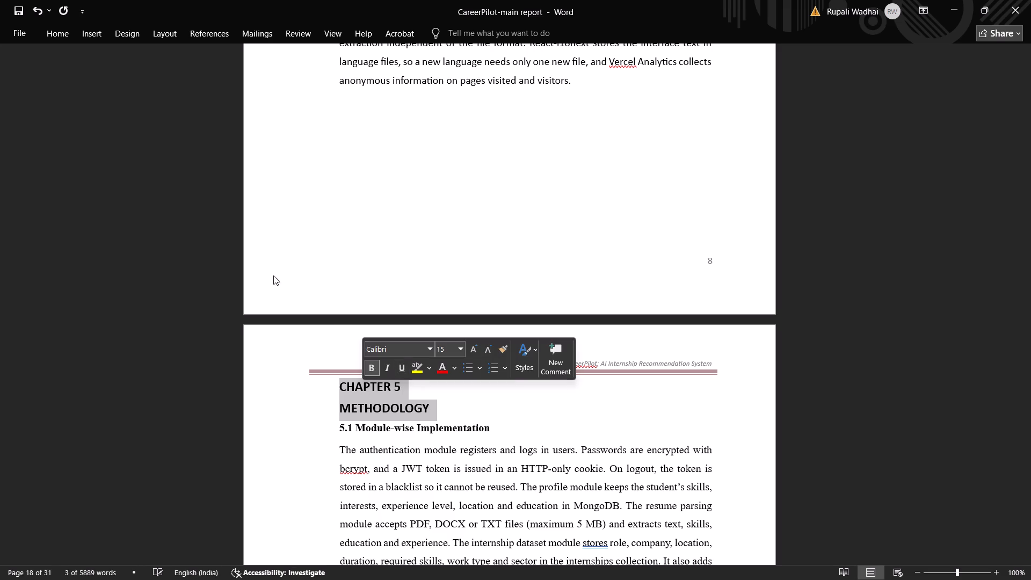
{"action": "left_click", "coordinate": [57, 28]}
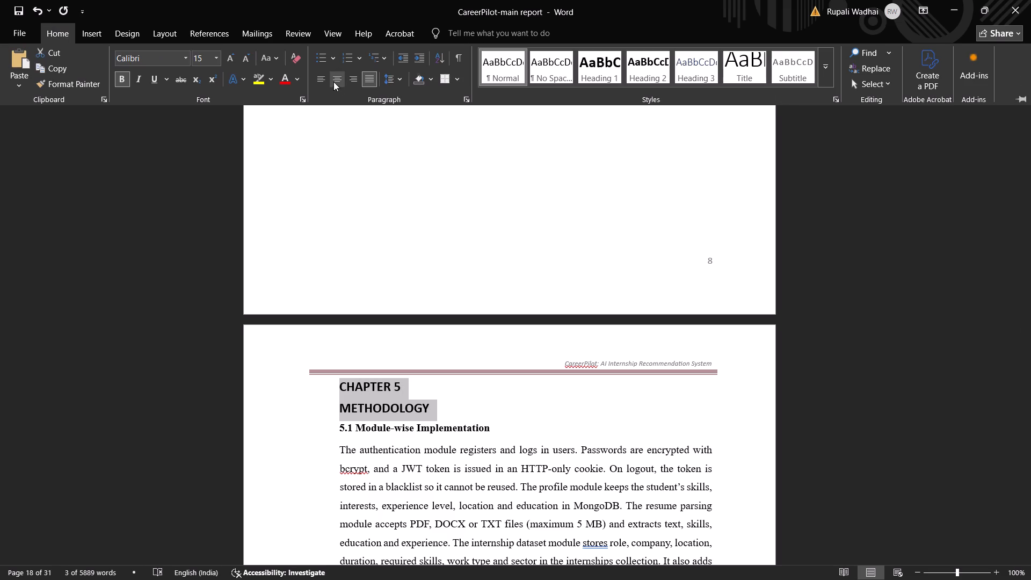
{"action": "left_click", "coordinate": [343, 86]}
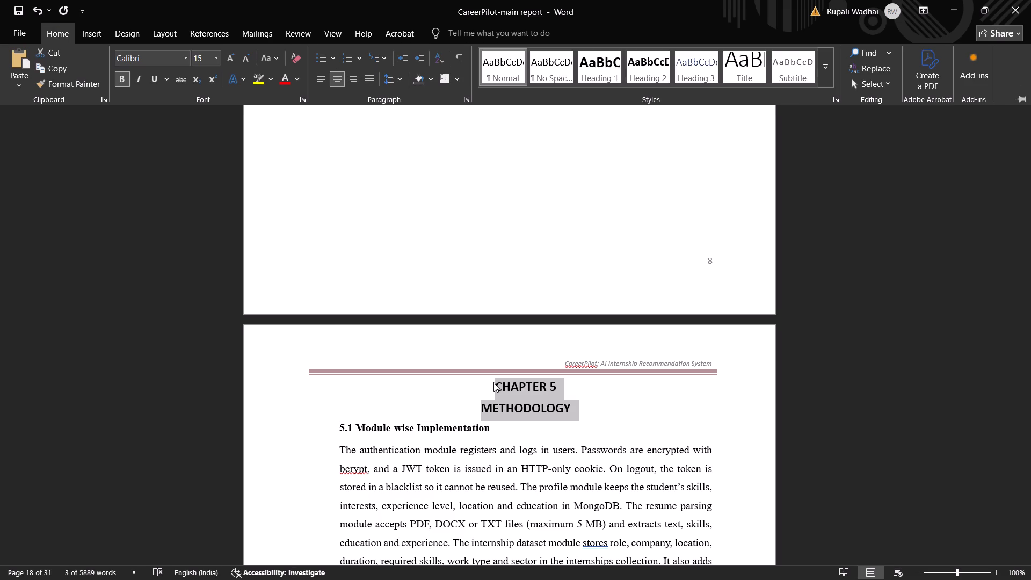
Remove the centre alignment from both the CHAPTER 5 and METHODOLOGY heading lines so they start at the left margin.
{"action": "left_click", "coordinate": [493, 382]}
{"action": "left_click", "coordinate": [495, 390]}
{"action": "left_click", "coordinate": [495, 390]}
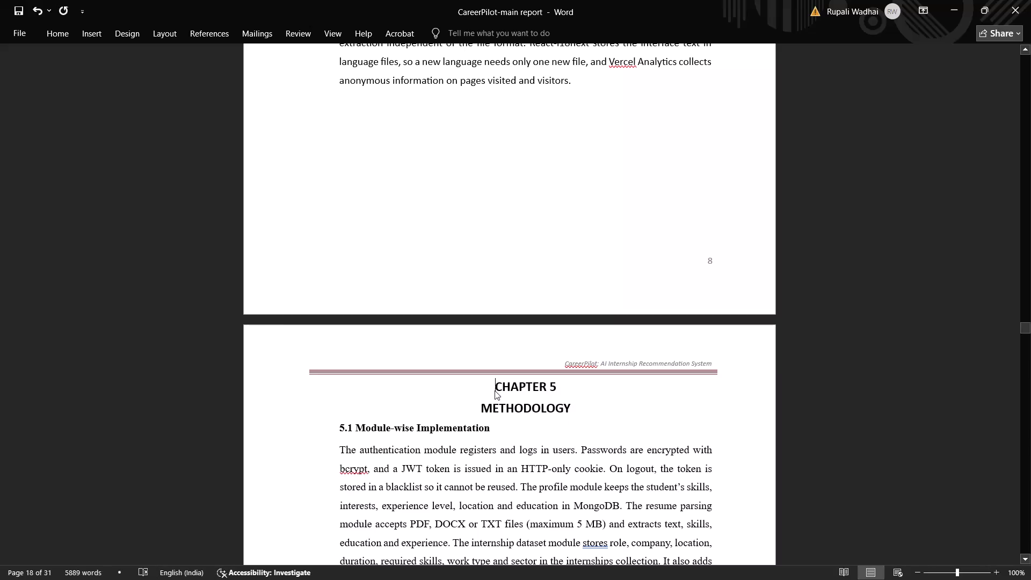
{"action": "key", "text": "BackSpace"}
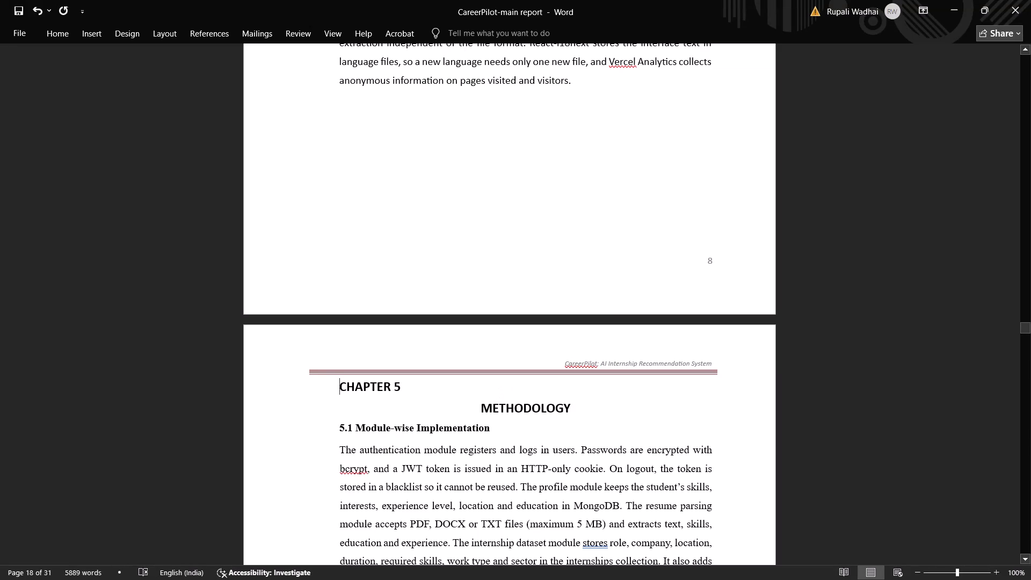
{"action": "left_click", "coordinate": [477, 410]}
{"action": "key", "text": "BackSpace"}
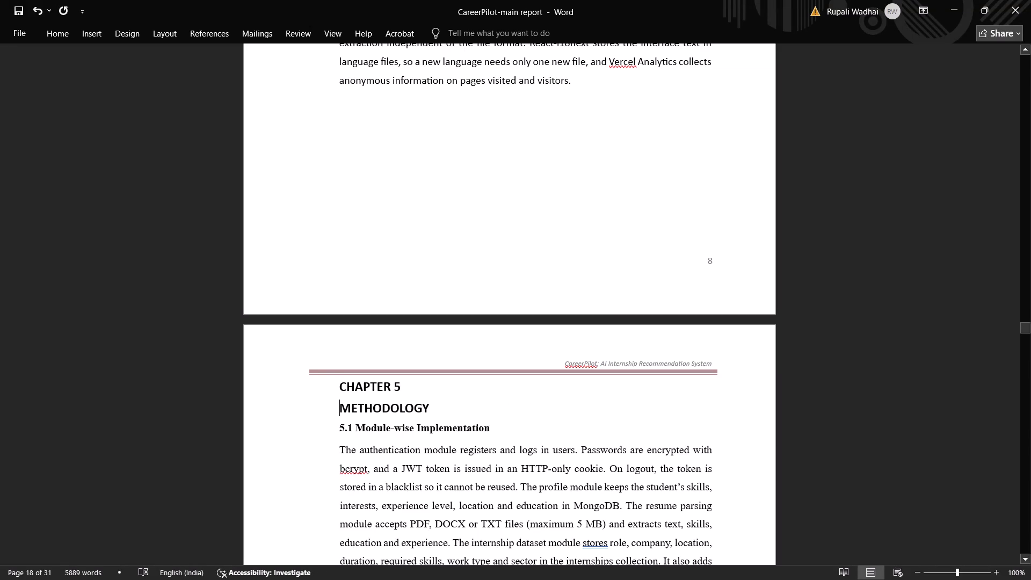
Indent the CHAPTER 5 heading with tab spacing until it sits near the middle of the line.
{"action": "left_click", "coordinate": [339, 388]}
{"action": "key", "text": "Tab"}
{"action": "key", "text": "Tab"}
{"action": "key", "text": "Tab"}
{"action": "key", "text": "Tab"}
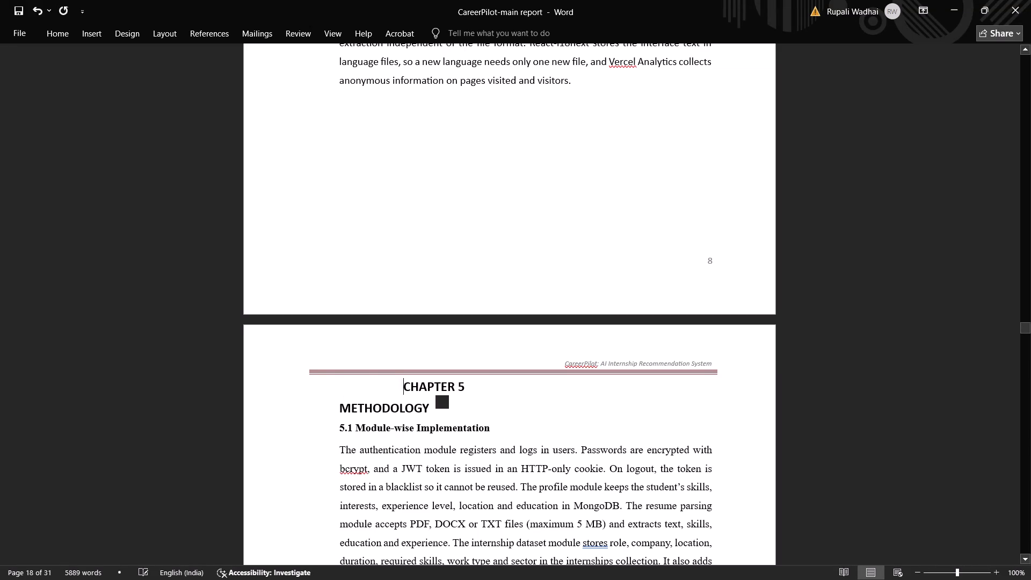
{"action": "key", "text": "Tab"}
Indent the METHODOLOGY heading until it sits roughly centred beneath CHAPTER 5, fine-tuning its position with six extra leading spaces.
{"action": "left_click", "coordinate": [339, 409]}
{"action": "key", "text": "Tab"}
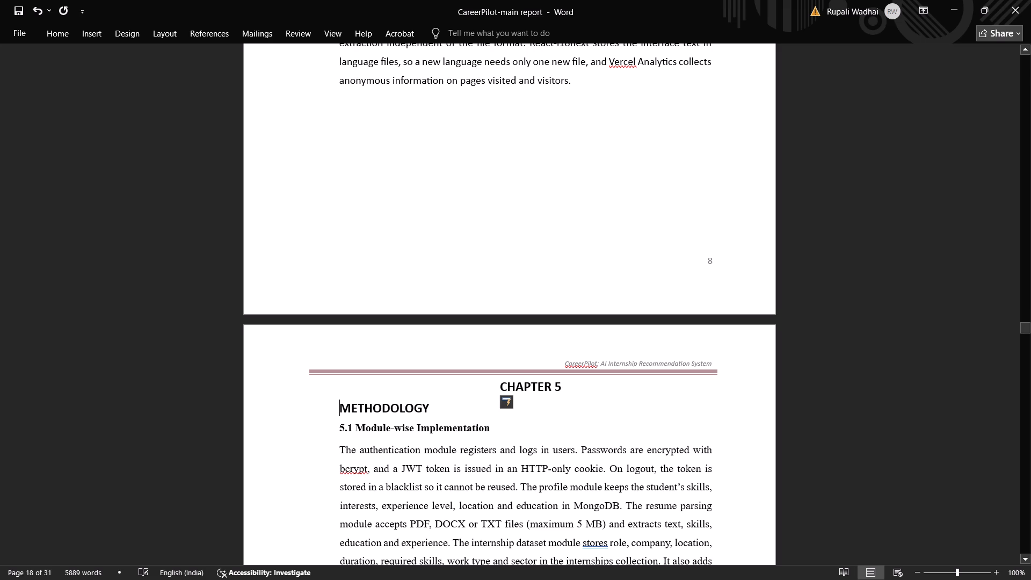
{"action": "key", "text": "Tab"}
{"action": "key", "text": "Tab"}
{"action": "key", "text": "Tab"}
{"action": "key", "text": "Tab"}
{"action": "key", "text": "Tab"}
{"action": "key", "text": "Tab"}
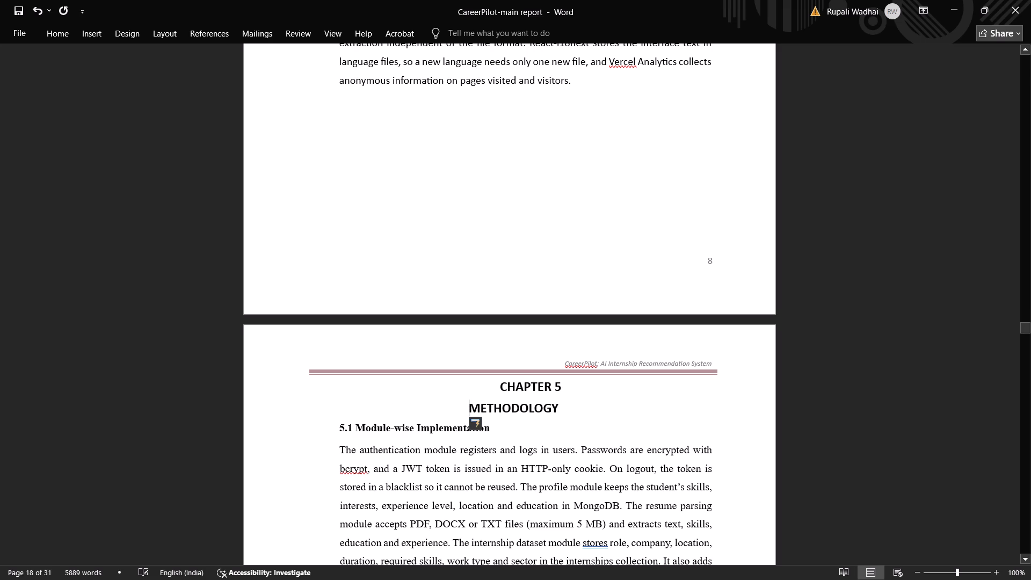
{"action": "key", "text": "Tab"}
{"action": "key", "text": "BackSpace"}
{"action": "key", "text": "space"}
{"action": "key", "text": "space"}
{"action": "key", "text": "space"}
{"action": "key", "text": "space"}
{"action": "key", "text": "space"}
{"action": "key", "text": "space"}
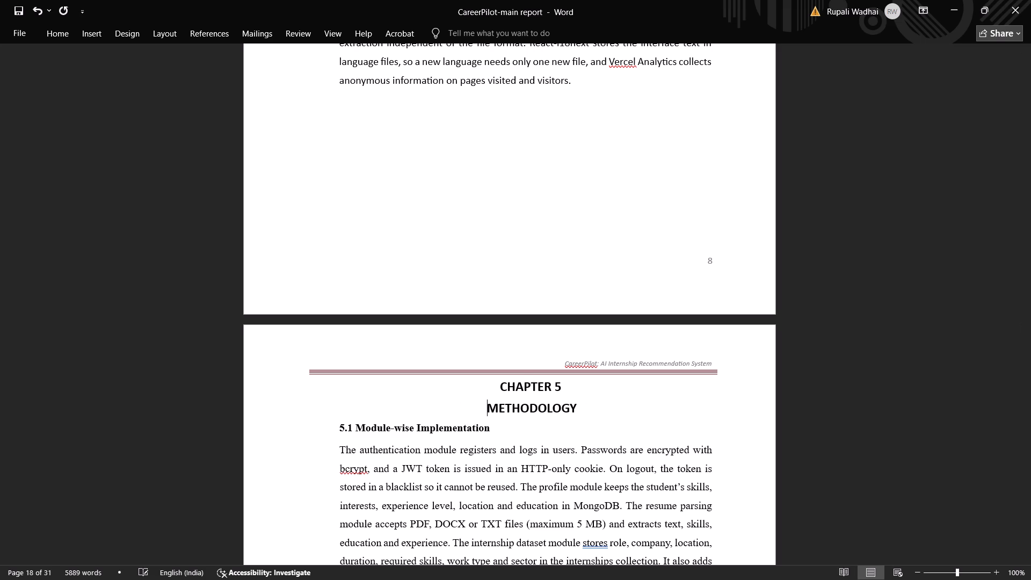
Remove the CHAPTER 5 heading's indent and insert 25 leading spaces to place it above METHODOLOGY.
{"action": "left_click", "coordinate": [503, 386]}
{"action": "key", "text": "BackSpace"}
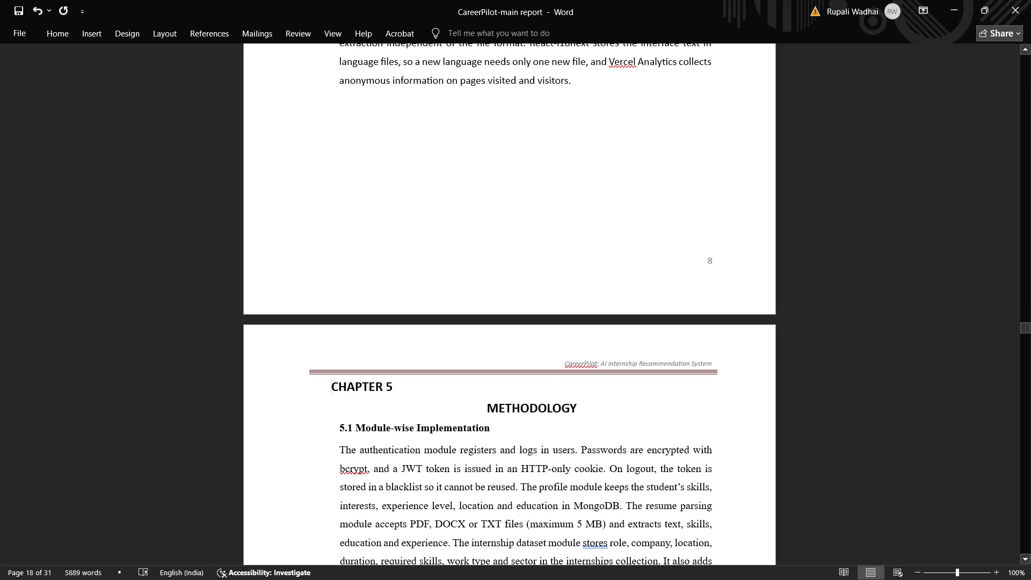
{"action": "key", "text": "space"}
{"action": "key", "text": "space"}
{"action": "key", "text": "space"}
{"action": "key", "text": "space"}
{"action": "key", "text": "space"}
{"action": "key", "text": "space"}
{"action": "key", "text": "space"}
{"action": "key", "text": "space"}
{"action": "key", "text": "space"}
{"action": "key", "text": "space"}
{"action": "key", "text": "space"}
{"action": "key", "text": "space"}
{"action": "key", "text": "space"}
{"action": "key", "text": "space"}
{"action": "key", "text": "space"}
{"action": "key", "text": "space"}
{"action": "key", "text": "space"}
{"action": "key", "text": "space"}
{"action": "key", "text": "space"}
{"action": "key", "text": "space"}
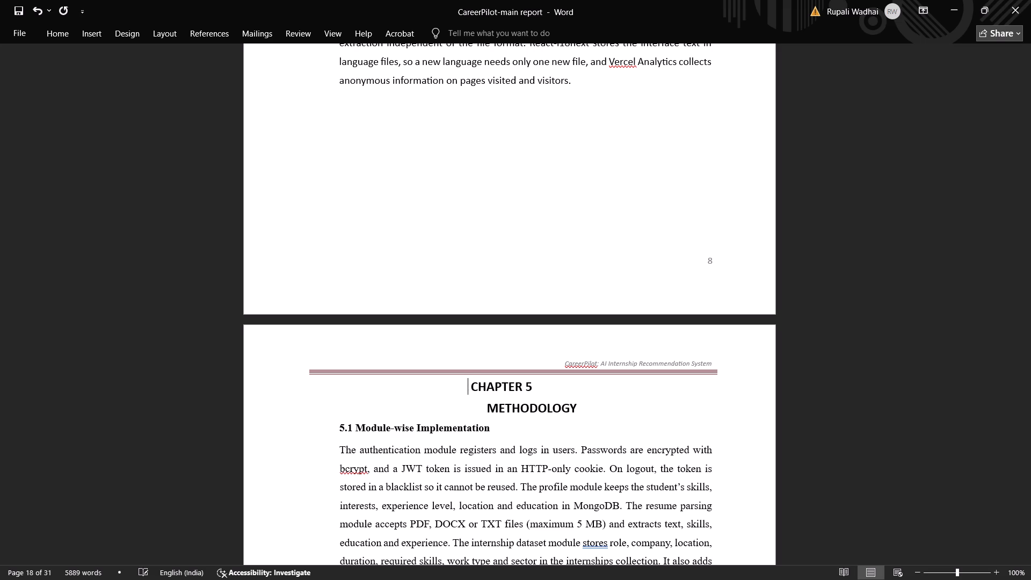
{"action": "key", "text": "space"}
{"action": "key", "text": "space"}
{"action": "key", "text": "space"}
{"action": "key", "text": "space"}
{"action": "key", "text": "space"}
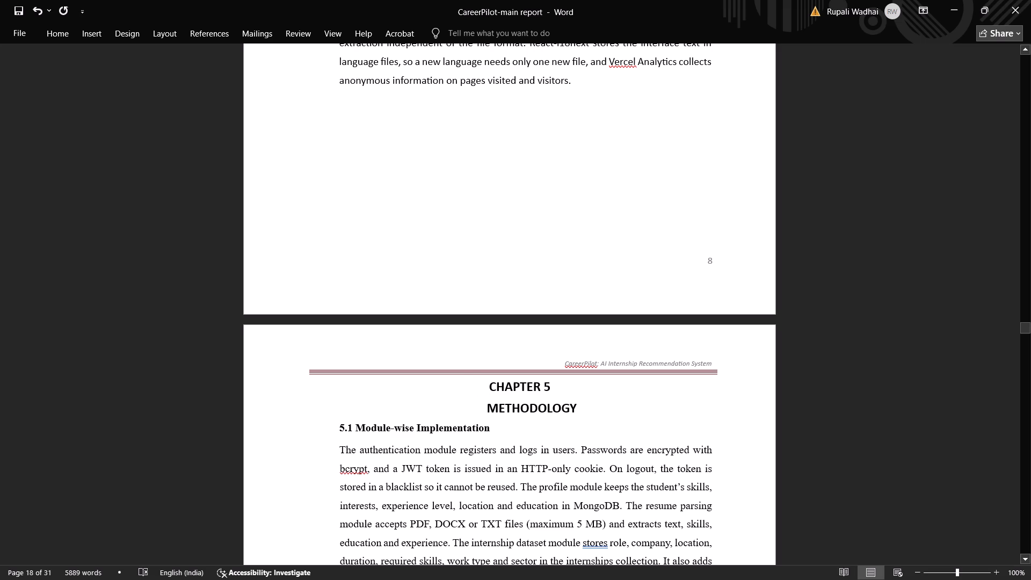
Delete three leading spaces before the METHODOLOGY heading to centre it beneath CHAPTER 5.
{"action": "left_click", "coordinate": [487, 410]}
{"action": "key", "text": "BackSpace"}
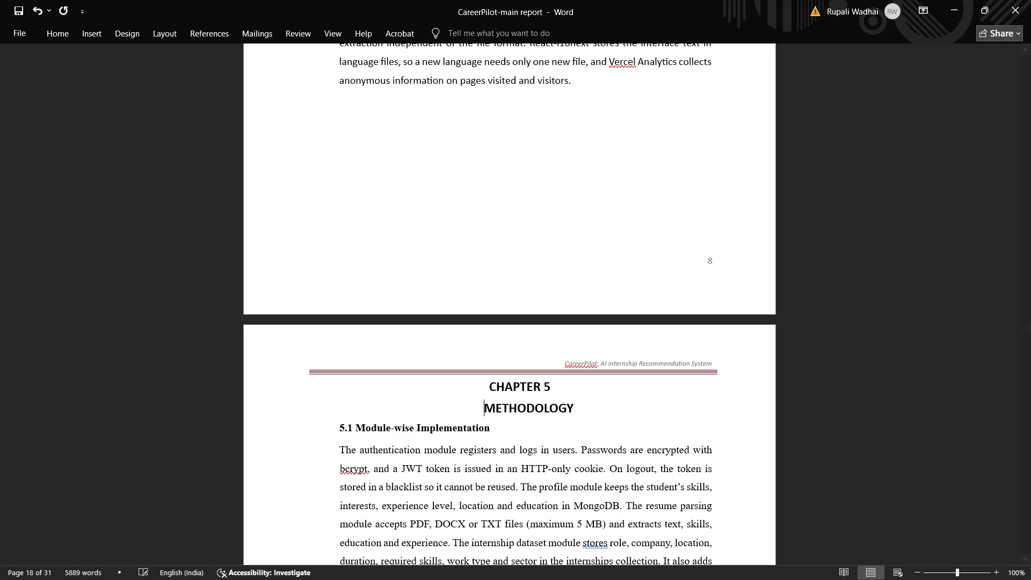
{"action": "key", "text": "BackSpace"}
{"action": "key", "text": "BackSpace"}
Remove the CHAPTER 4 heading's centre alignment and insert 27 leading spaces to position it above PROPOSED SYSTEM.
{"action": "scroll", "coordinate": [487, 410], "scroll_direction": "down", "scroll_amount": 1}
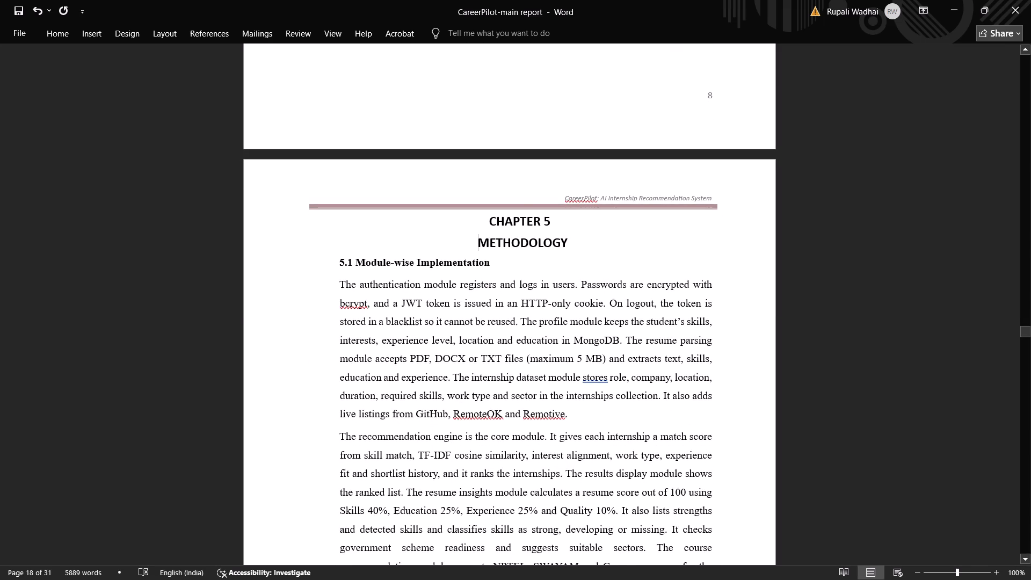
{"action": "scroll", "coordinate": [487, 410], "scroll_direction": "down", "scroll_amount": 2}
{"action": "scroll", "coordinate": [487, 410], "scroll_direction": "up", "scroll_amount": 1}
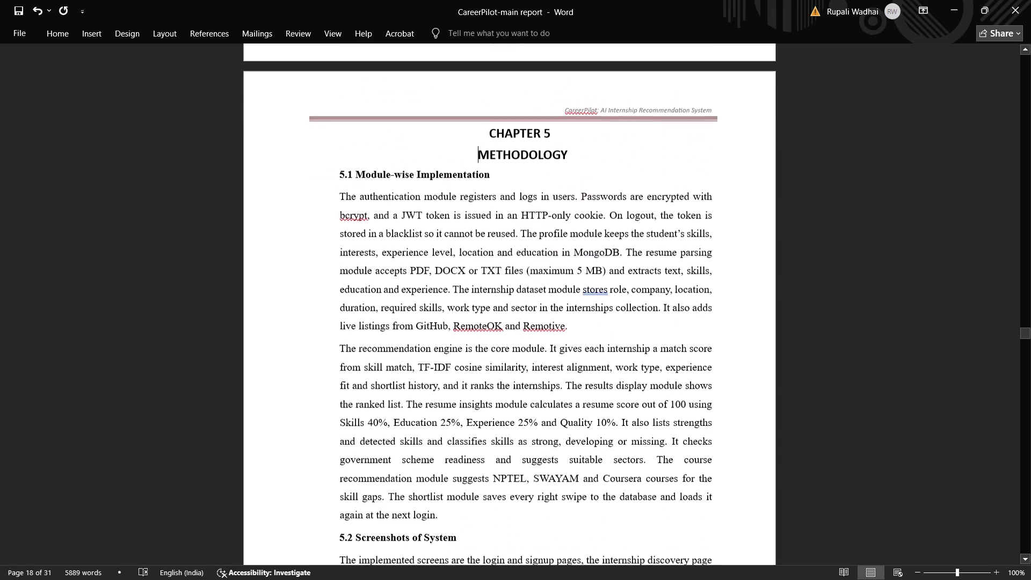
{"action": "scroll", "coordinate": [487, 410], "scroll_direction": "down", "scroll_amount": 6}
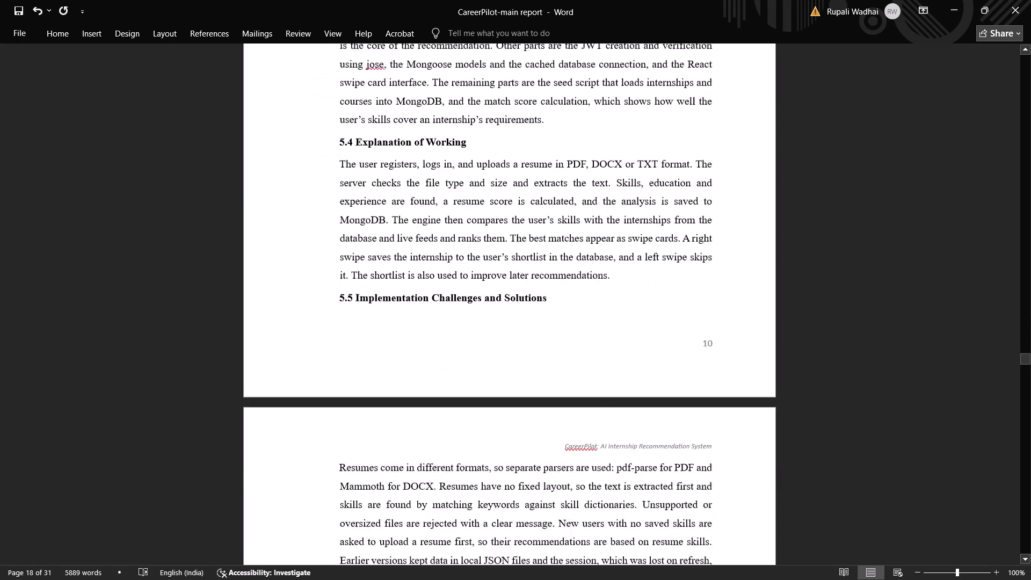
{"action": "scroll", "coordinate": [487, 410], "scroll_direction": "down", "scroll_amount": 7}
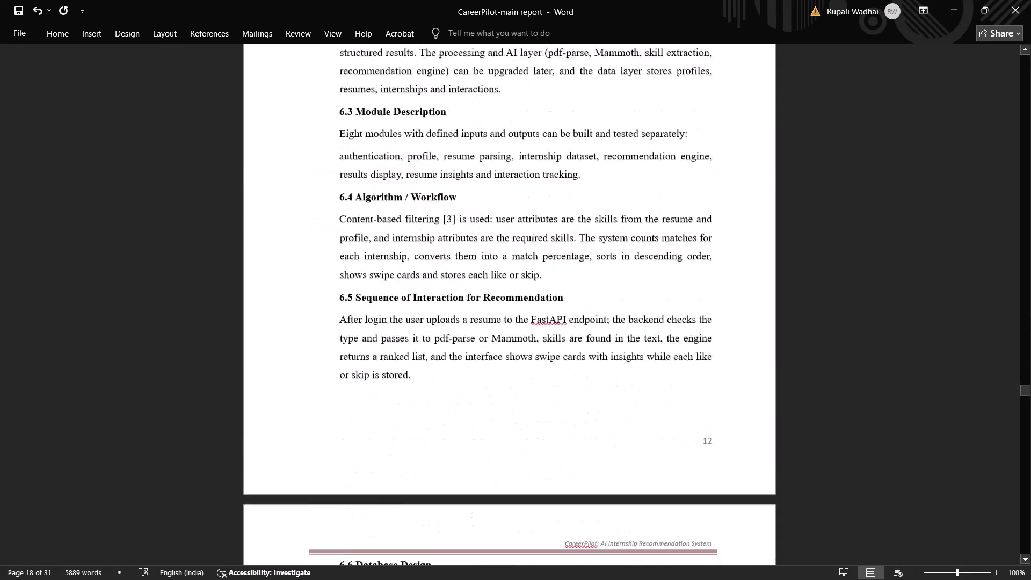
{"action": "scroll", "coordinate": [487, 410], "scroll_direction": "up", "scroll_amount": 8}
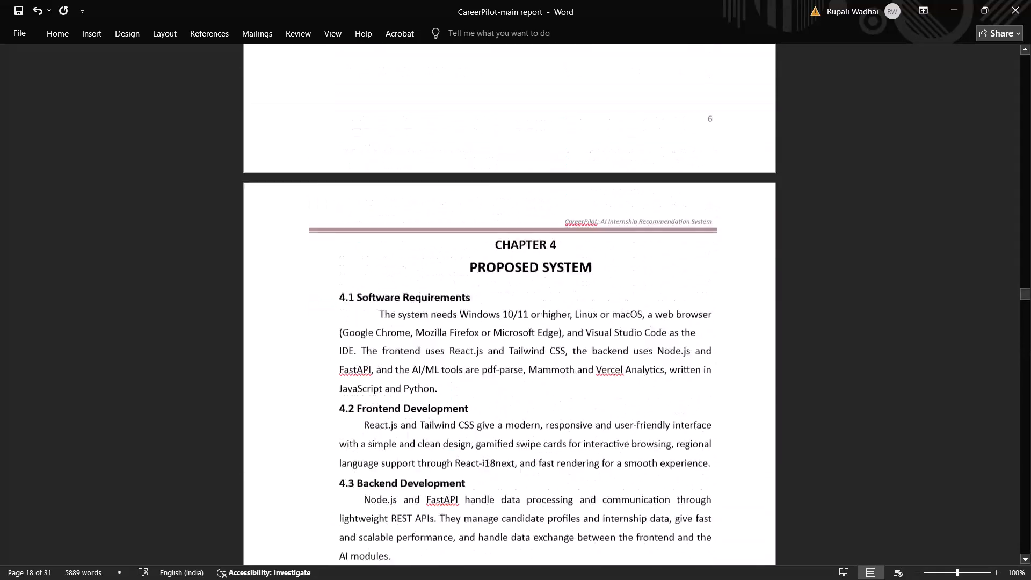
{"action": "scroll", "coordinate": [487, 410], "scroll_direction": "up", "scroll_amount": 1}
{"action": "scroll", "coordinate": [487, 410], "scroll_direction": "down", "scroll_amount": 1}
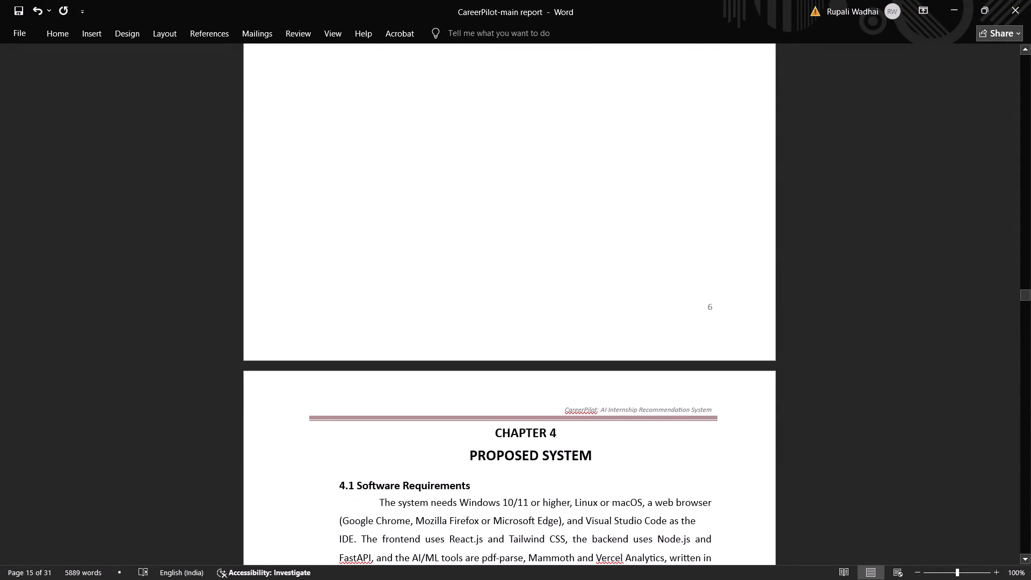
{"action": "left_click", "coordinate": [487, 436]}
{"action": "key", "text": "BackSpace"}
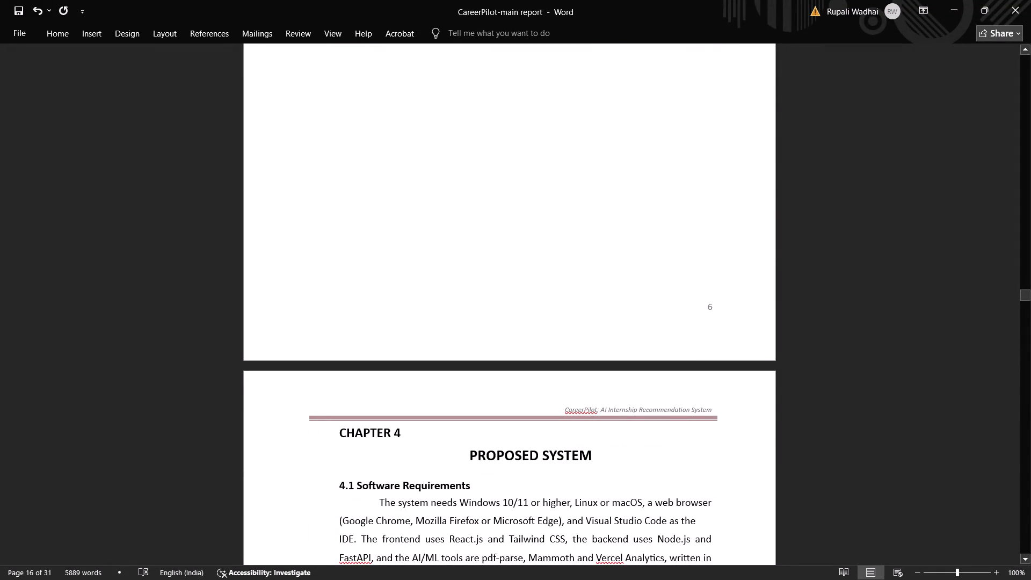
{"action": "key", "text": "space"}
{"action": "key", "text": "space"}
{"action": "key", "text": "space"}
{"action": "key", "text": "space"}
{"action": "key", "text": "space"}
{"action": "key", "text": "space"}
{"action": "key", "text": "space"}
{"action": "key", "text": "space"}
{"action": "key", "text": "space"}
{"action": "key", "text": "space"}
{"action": "key", "text": "space"}
{"action": "key", "text": "space"}
{"action": "key", "text": "space"}
{"action": "key", "text": "space"}
{"action": "key", "text": "space"}
{"action": "key", "text": "space"}
{"action": "key", "text": "space"}
{"action": "key", "text": "space"}
{"action": "key", "text": "space"}
{"action": "key", "text": "space"}
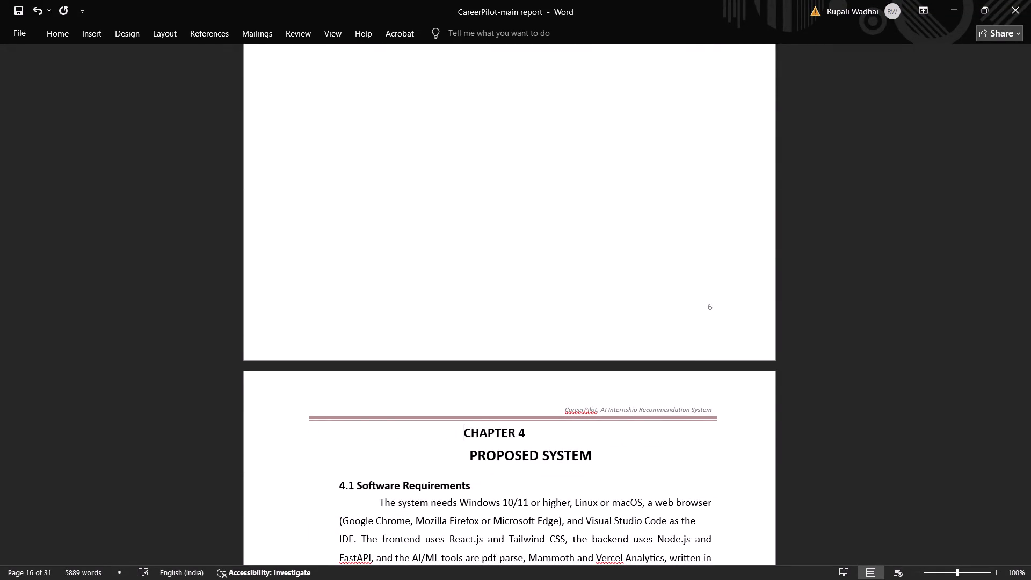
{"action": "key", "text": "space"}
{"action": "key", "text": "space"}
{"action": "key", "text": "space"}
{"action": "key", "text": "space"}
{"action": "key", "text": "space"}
{"action": "key", "text": "space"}
{"action": "key", "text": "space"}
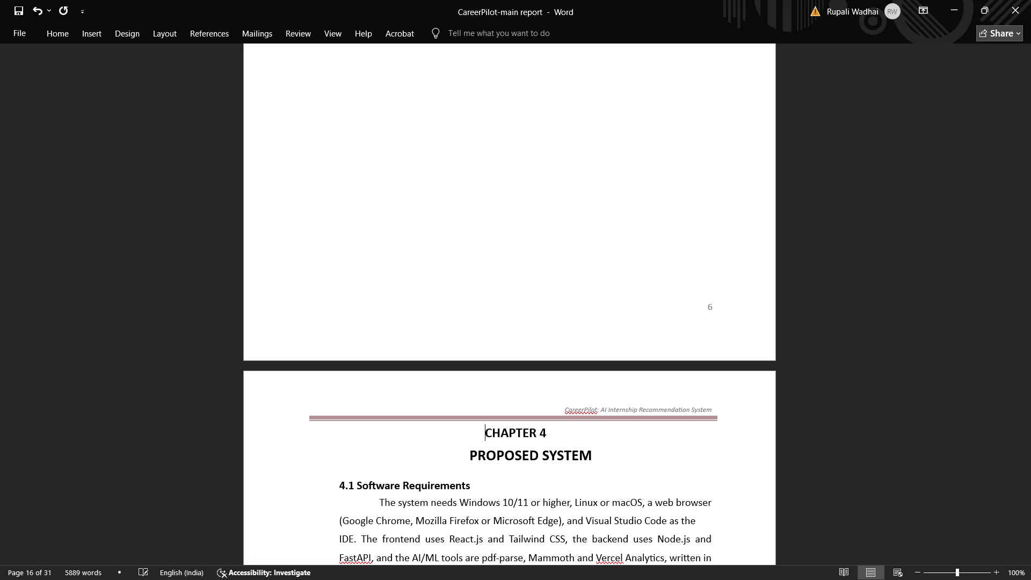
Delete five leading spaces before the PROPOSED SYSTEM heading to centre it beneath CHAPTER 4.
{"action": "left_click", "coordinate": [470, 454]}
{"action": "key", "text": "BackSpace"}
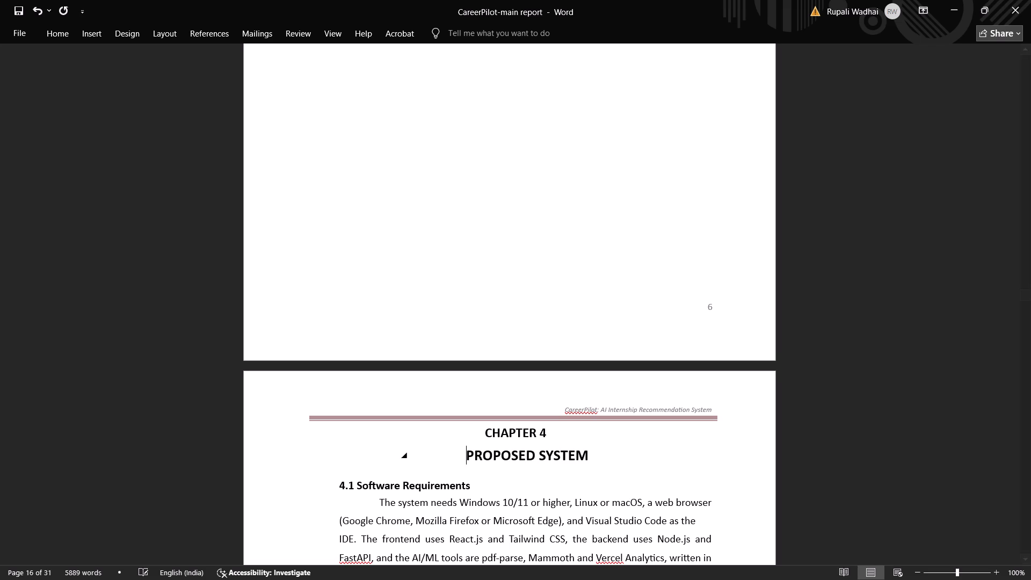
{"action": "key", "text": "BackSpace"}
{"action": "key", "text": "BackSpace"}
{"action": "key", "text": "BackSpace"}
{"action": "key", "text": "BackSpace"}
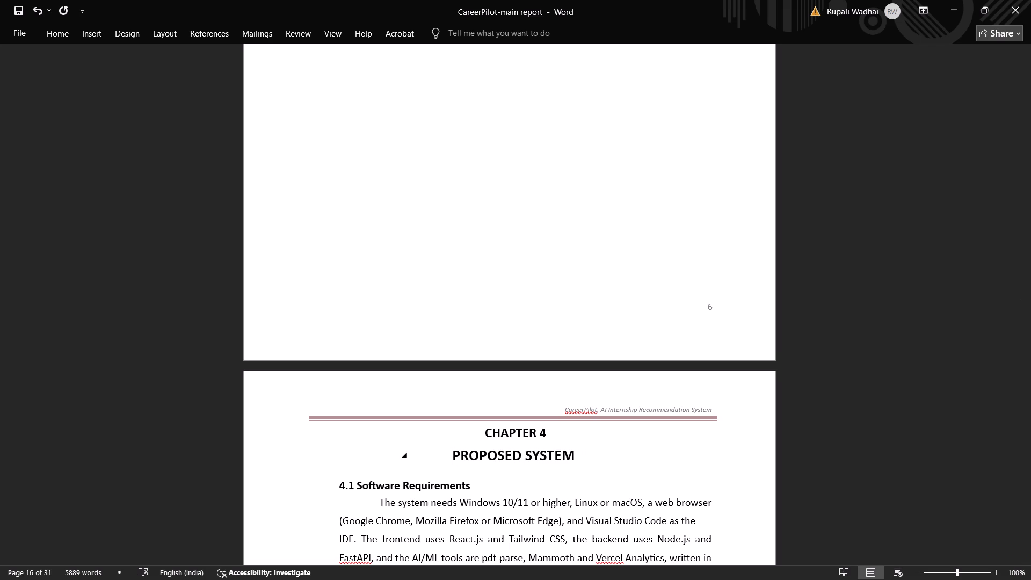
Review the placement of the chapter headings and the page layout from Chapter 3 through the Chapter 9 pages.
{"action": "scroll", "coordinate": [470, 454], "scroll_direction": "up", "scroll_amount": 4}
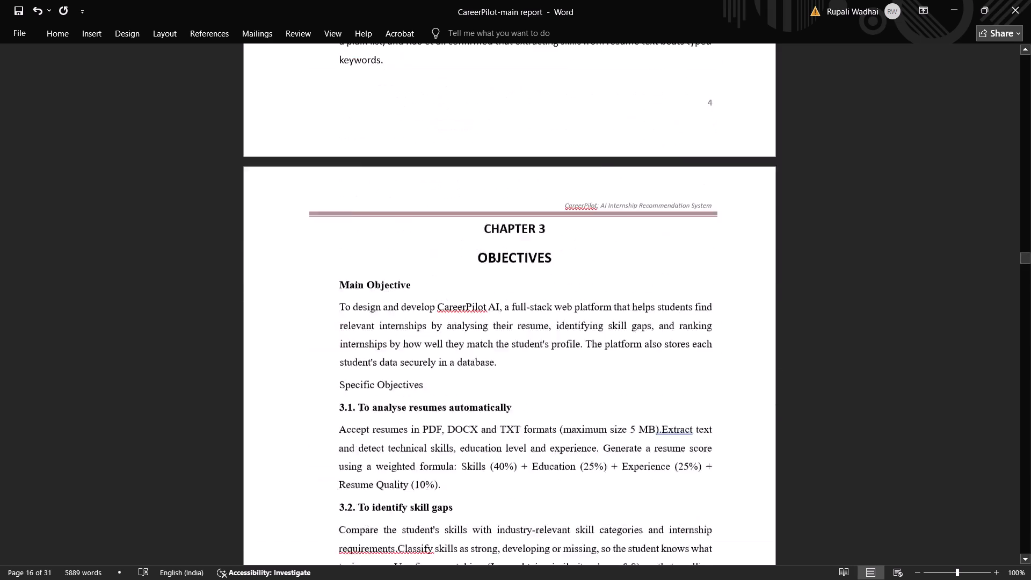
{"action": "scroll", "coordinate": [470, 454], "scroll_direction": "up", "scroll_amount": 1}
{"action": "scroll", "coordinate": [470, 454], "scroll_direction": "down", "scroll_amount": 4}
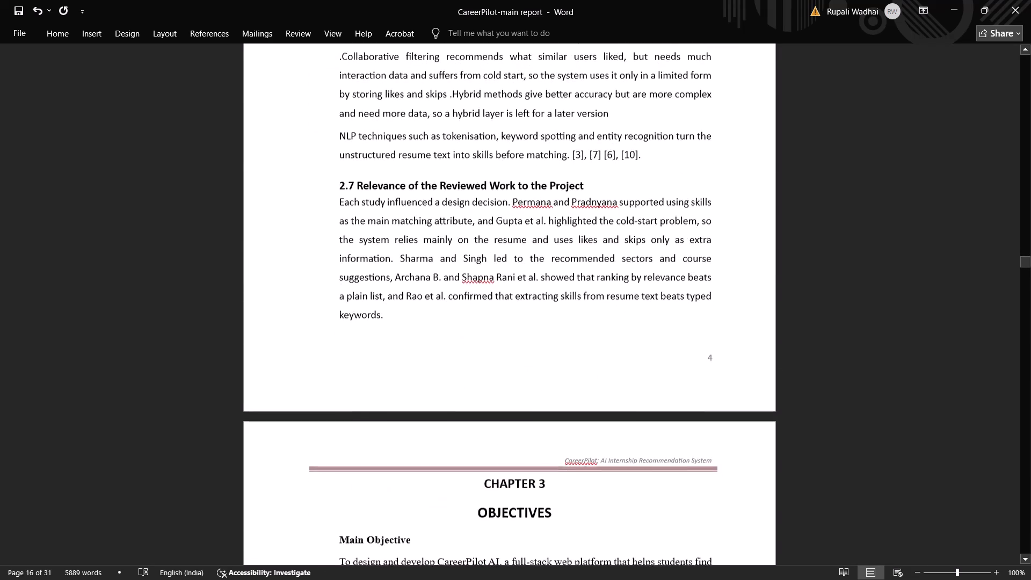
{"action": "scroll", "coordinate": [470, 454], "scroll_direction": "down", "scroll_amount": 3}
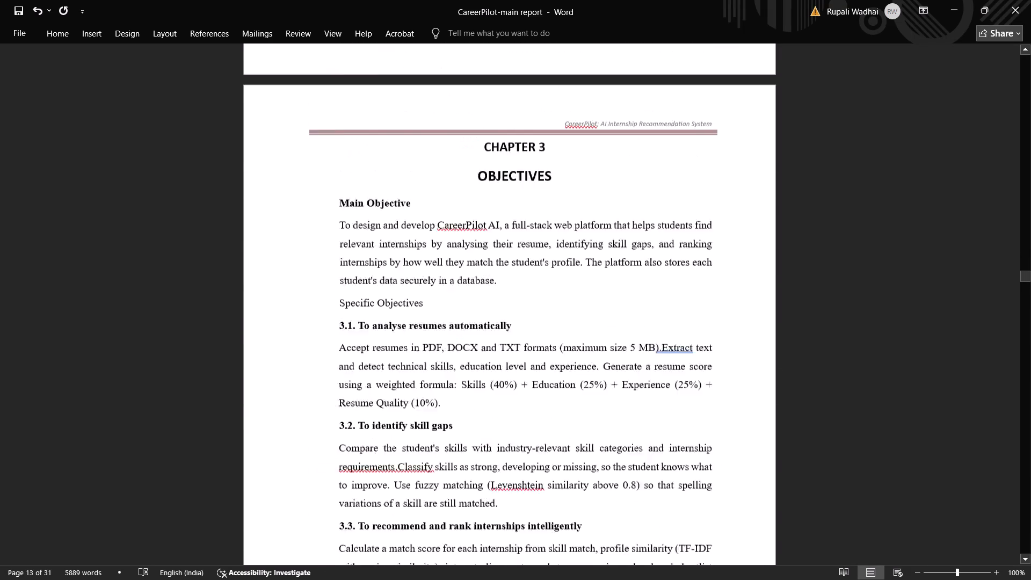
{"action": "scroll", "coordinate": [470, 440], "scroll_direction": "down", "scroll_amount": 15}
{"action": "scroll", "coordinate": [470, 440], "scroll_direction": "up", "scroll_amount": 1}
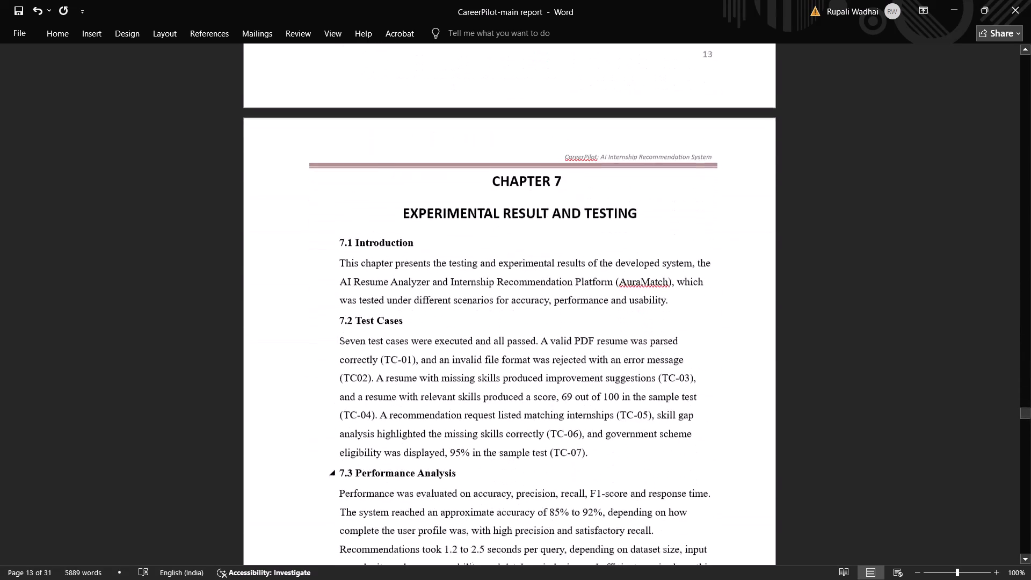
{"action": "scroll", "coordinate": [470, 440], "scroll_direction": "up", "scroll_amount": 3}
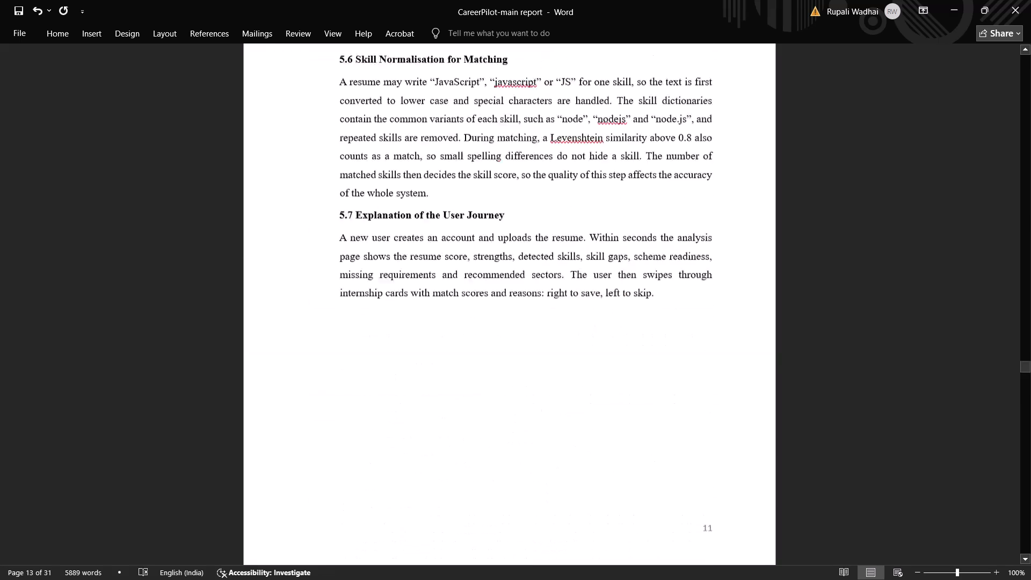
{"action": "scroll", "coordinate": [470, 440], "scroll_direction": "down", "scroll_amount": 2}
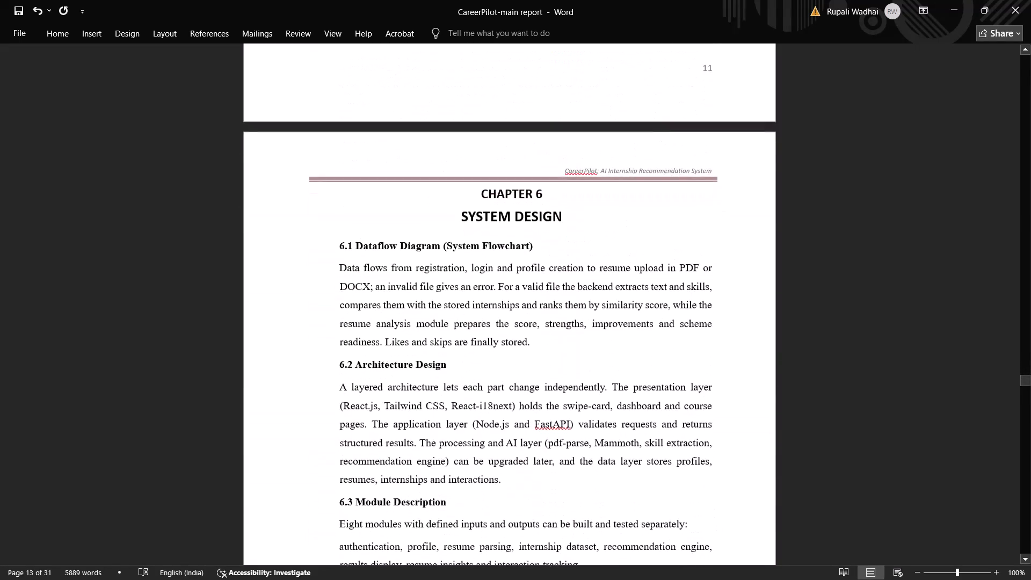
{"action": "scroll", "coordinate": [481, 415], "scroll_direction": "down", "scroll_amount": 5}
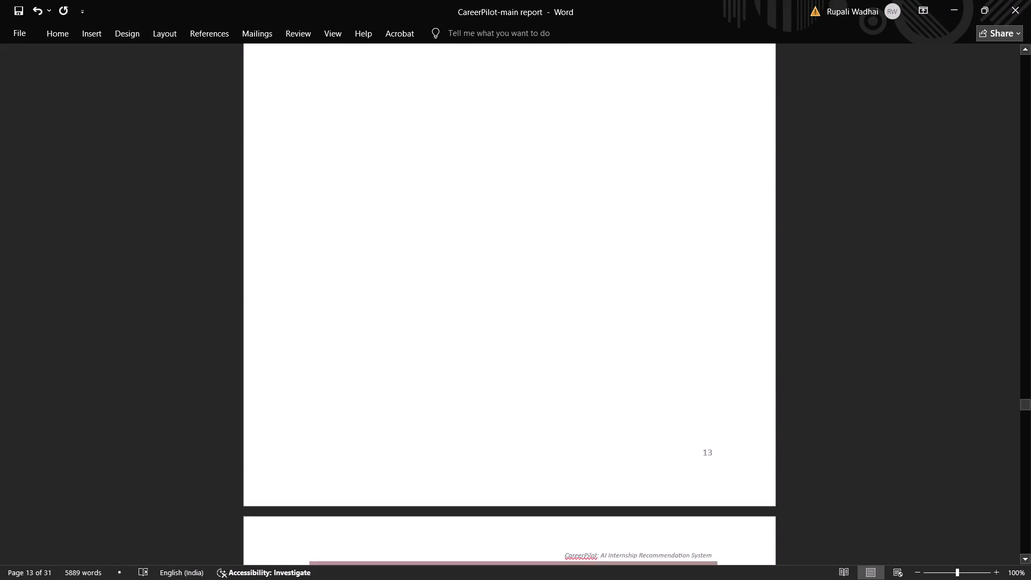
{"action": "scroll", "coordinate": [481, 415], "scroll_direction": "down", "scroll_amount": 3}
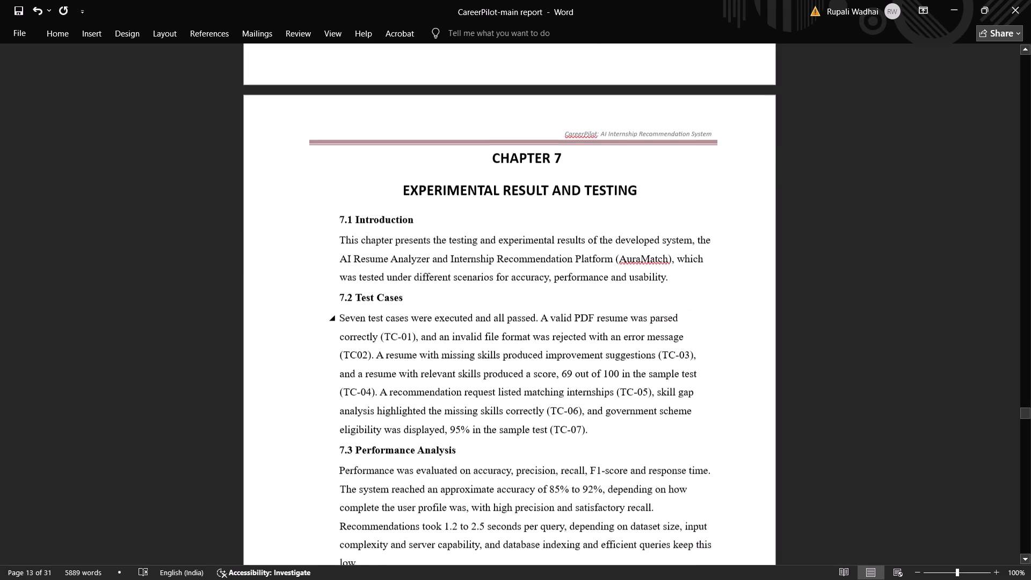
{"action": "scroll", "coordinate": [481, 415], "scroll_direction": "down", "scroll_amount": 4}
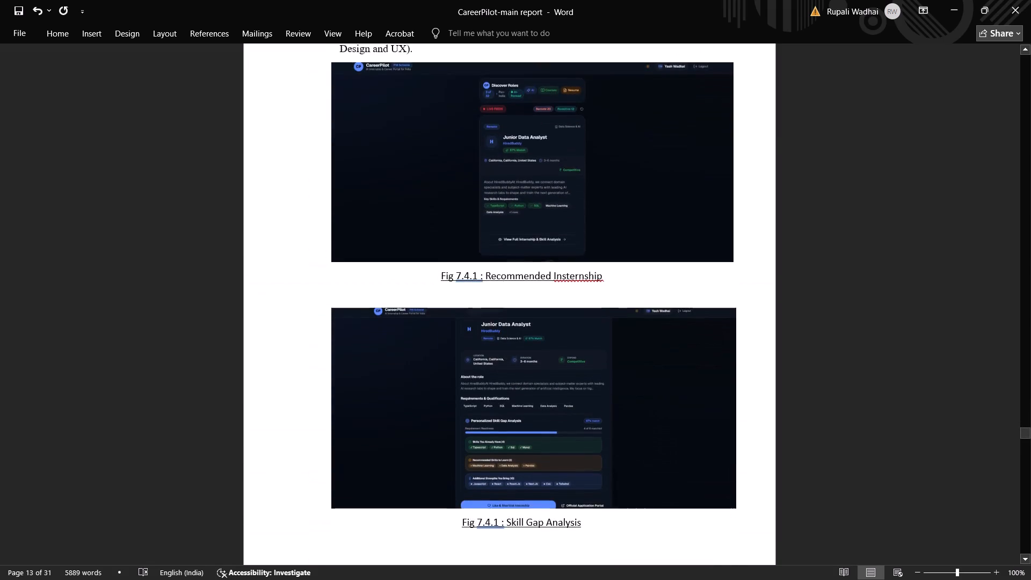
{"action": "scroll", "coordinate": [481, 415], "scroll_direction": "down", "scroll_amount": 4}
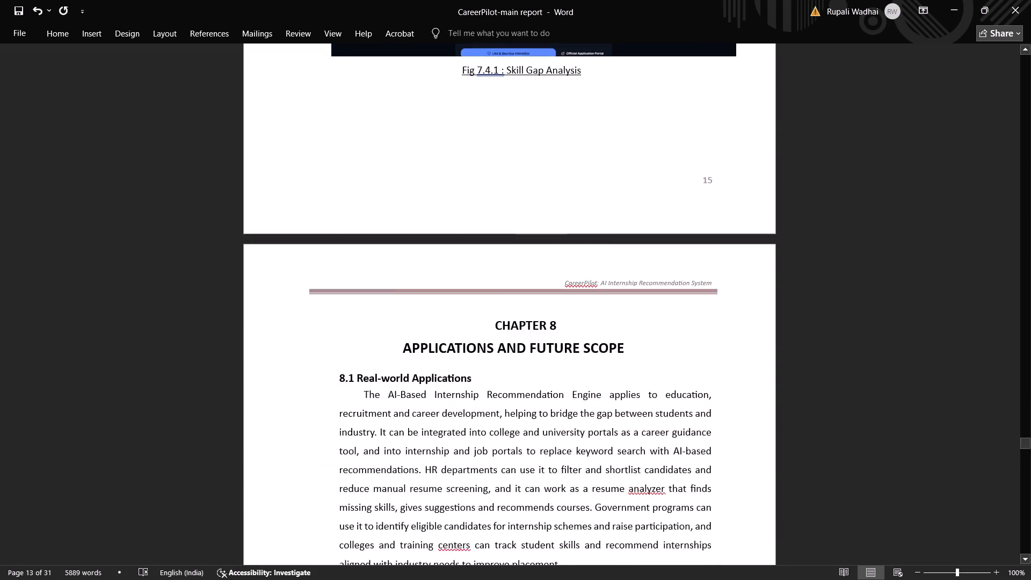
{"action": "scroll", "coordinate": [481, 415], "scroll_direction": "down", "scroll_amount": 6}
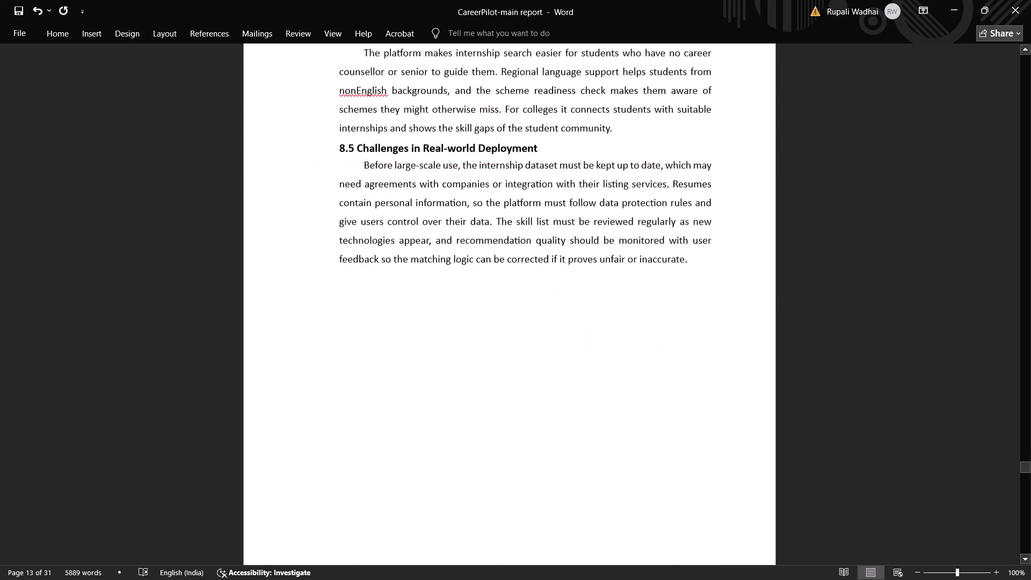
{"action": "scroll", "coordinate": [481, 415], "scroll_direction": "down", "scroll_amount": 8}
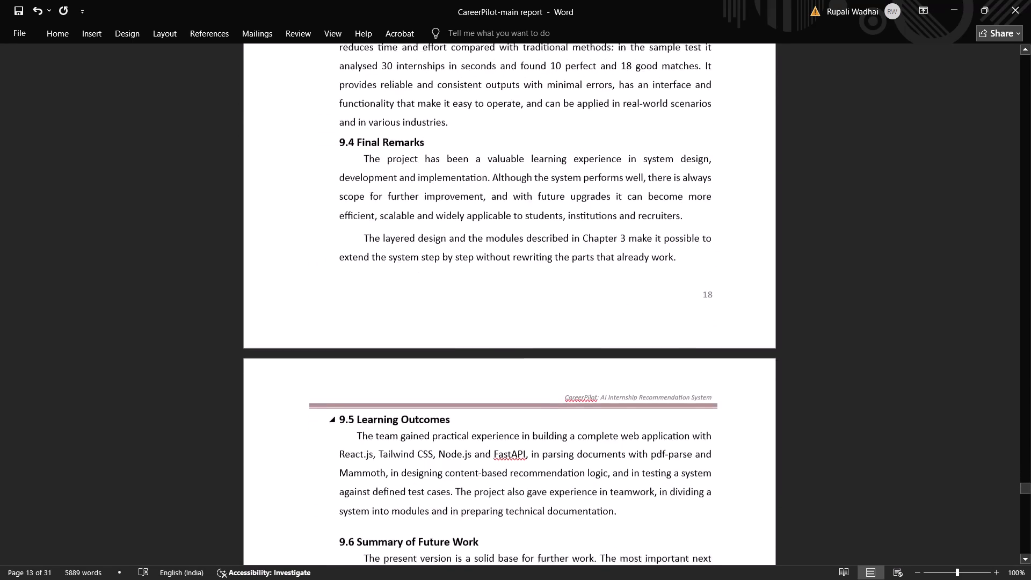
Check the remaining pages through List of Publications and save the CareerPilot-main report document.
{"action": "scroll", "coordinate": [481, 415], "scroll_direction": "down", "scroll_amount": 8}
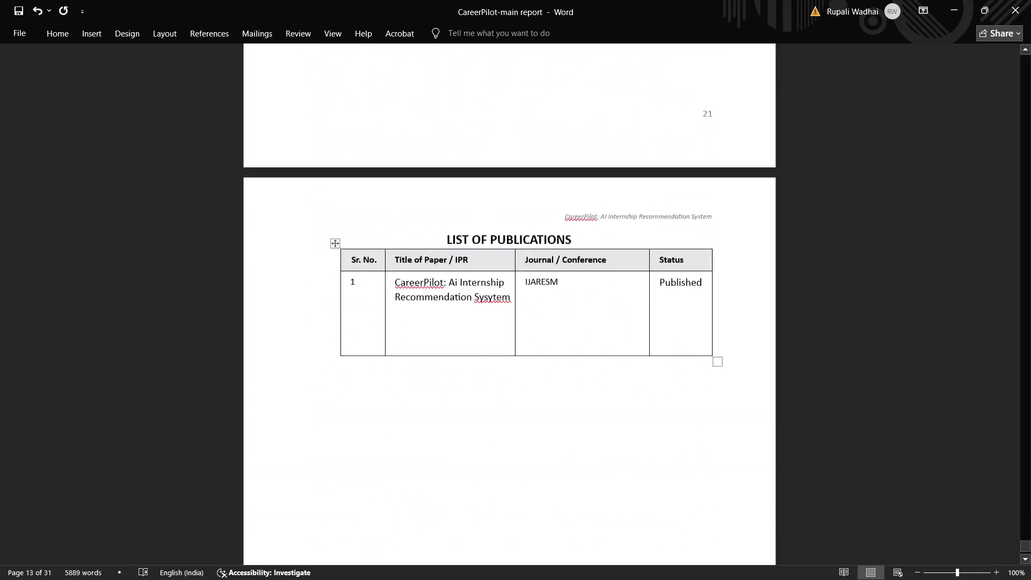
{"action": "scroll", "coordinate": [481, 415], "scroll_direction": "down", "scroll_amount": 6}
{"action": "key", "text": "ctrl+s"}
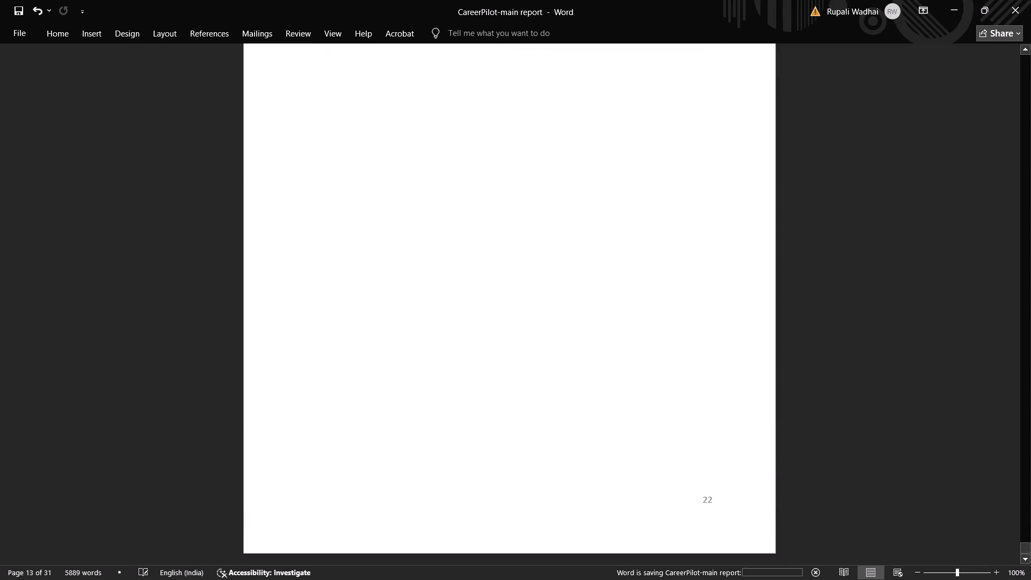
{"action": "key", "text": "ctrl+s"}
Export the report as a PDF named "CareerPilot-main report final" into the Semina folder.
{"action": "left_click", "coordinate": [15, 37]}
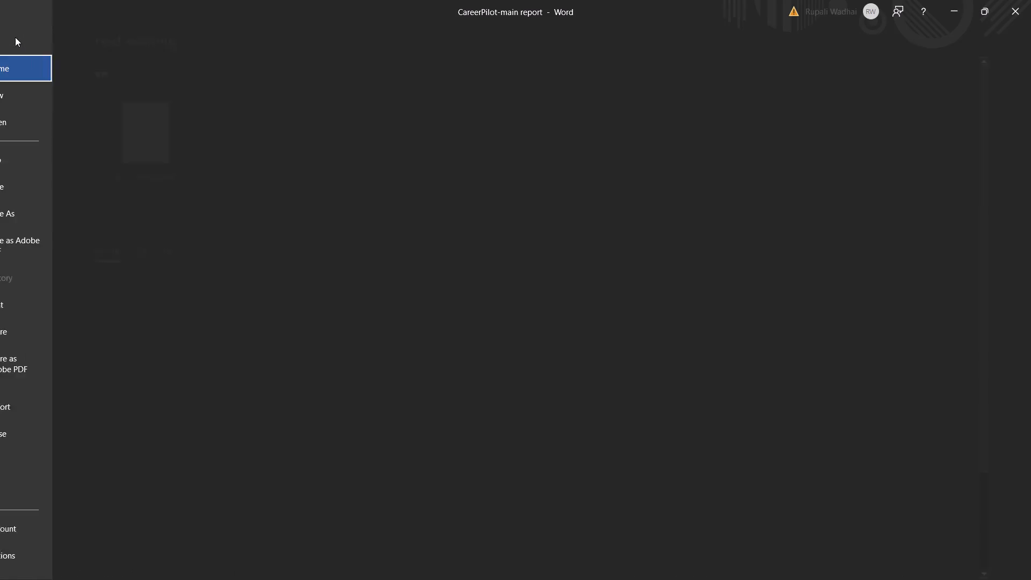
{"action": "left_click", "coordinate": [37, 213]}
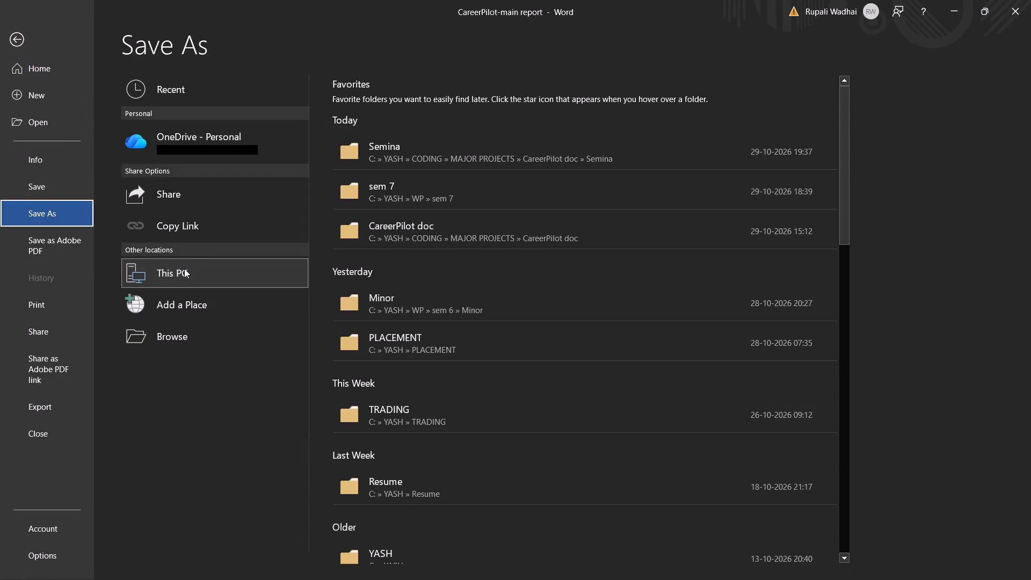
{"action": "double_click", "coordinate": [389, 152]}
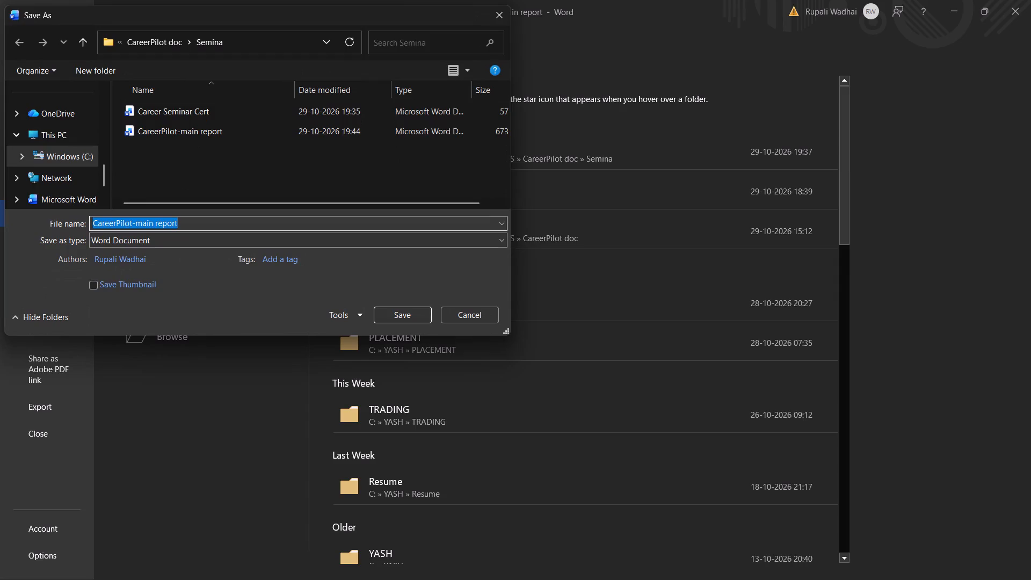
{"action": "left_click", "coordinate": [199, 223]}
{"action": "key", "text": "space"}
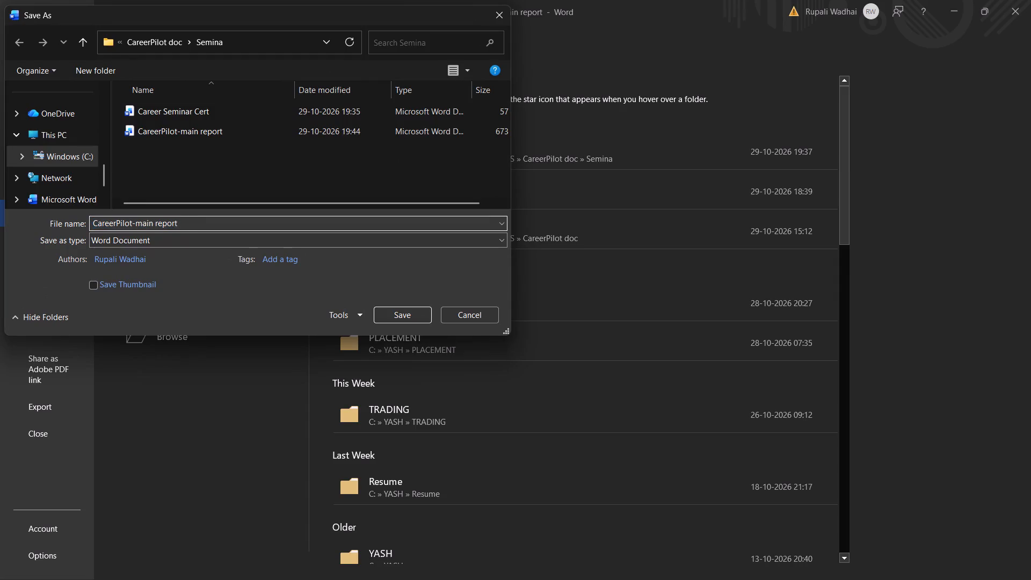
{"action": "type", "text": "final"}
{"action": "left_click", "coordinate": [168, 237]}
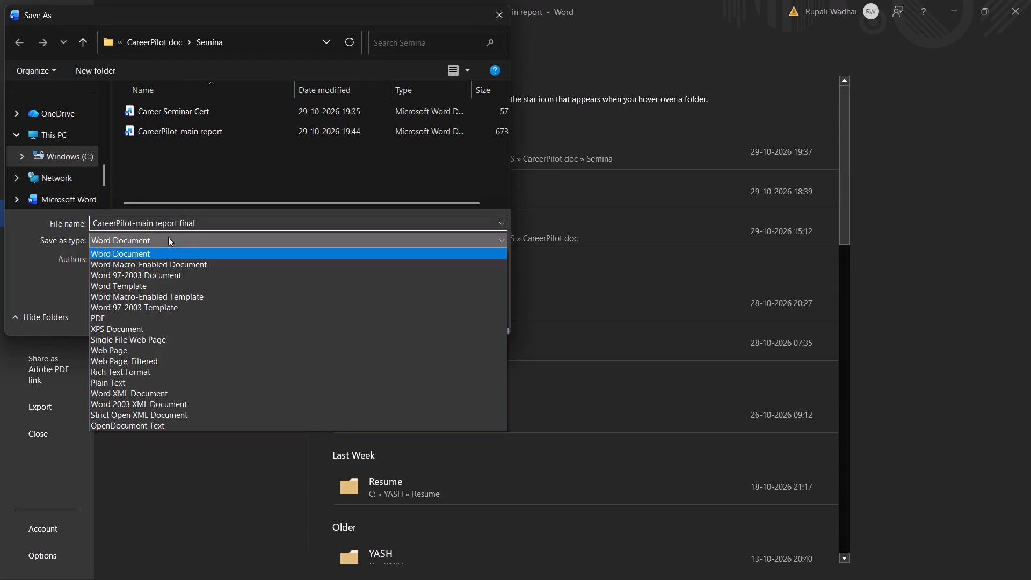
{"action": "left_click", "coordinate": [124, 320]}
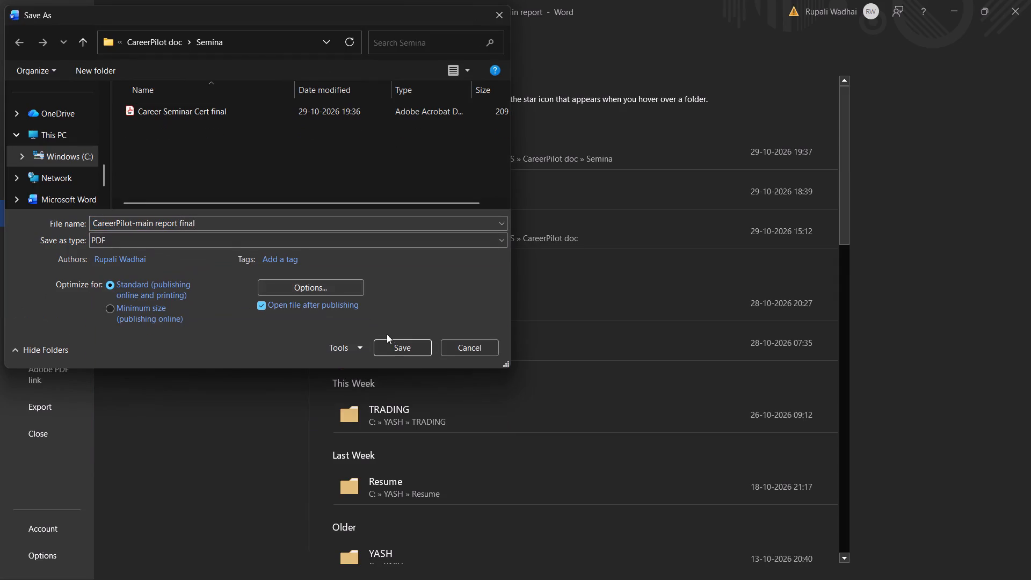
{"action": "left_click", "coordinate": [390, 342]}
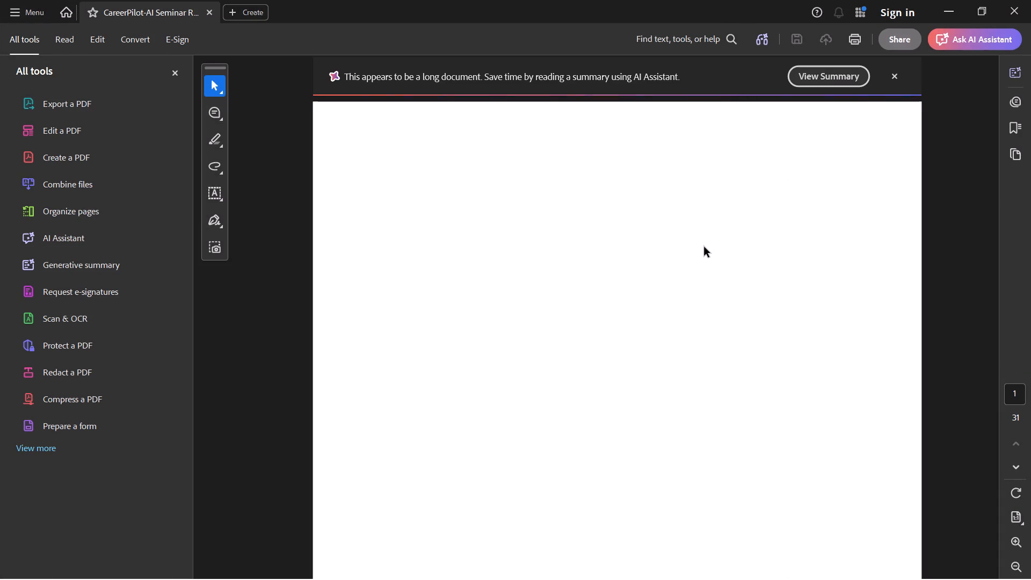
Review the exported report PDF from the contents table through the chapters to the last page, checking headings and page layout.
{"action": "scroll", "coordinate": [704, 247], "scroll_direction": "down", "scroll_amount": 13}
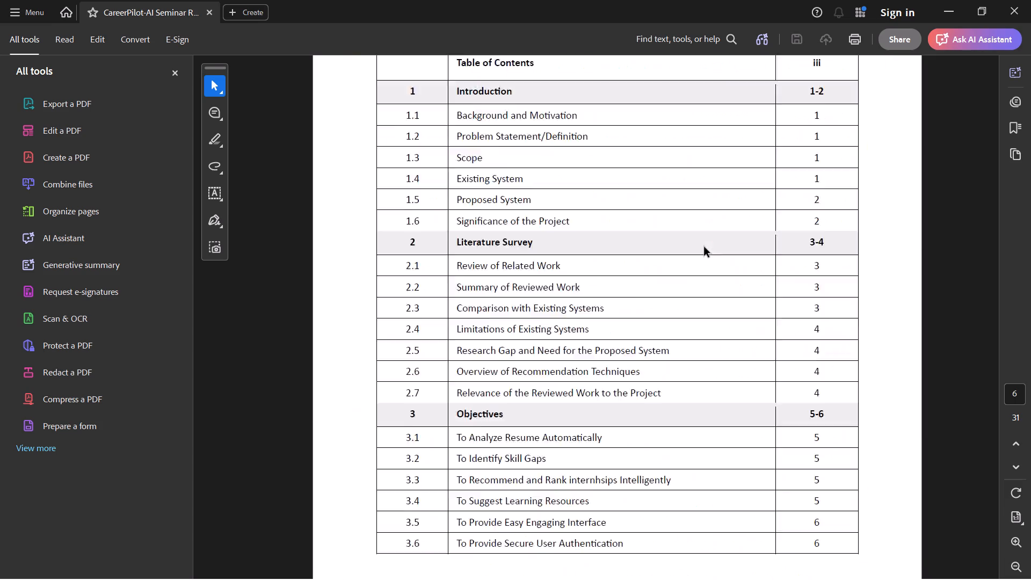
{"action": "scroll", "coordinate": [704, 247], "scroll_direction": "down", "scroll_amount": 12}
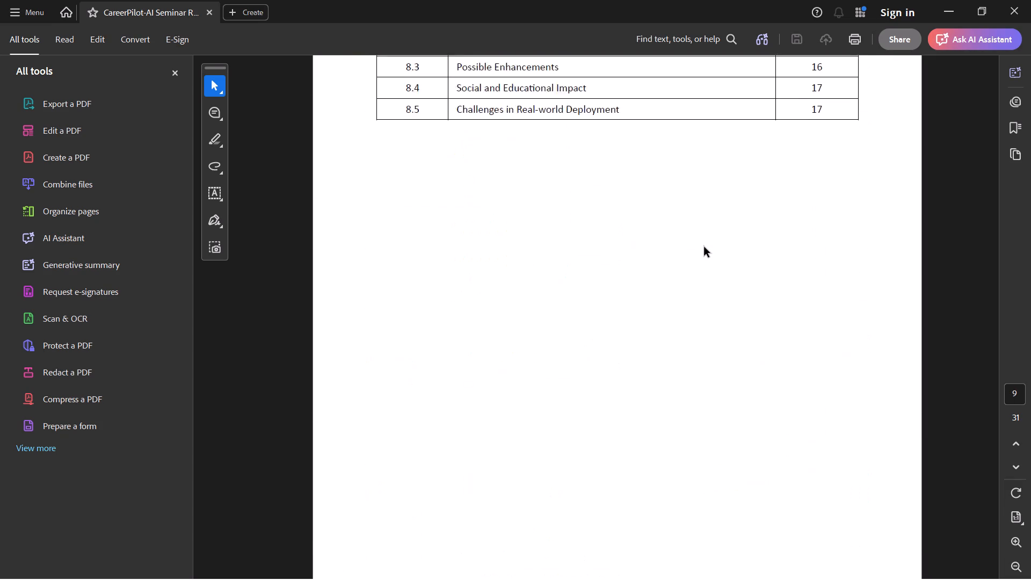
{"action": "scroll", "coordinate": [704, 247], "scroll_direction": "down", "scroll_amount": 4}
{"action": "scroll", "coordinate": [704, 247], "scroll_direction": "up", "scroll_amount": 5}
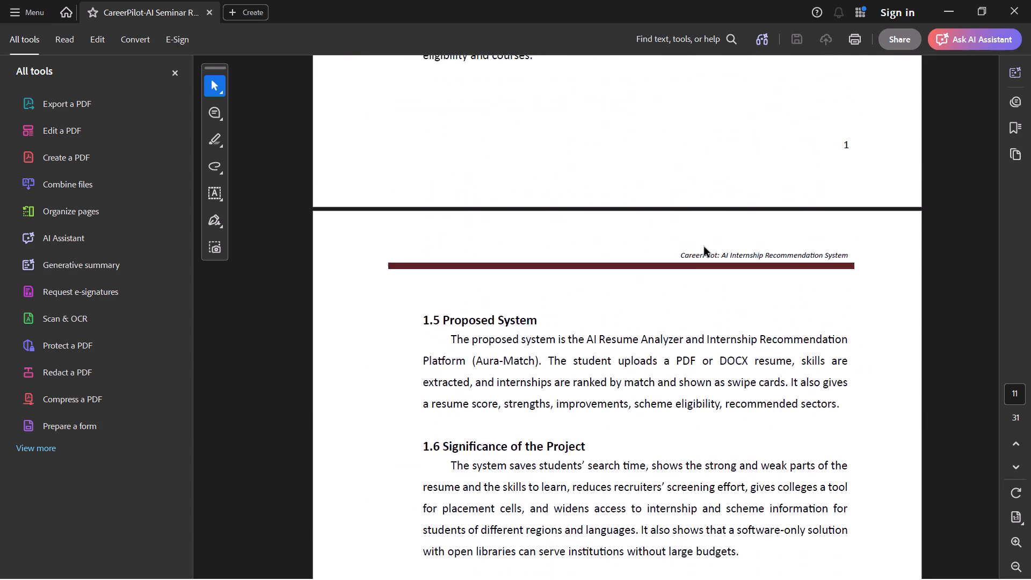
{"action": "scroll", "coordinate": [704, 247], "scroll_direction": "up", "scroll_amount": 6}
{"action": "scroll", "coordinate": [704, 247], "scroll_direction": "down", "scroll_amount": 5}
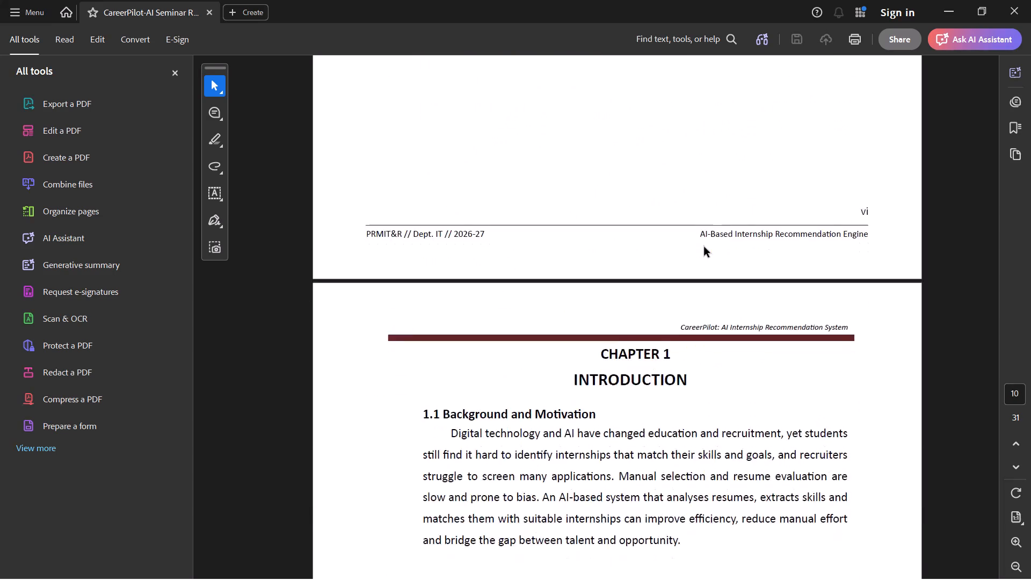
{"action": "scroll", "coordinate": [704, 247], "scroll_direction": "down", "scroll_amount": 14}
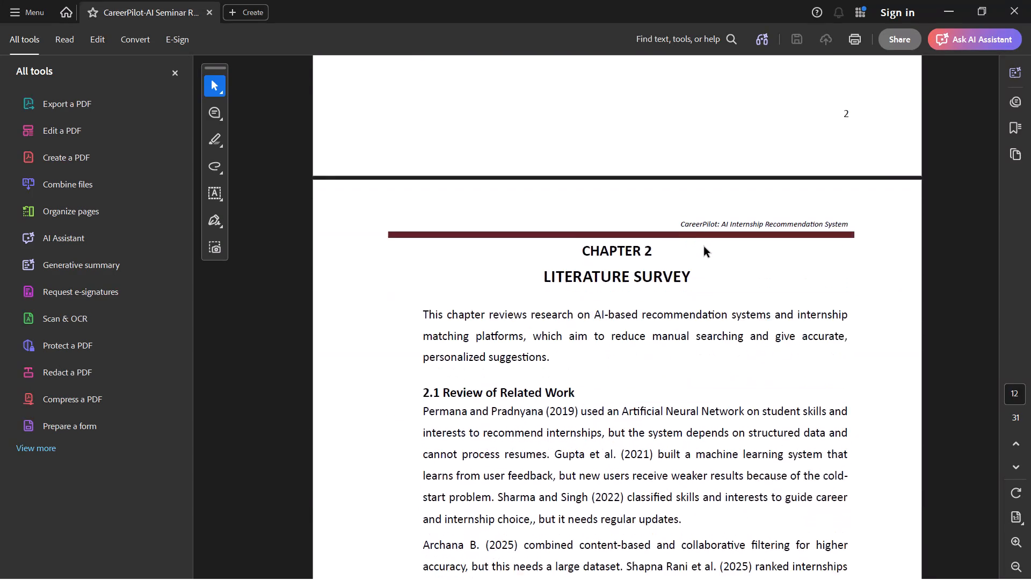
{"action": "scroll", "coordinate": [704, 247], "scroll_direction": "down", "scroll_amount": 14}
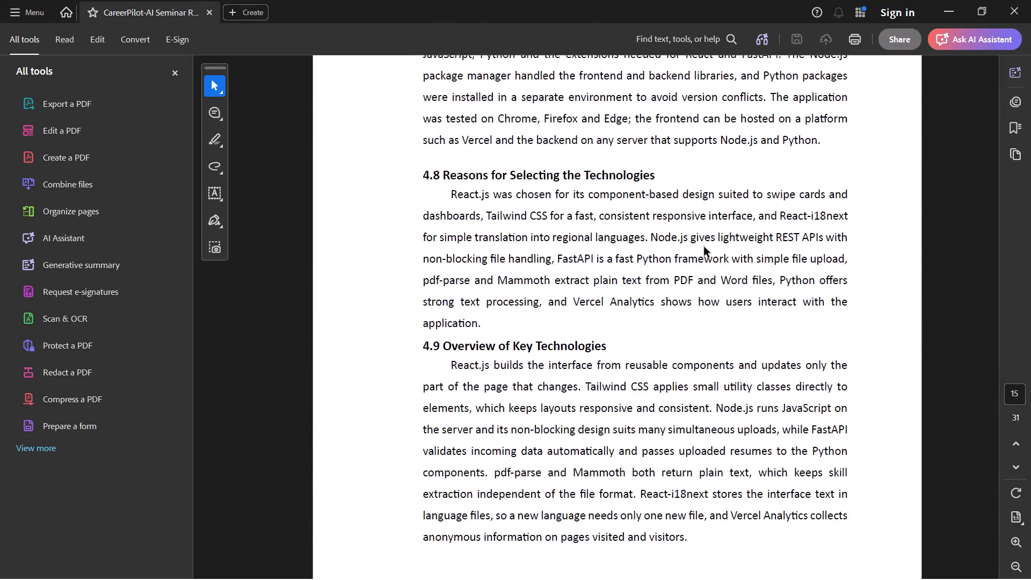
{"action": "scroll", "coordinate": [704, 247], "scroll_direction": "down", "scroll_amount": 14}
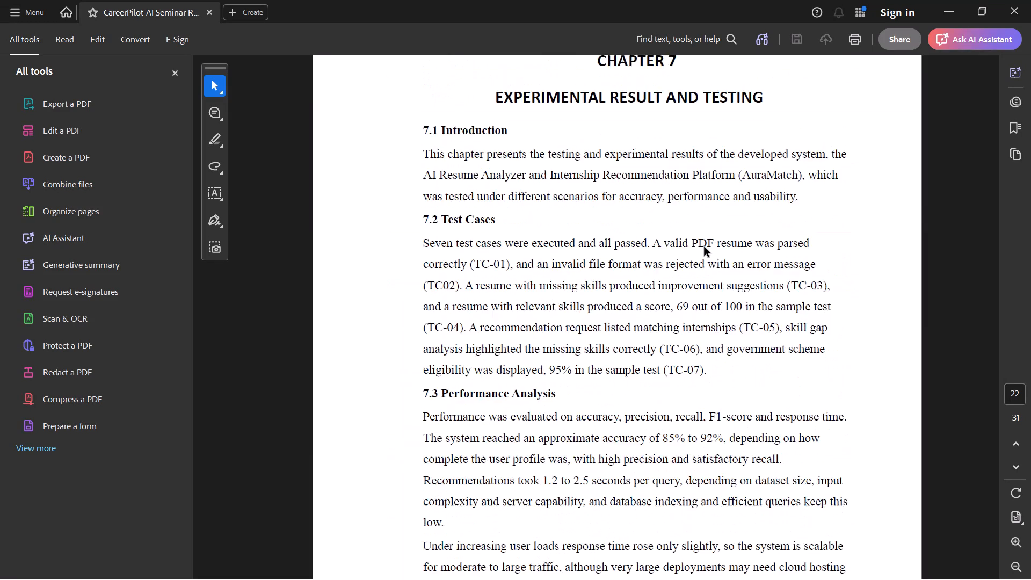
{"action": "scroll", "coordinate": [704, 247], "scroll_direction": "down", "scroll_amount": 14}
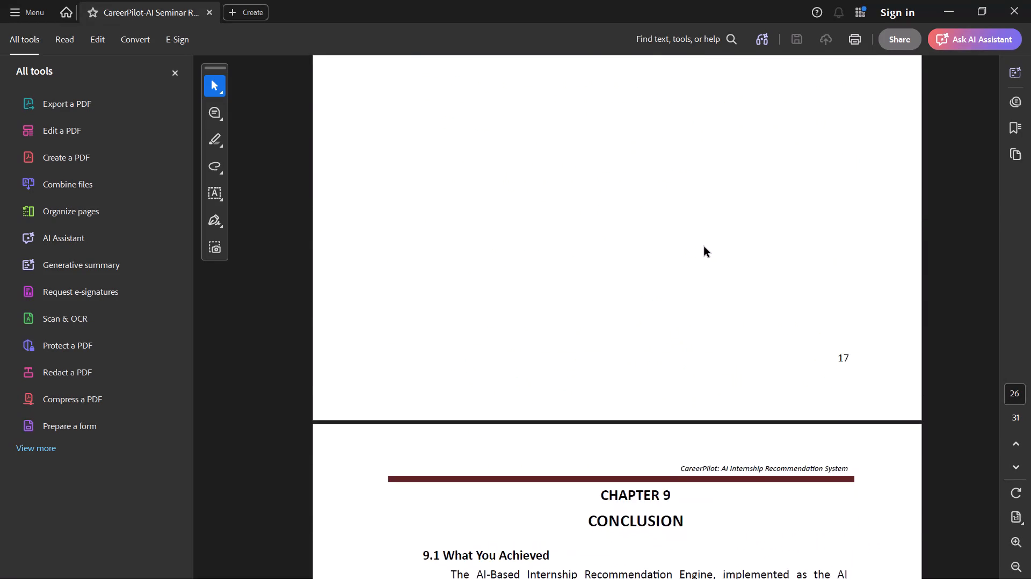
{"action": "scroll", "coordinate": [704, 247], "scroll_direction": "down", "scroll_amount": 13}
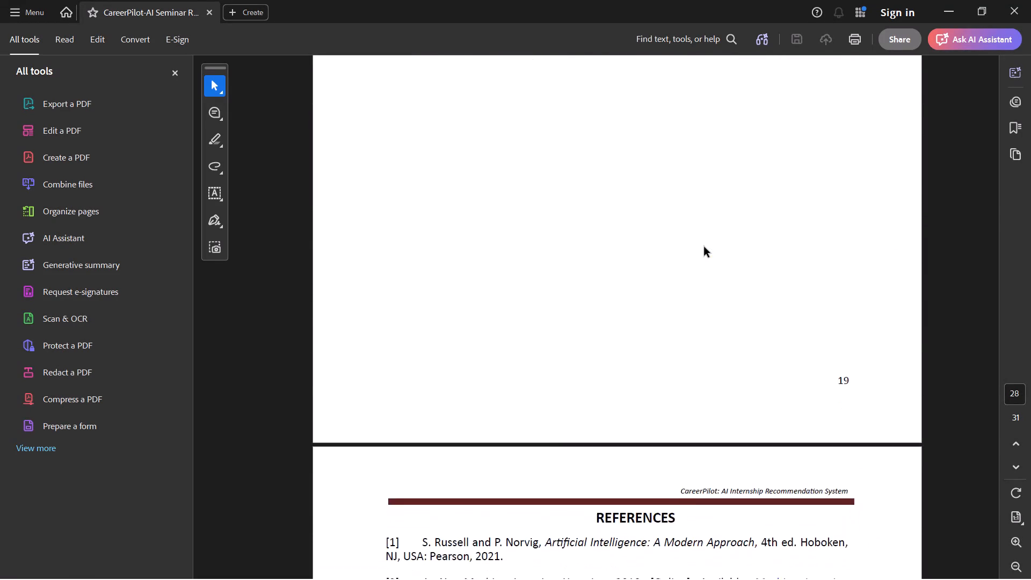
{"action": "scroll", "coordinate": [704, 247], "scroll_direction": "down", "scroll_amount": 11}
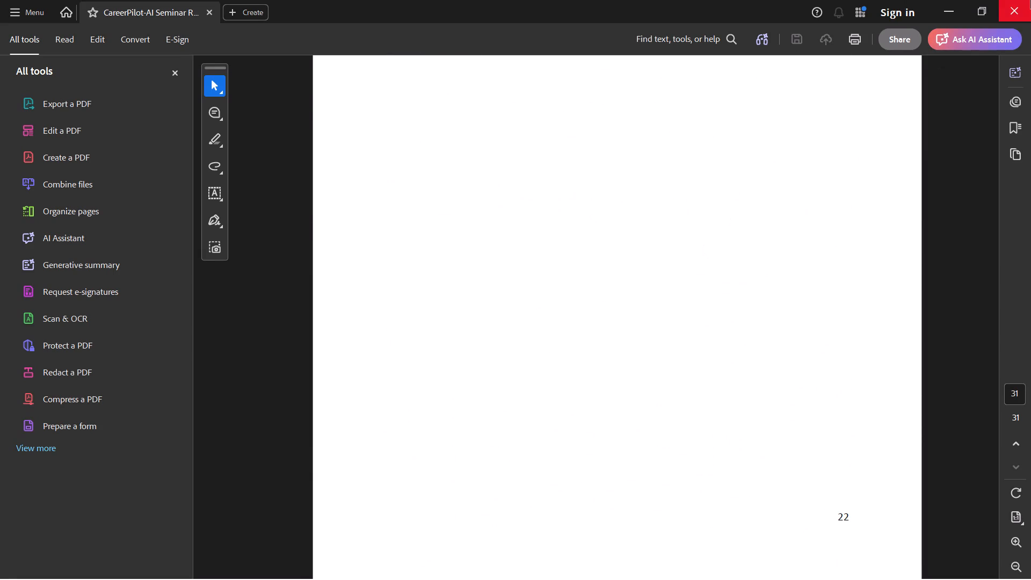
Close the exported PDF and the CareerPilot-main report document.
{"action": "left_click", "coordinate": [1030, 0]}
{"action": "left_click", "coordinate": [1030, 0]}
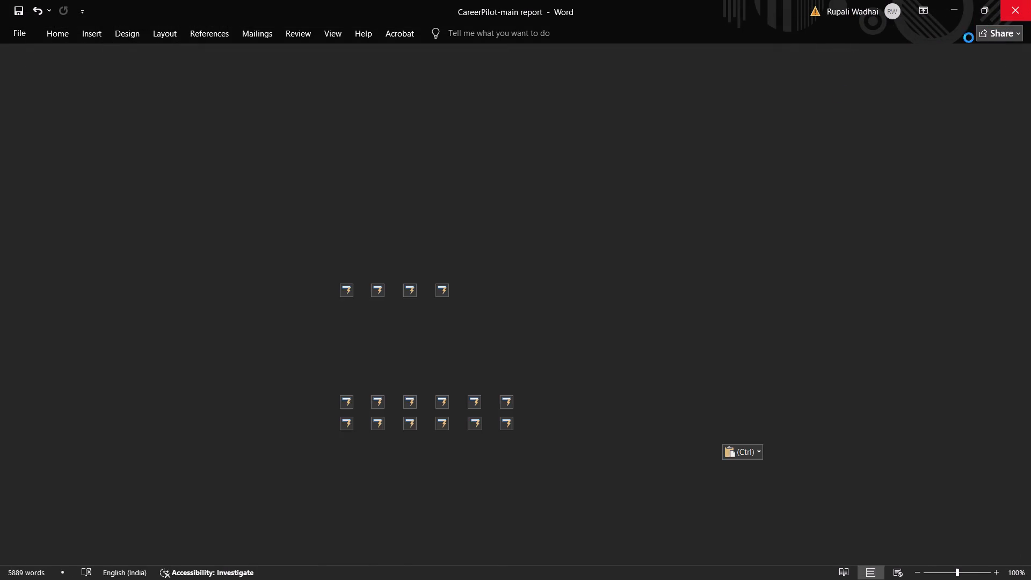
Select the Career Seminar Cert final and CareerPilot-main report final PDFs in the Semina folder and start sharing them.
{"action": "left_click", "coordinate": [266, 158]}
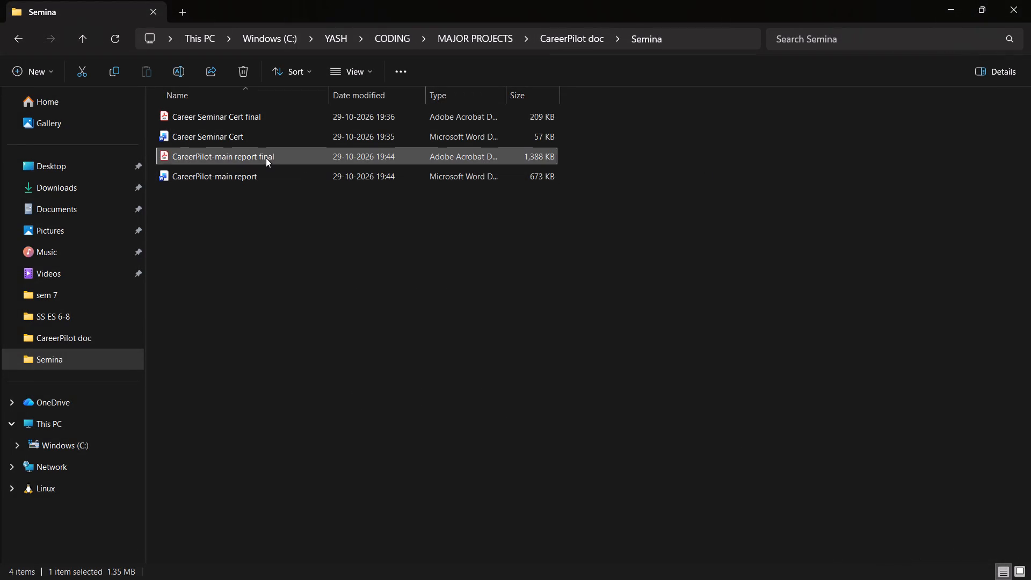
{"action": "left_click", "coordinate": [260, 113], "text": "ctrl"}
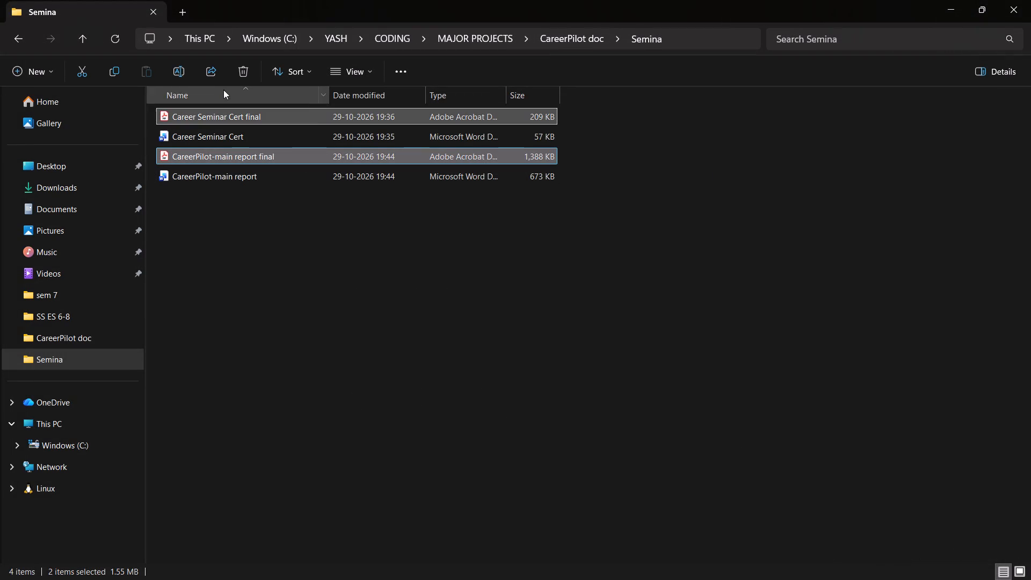
{"action": "left_click", "coordinate": [208, 76]}
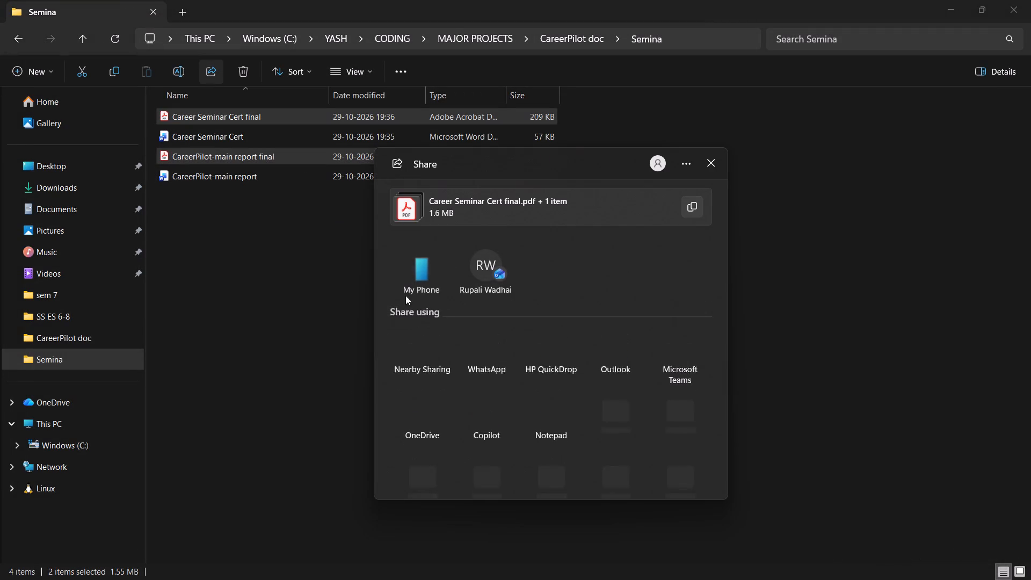
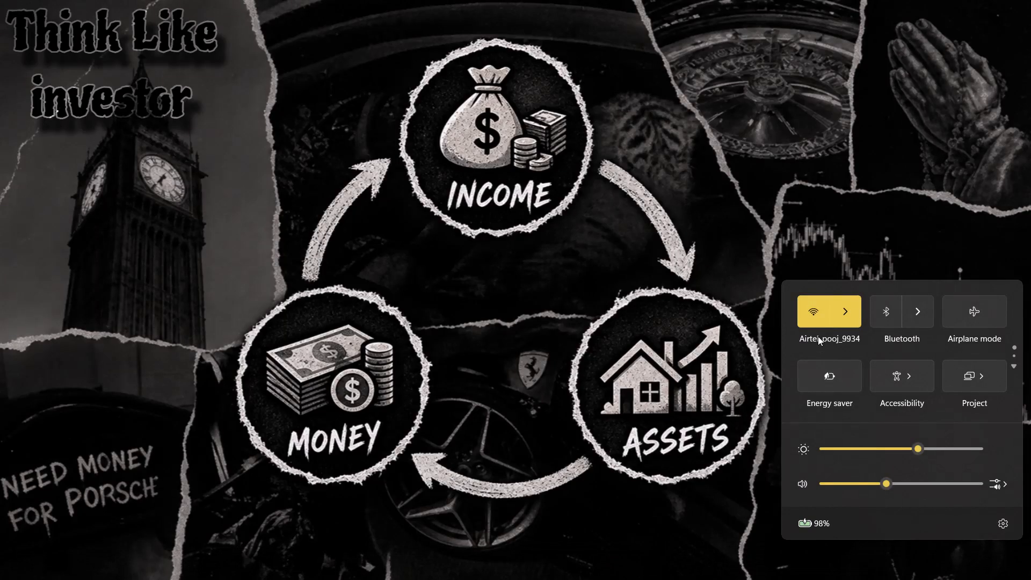
Turn off the computer's Wi-Fi connection.
{"action": "left_click", "coordinate": [807, 305]}
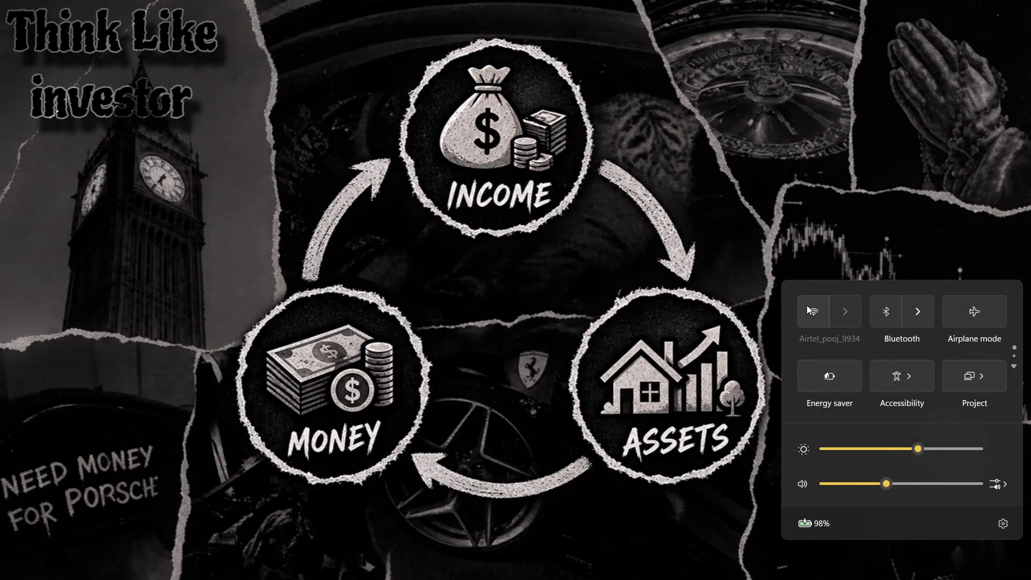